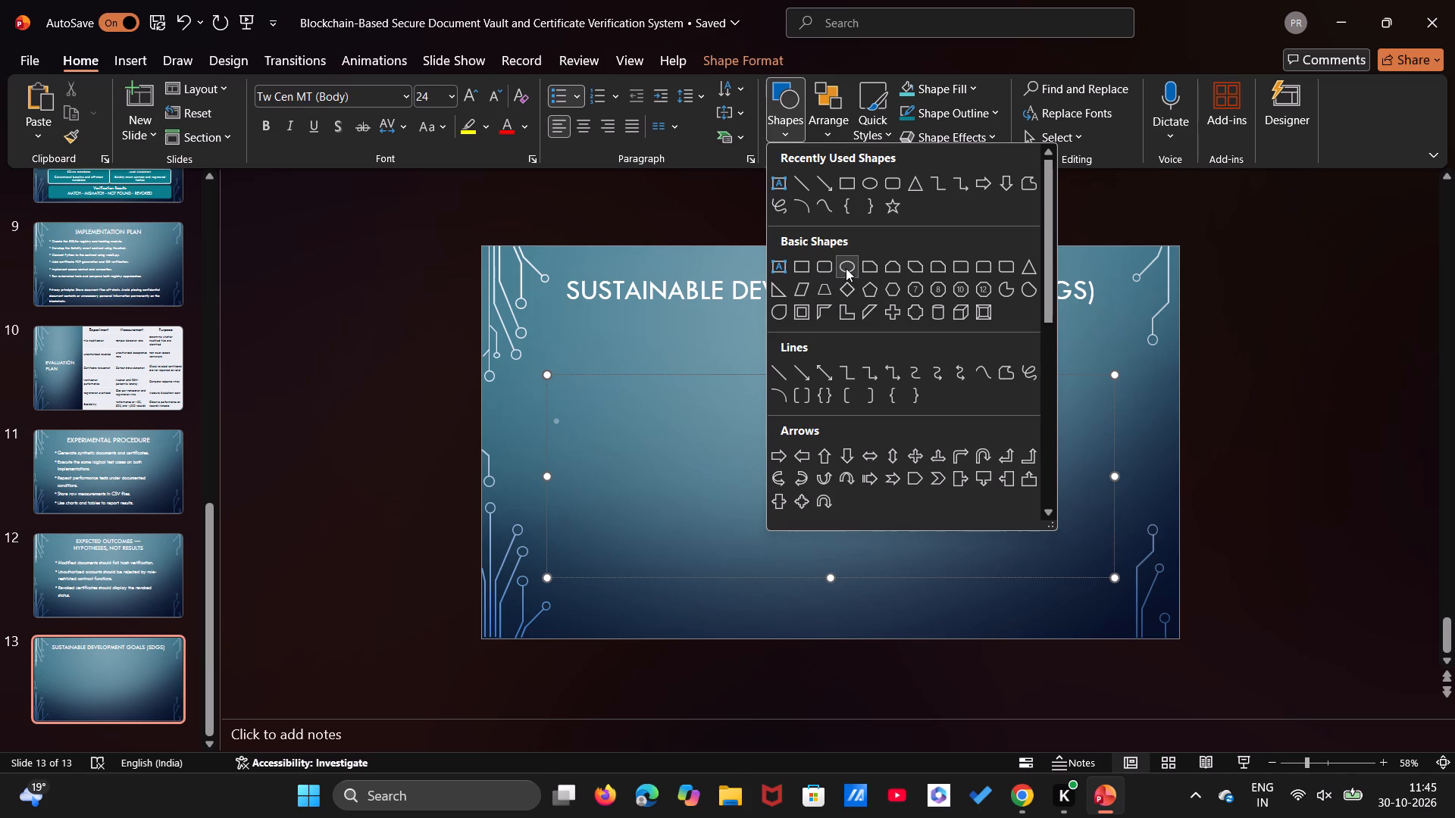
pyautogui.click(846, 268)
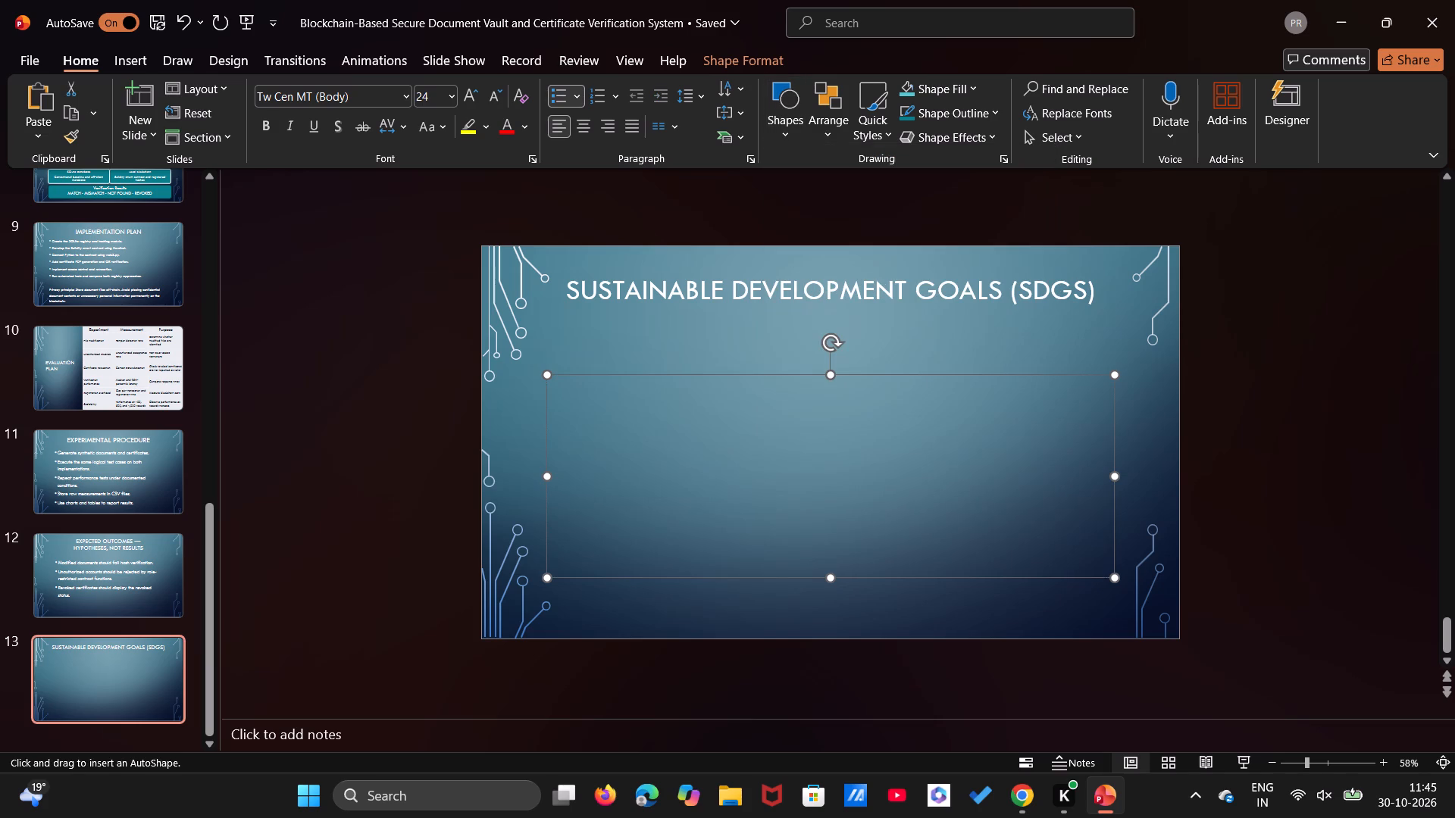
pyautogui.moveTo(556, 386); pyautogui.dragTo(749, 485)
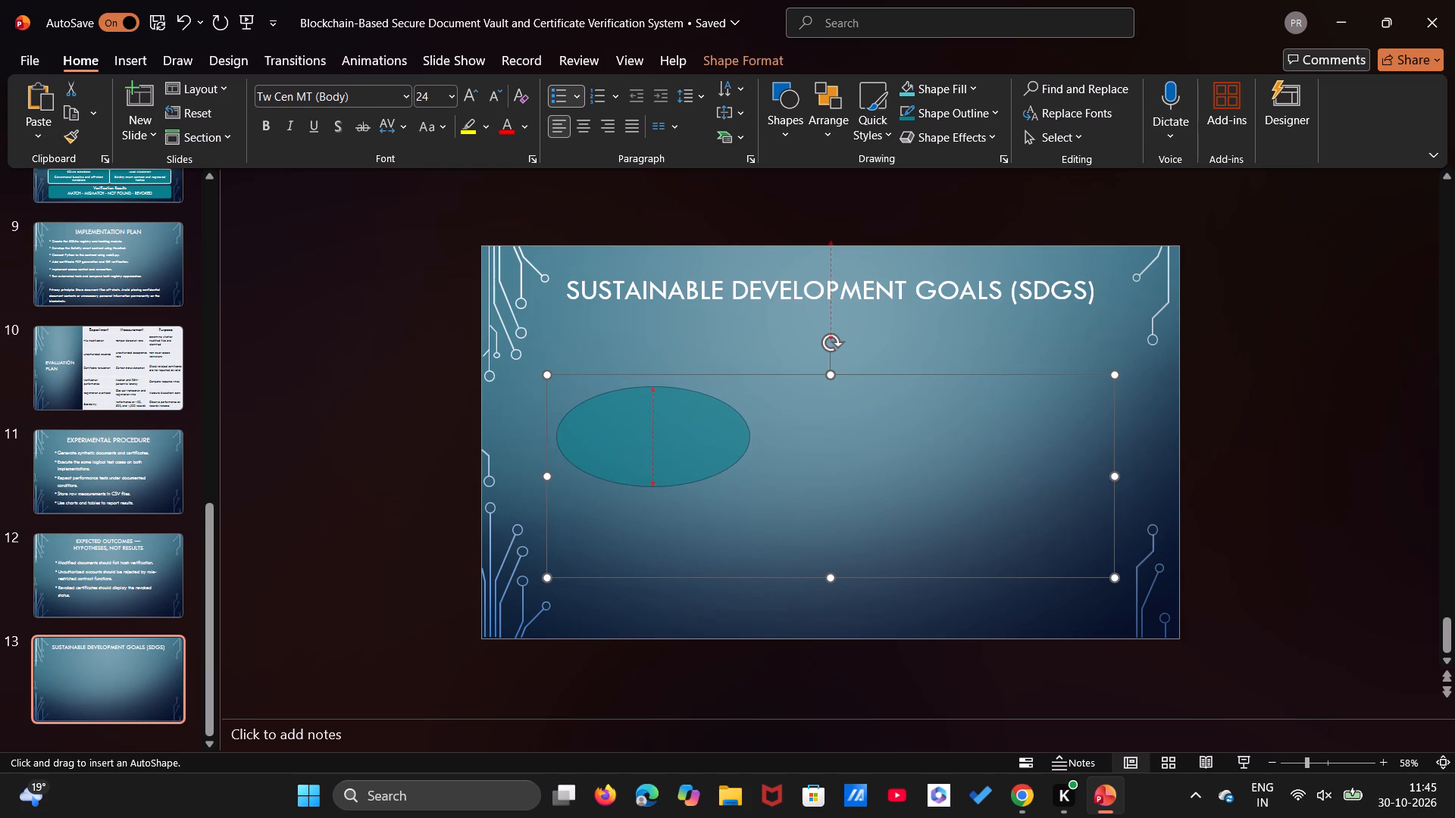
pyautogui.moveTo(749, 485); pyautogui.dragTo(756, 495)
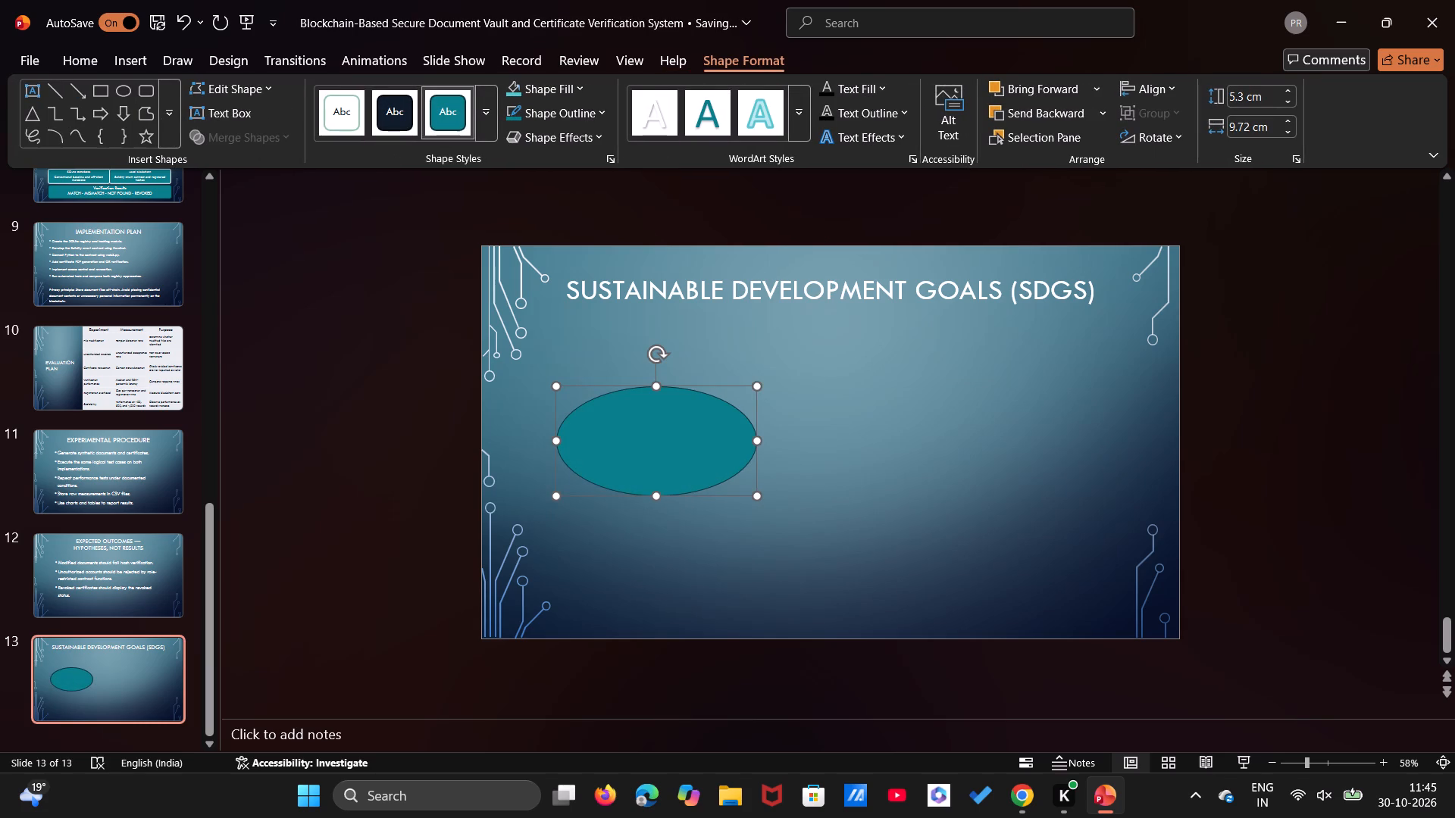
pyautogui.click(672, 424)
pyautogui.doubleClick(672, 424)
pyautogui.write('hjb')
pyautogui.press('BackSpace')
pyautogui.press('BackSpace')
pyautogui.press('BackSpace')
# Copy the SDG 9 — Industry, Innovation and Infrastructure block from the ChatGPT page in Chrome and paste it into the oval in PowerPoint.
pyautogui.click(1022, 799)
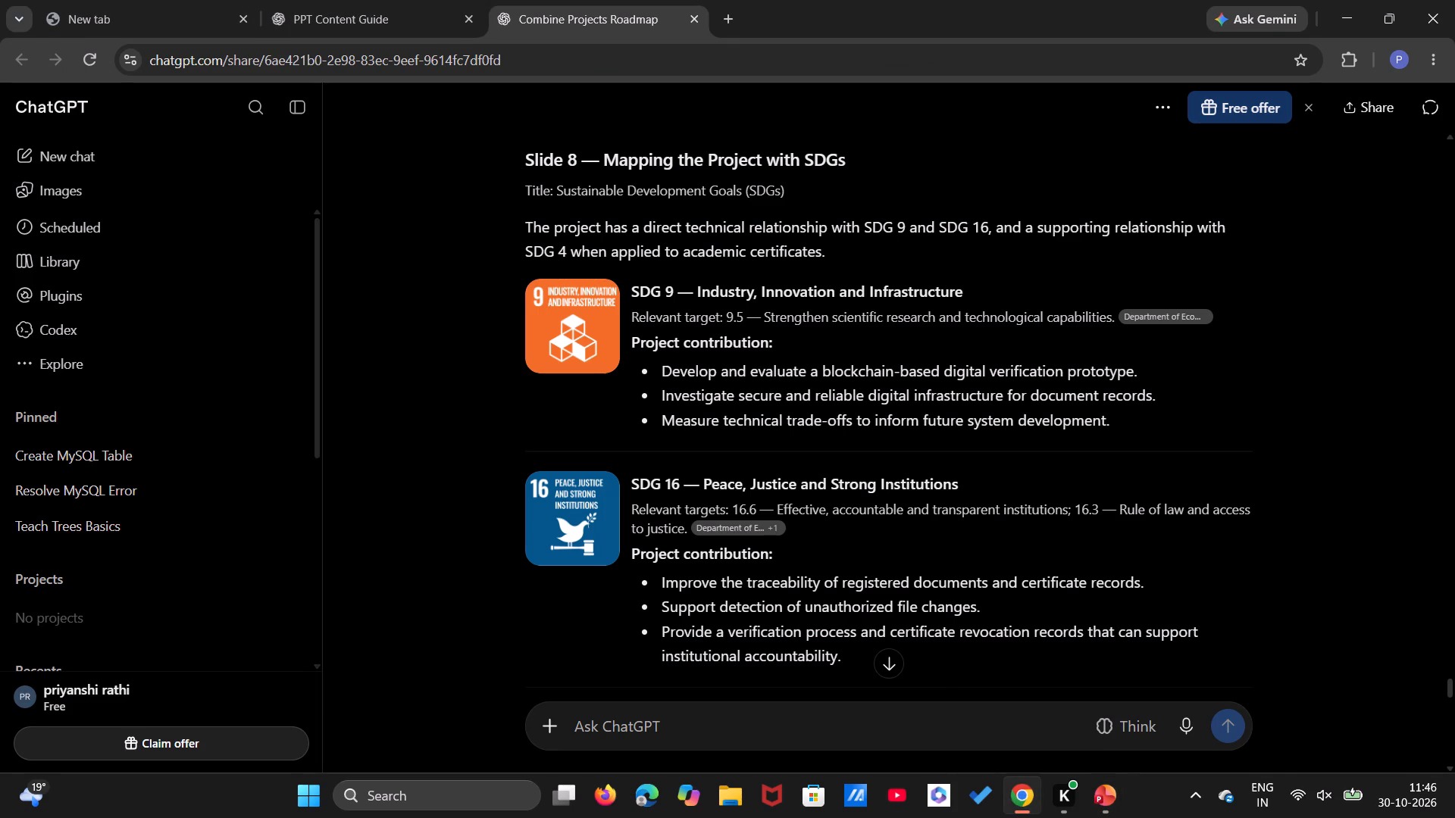
pyautogui.moveTo(630, 289); pyautogui.dragTo(965, 351)
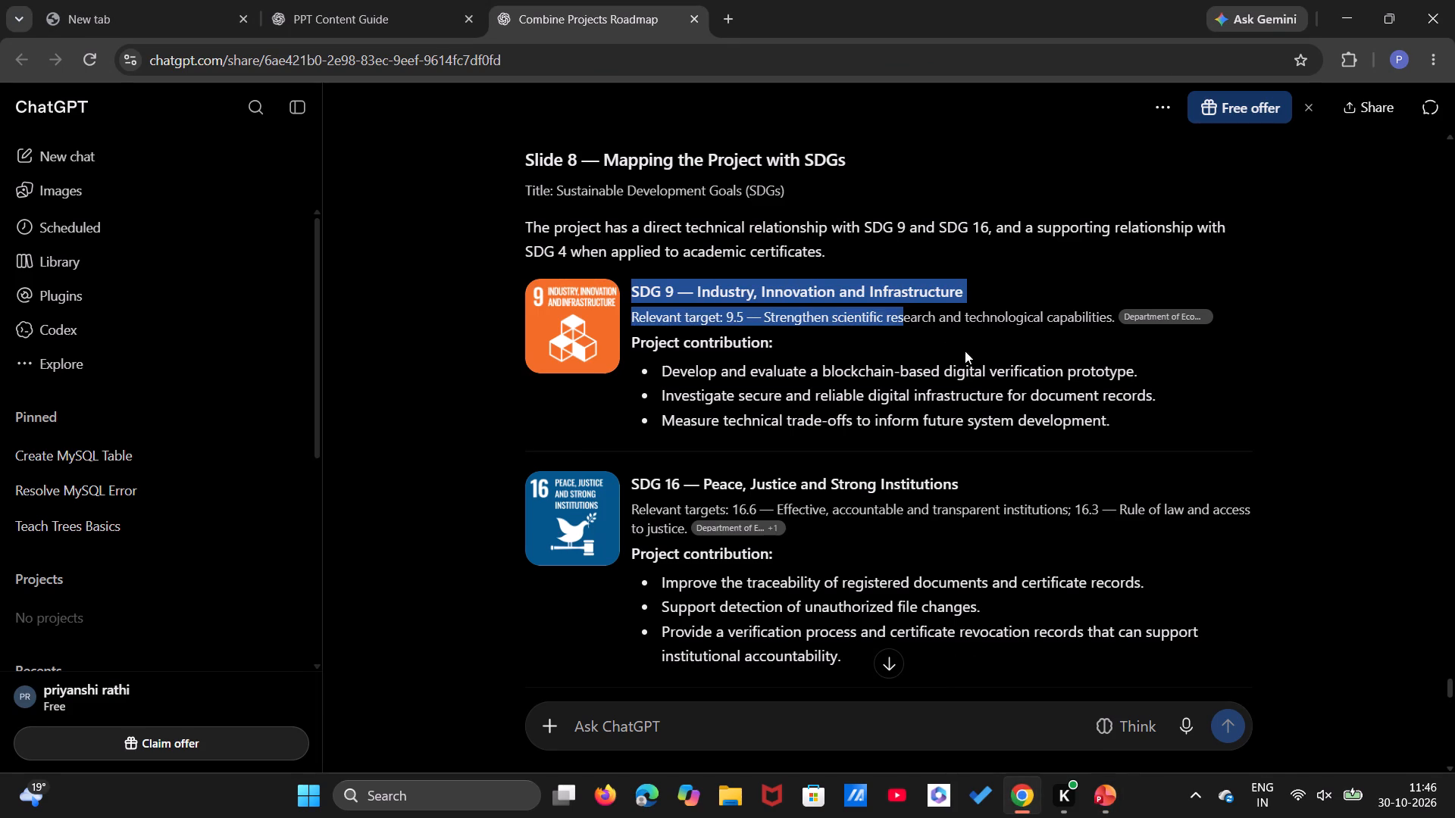
pyautogui.moveTo(965, 351); pyautogui.dragTo(1106, 422)
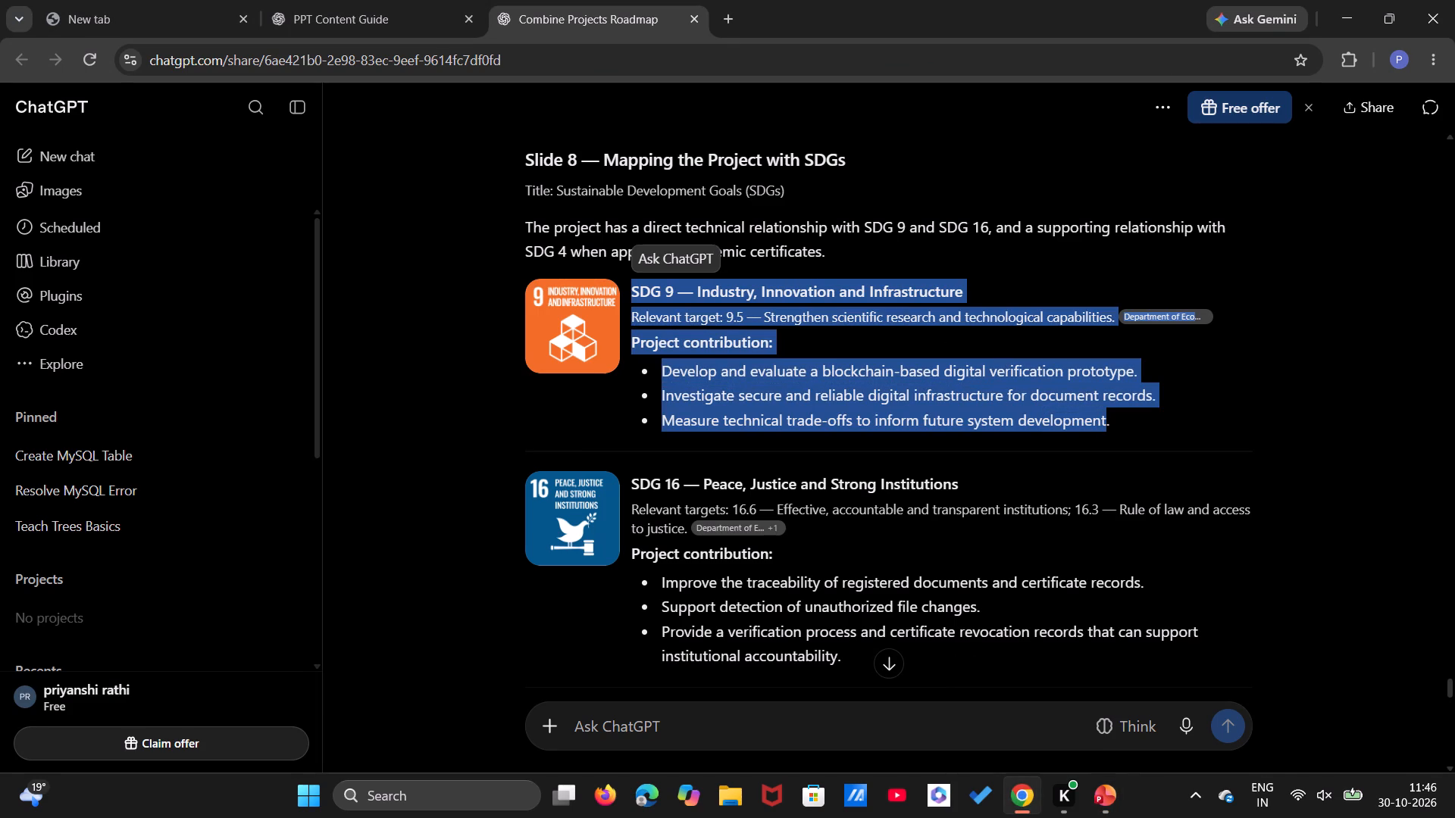
pyautogui.hotkey('ctrl', 'c')
pyautogui.click(1111, 794)
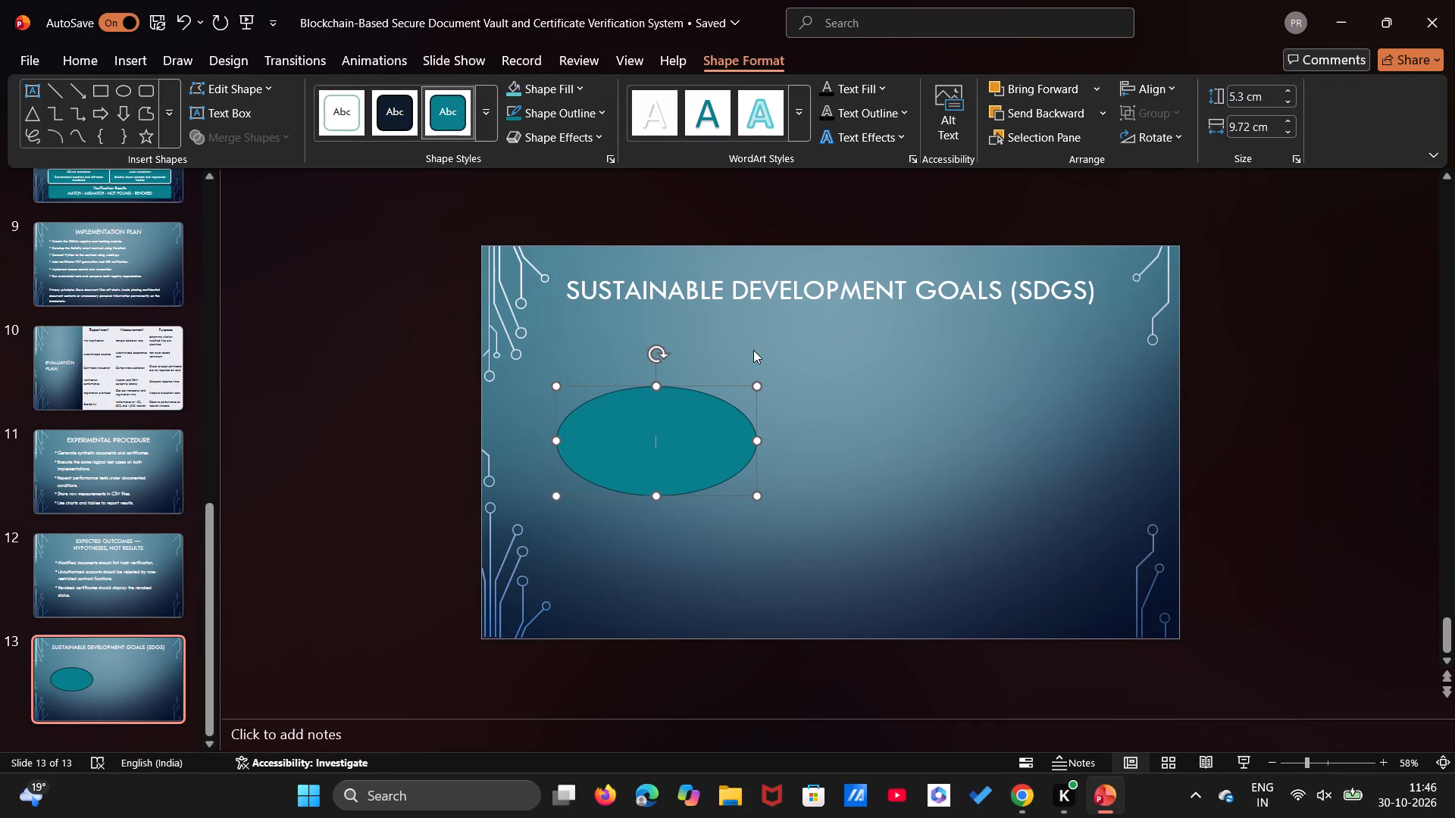
pyautogui.hotkey('ctrl', 'v')
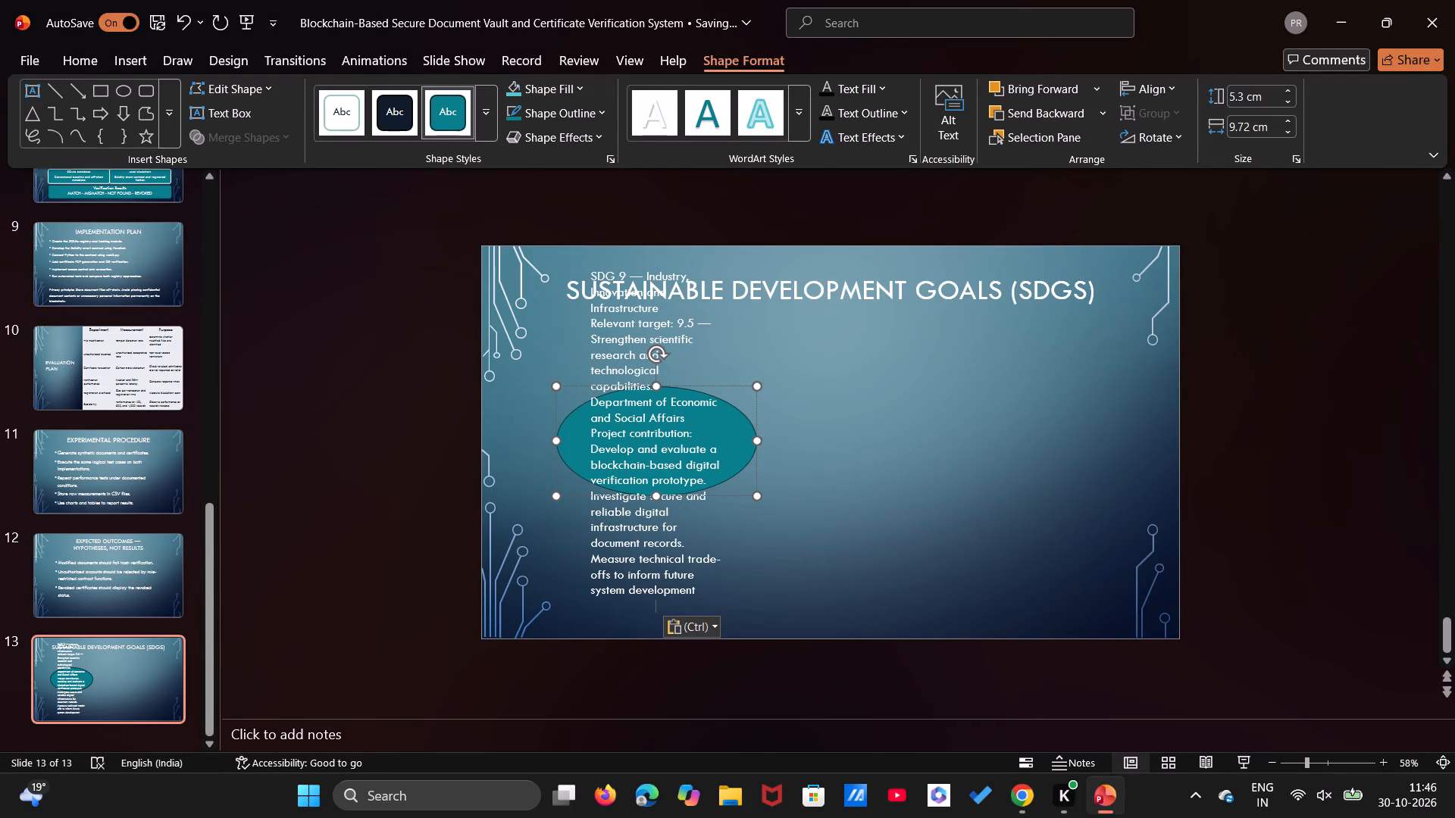
# Reduce the font size of all the pasted SDG 9 text so that it fits inside the oval.
pyautogui.moveTo(590, 276); pyautogui.dragTo(666, 445)
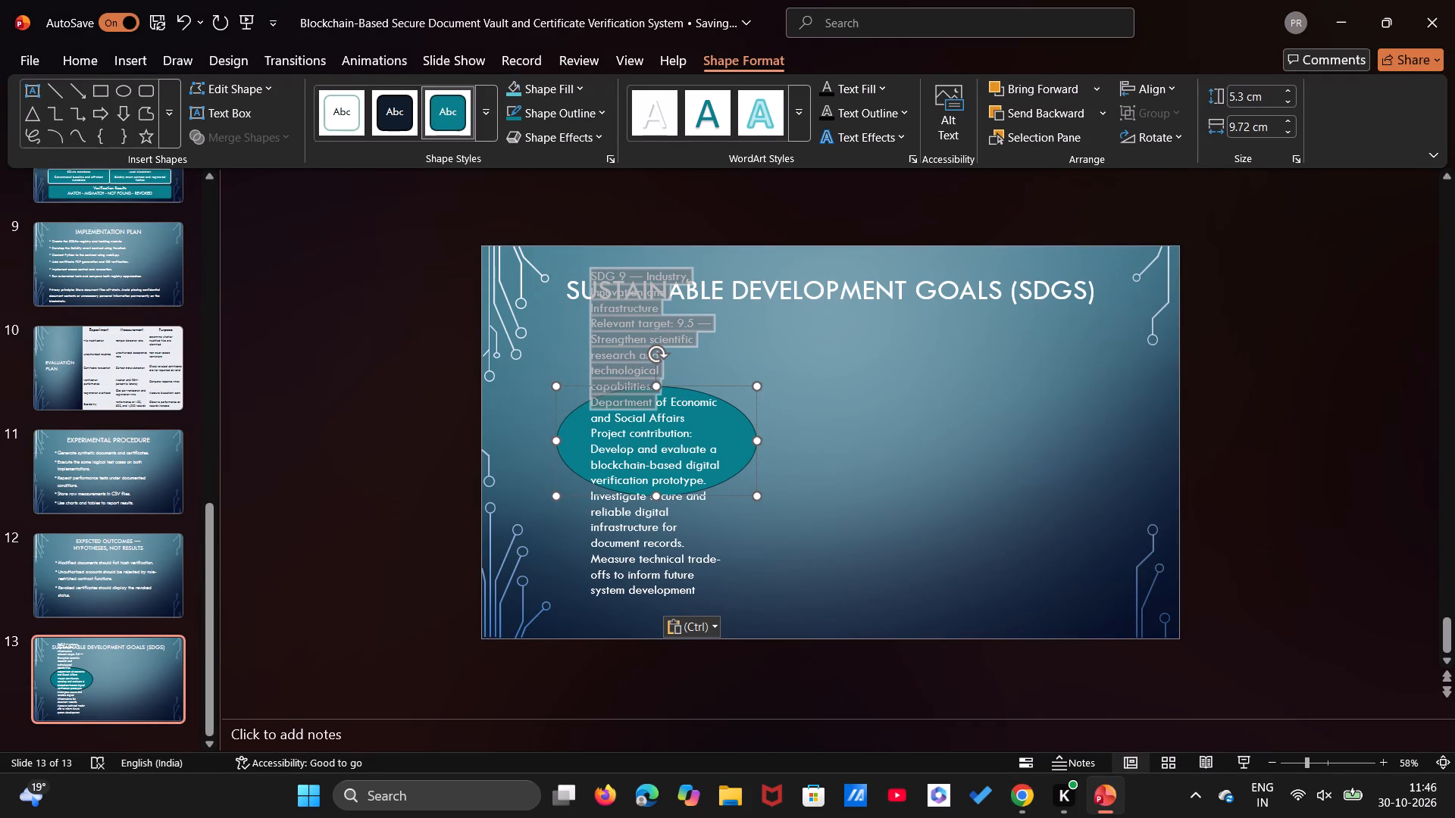
pyautogui.moveTo(666, 445); pyautogui.dragTo(715, 608)
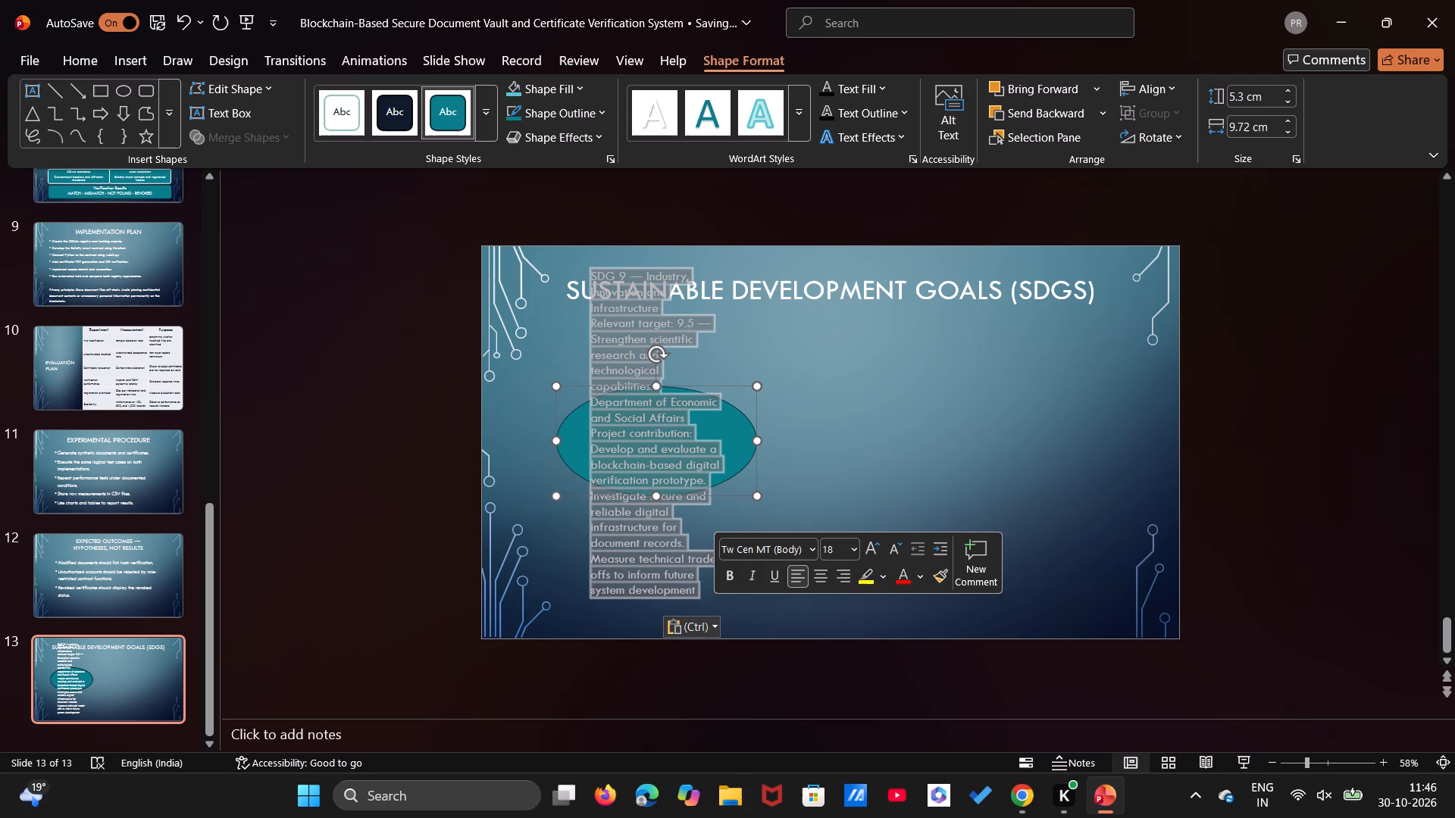
pyautogui.click(849, 553)
pyautogui.click(834, 67)
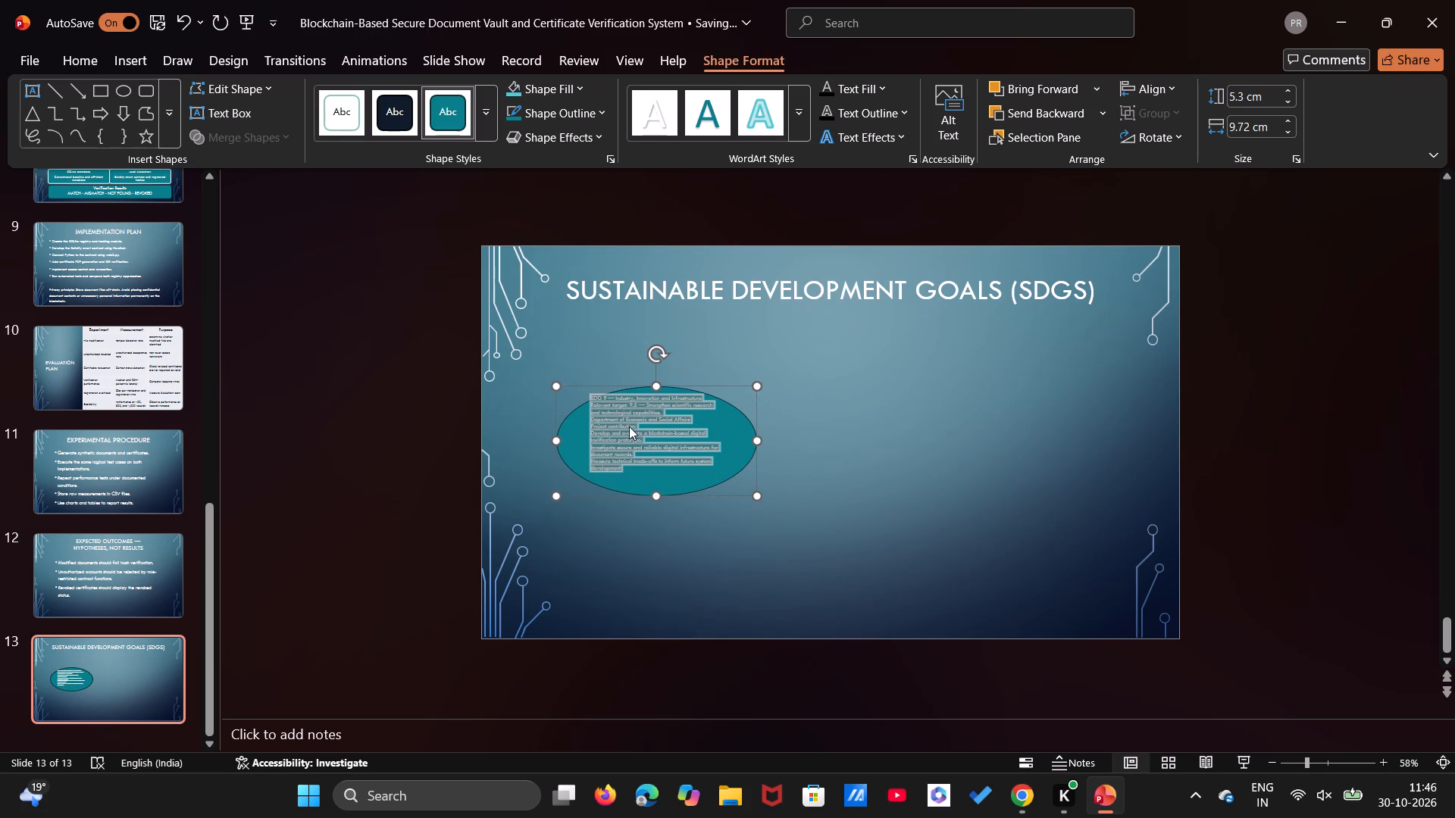
pyautogui.moveTo(629, 426); pyautogui.dragTo(611, 425)
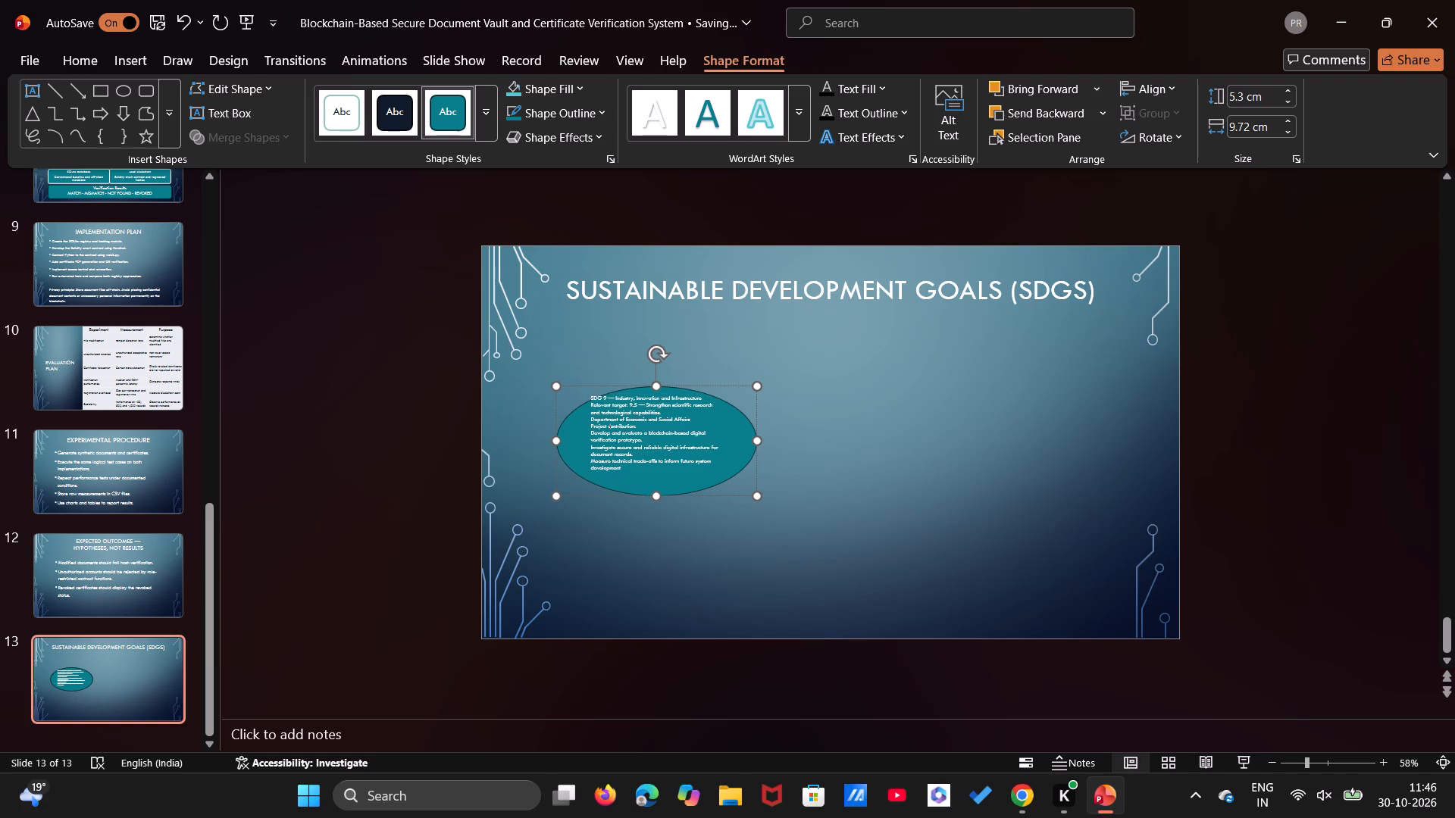
pyautogui.click(611, 425)
# Enlarge the SDG 9 oval up and outward from its upper-left corner to about 8.8 cm high and 11.67 cm wide.
pyautogui.moveTo(556, 387); pyautogui.dragTo(546, 371)
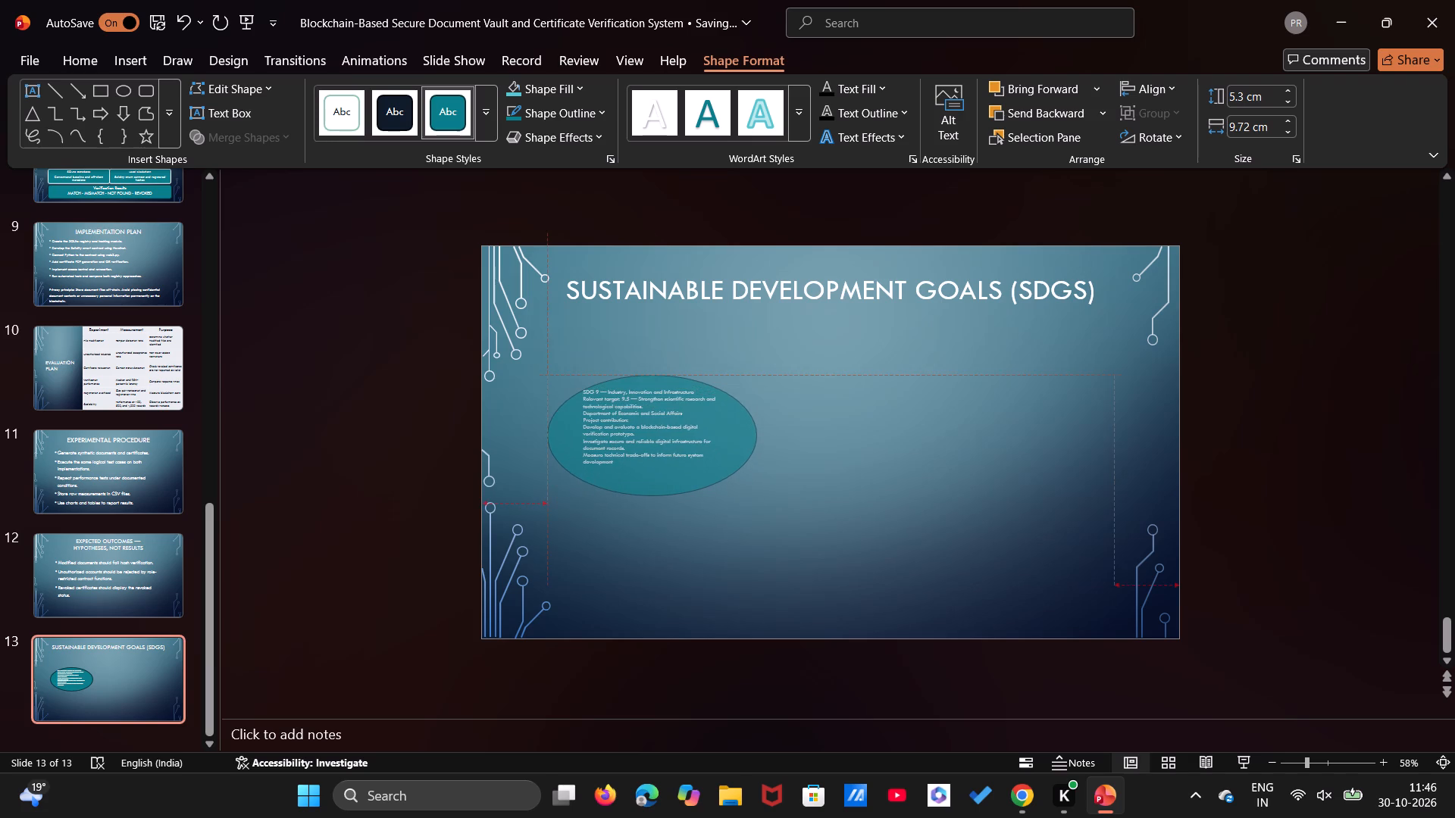
pyautogui.moveTo(546, 371); pyautogui.dragTo(521, 360)
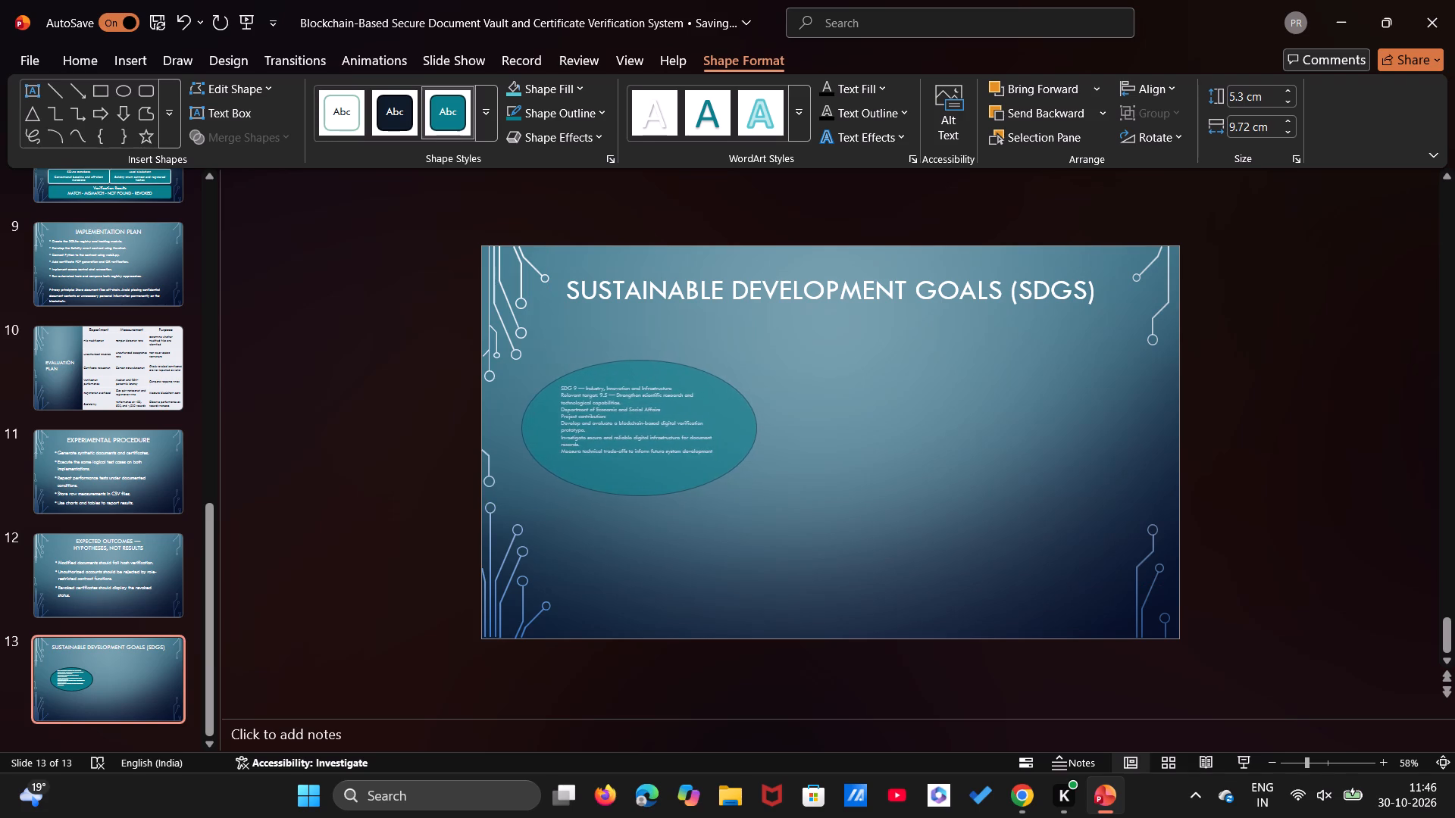
pyautogui.moveTo(521, 360); pyautogui.dragTo(488, 348)
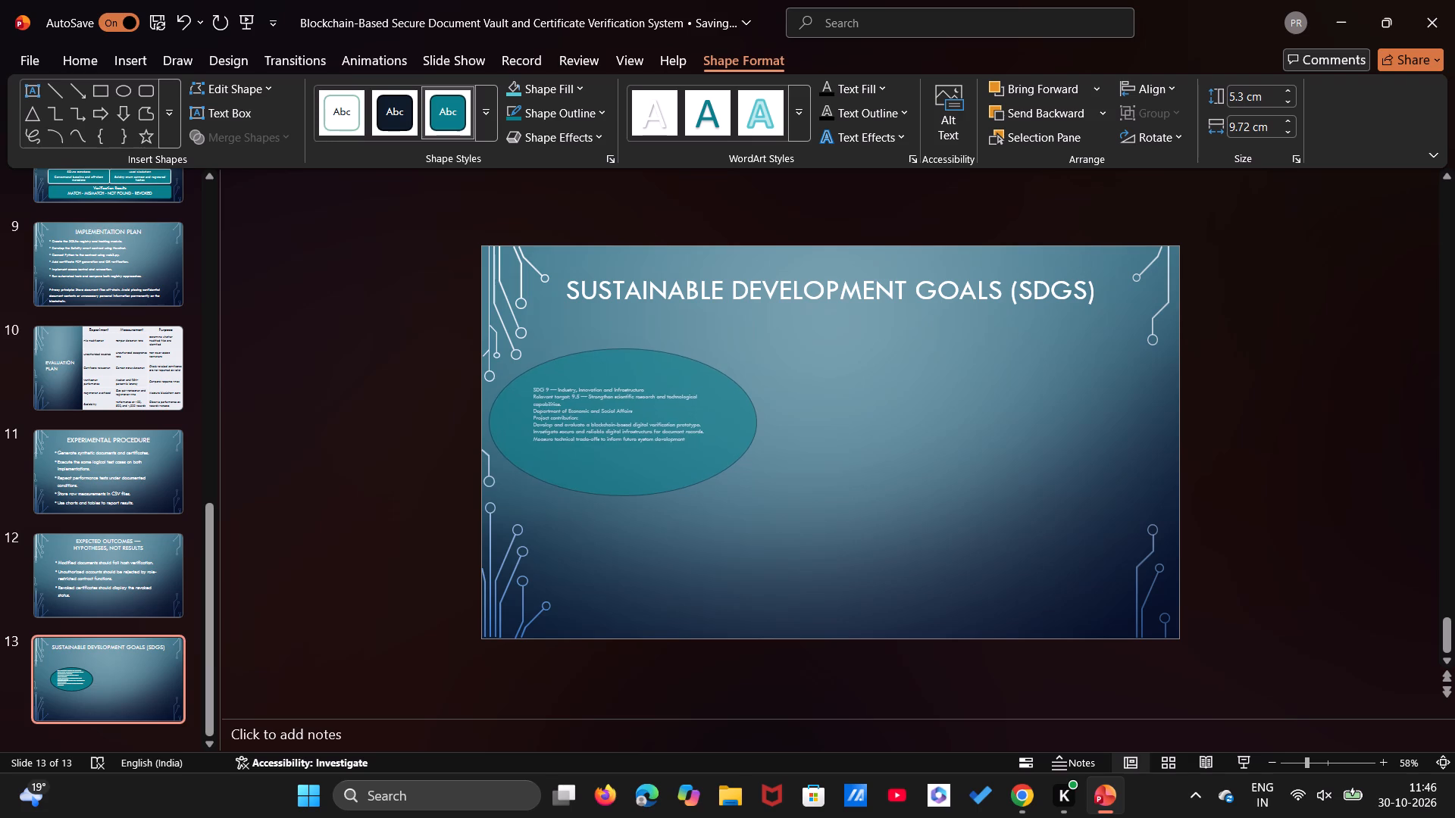
pyautogui.moveTo(488, 348); pyautogui.dragTo(496, 345)
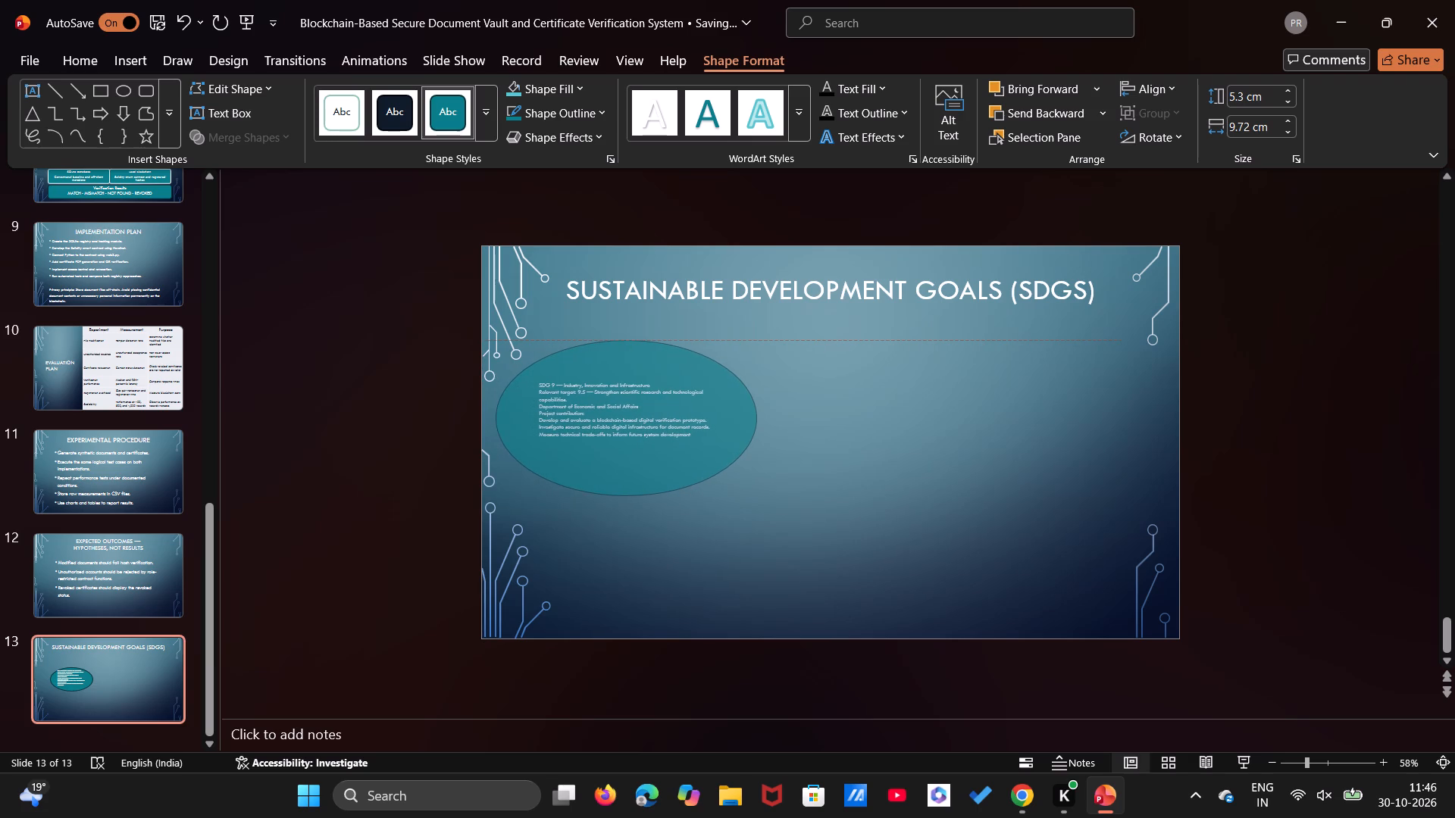
pyautogui.moveTo(496, 345); pyautogui.dragTo(508, 328)
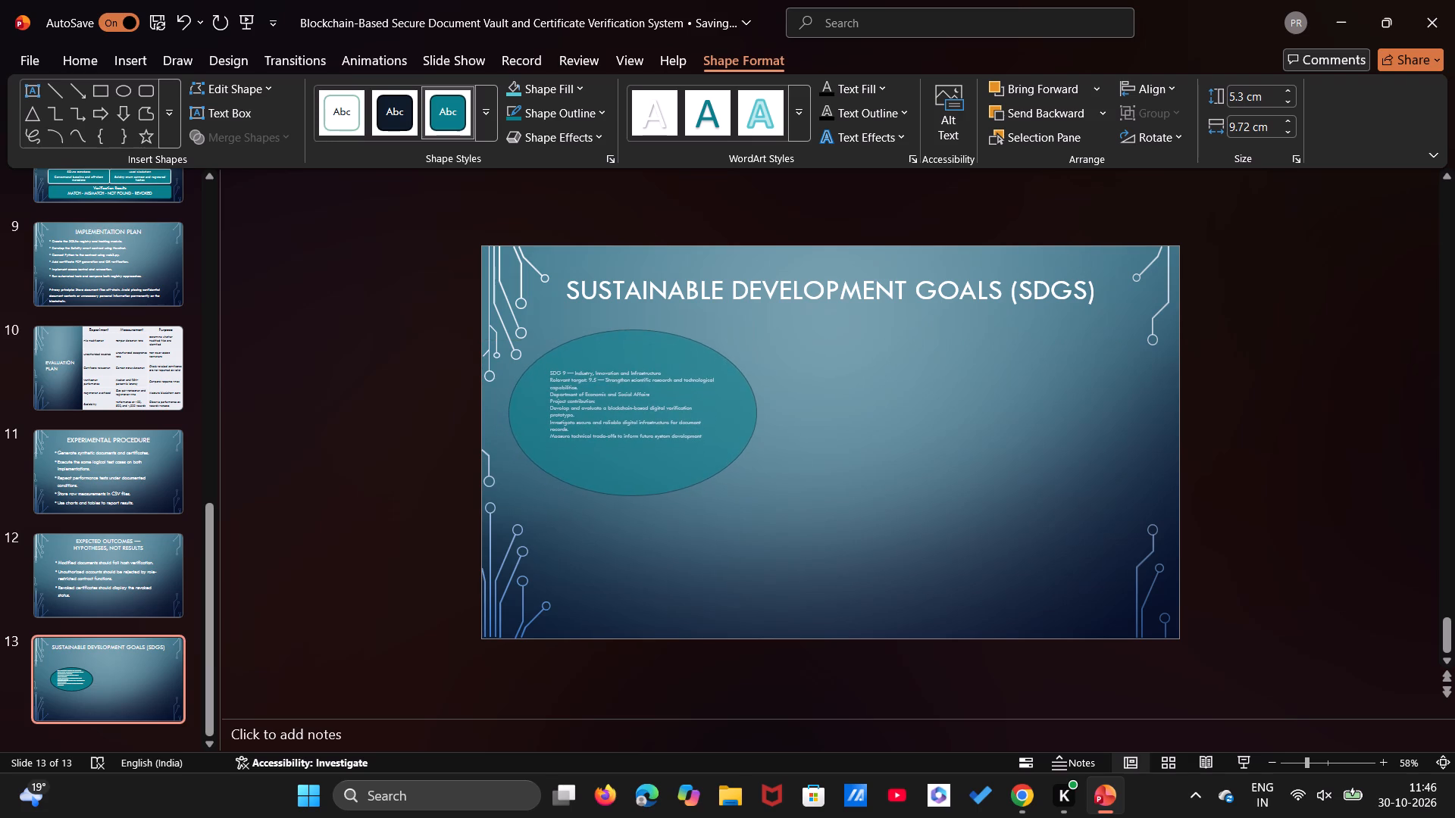
pyautogui.moveTo(508, 328); pyautogui.dragTo(516, 314)
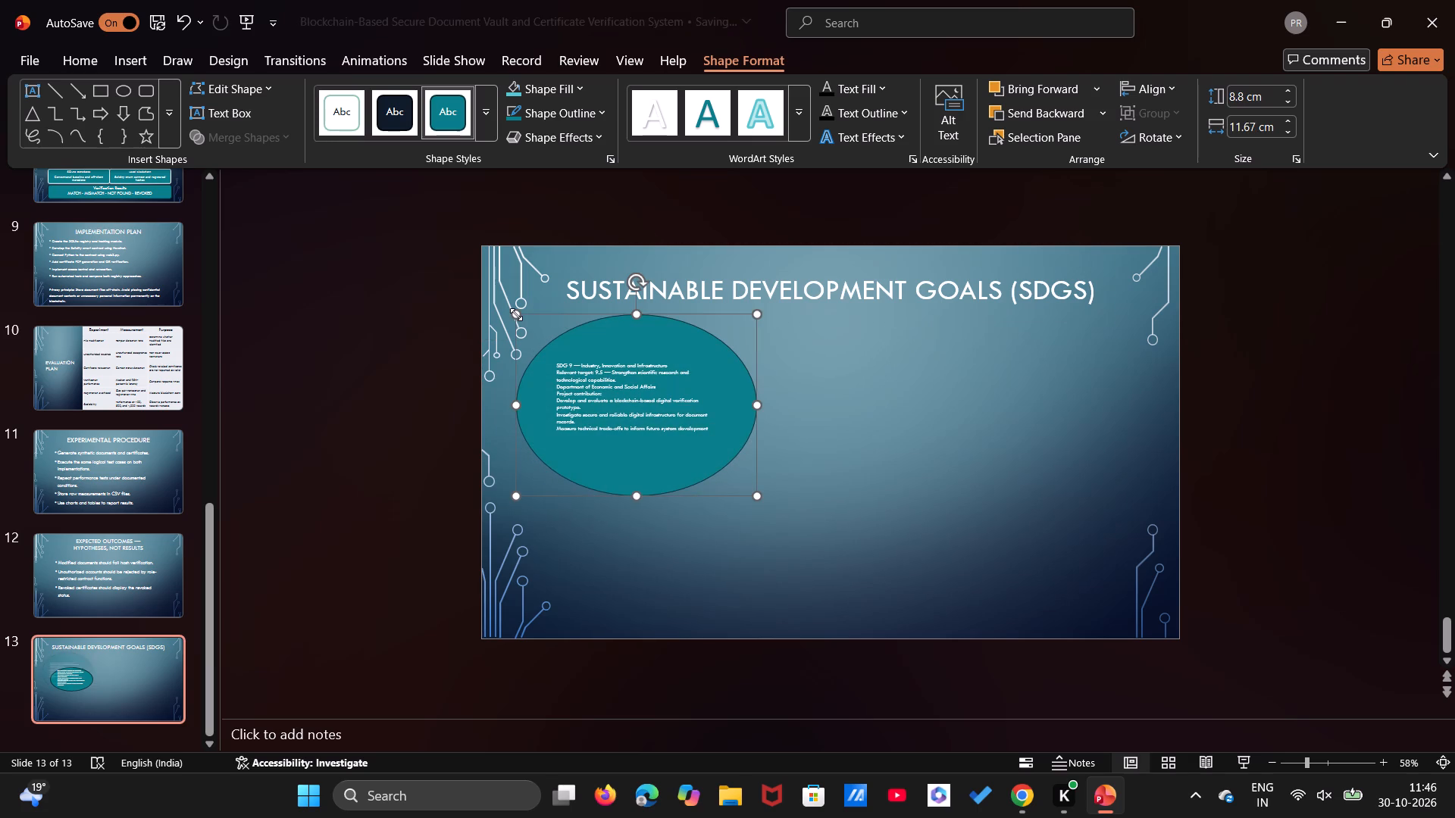
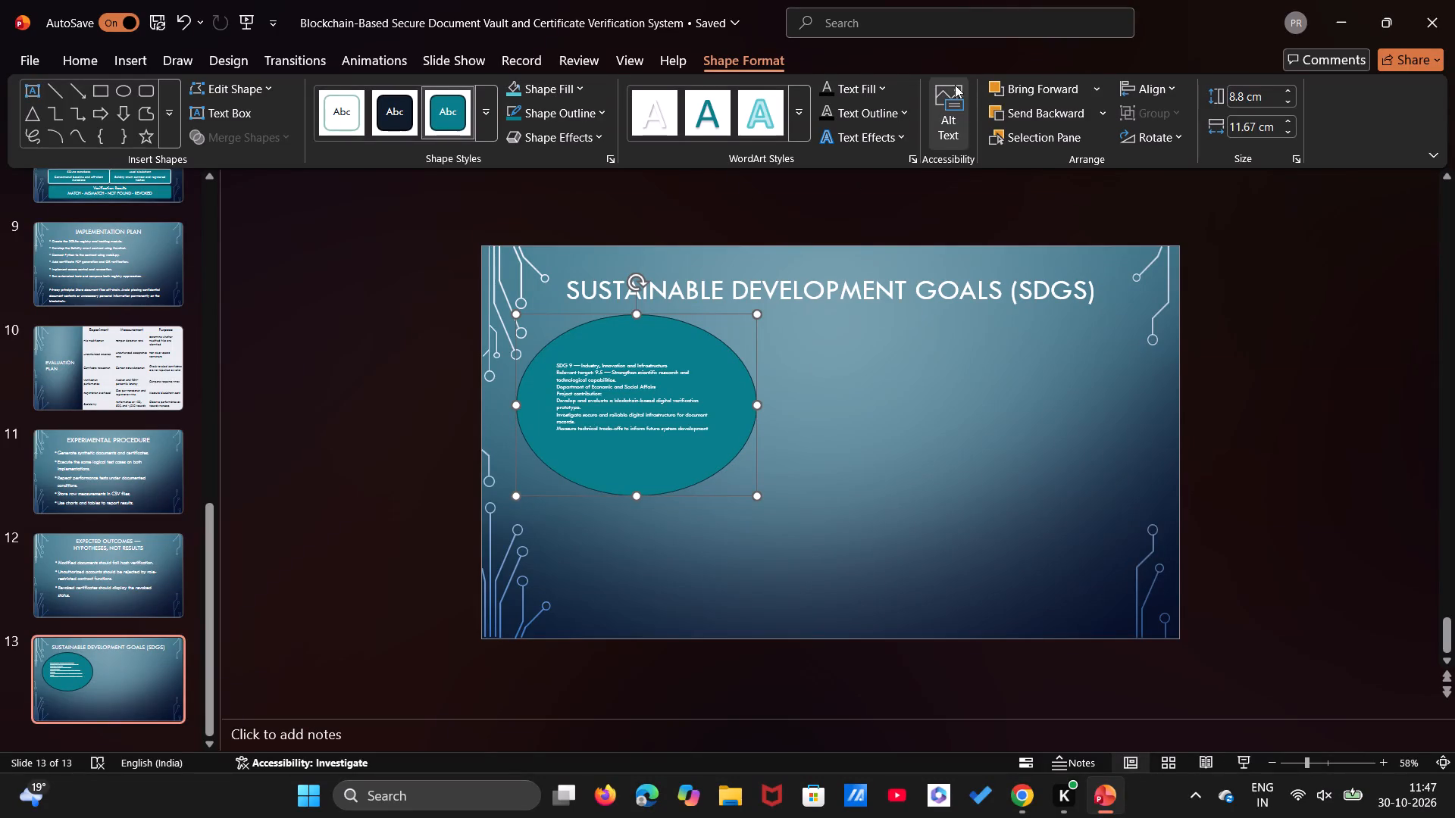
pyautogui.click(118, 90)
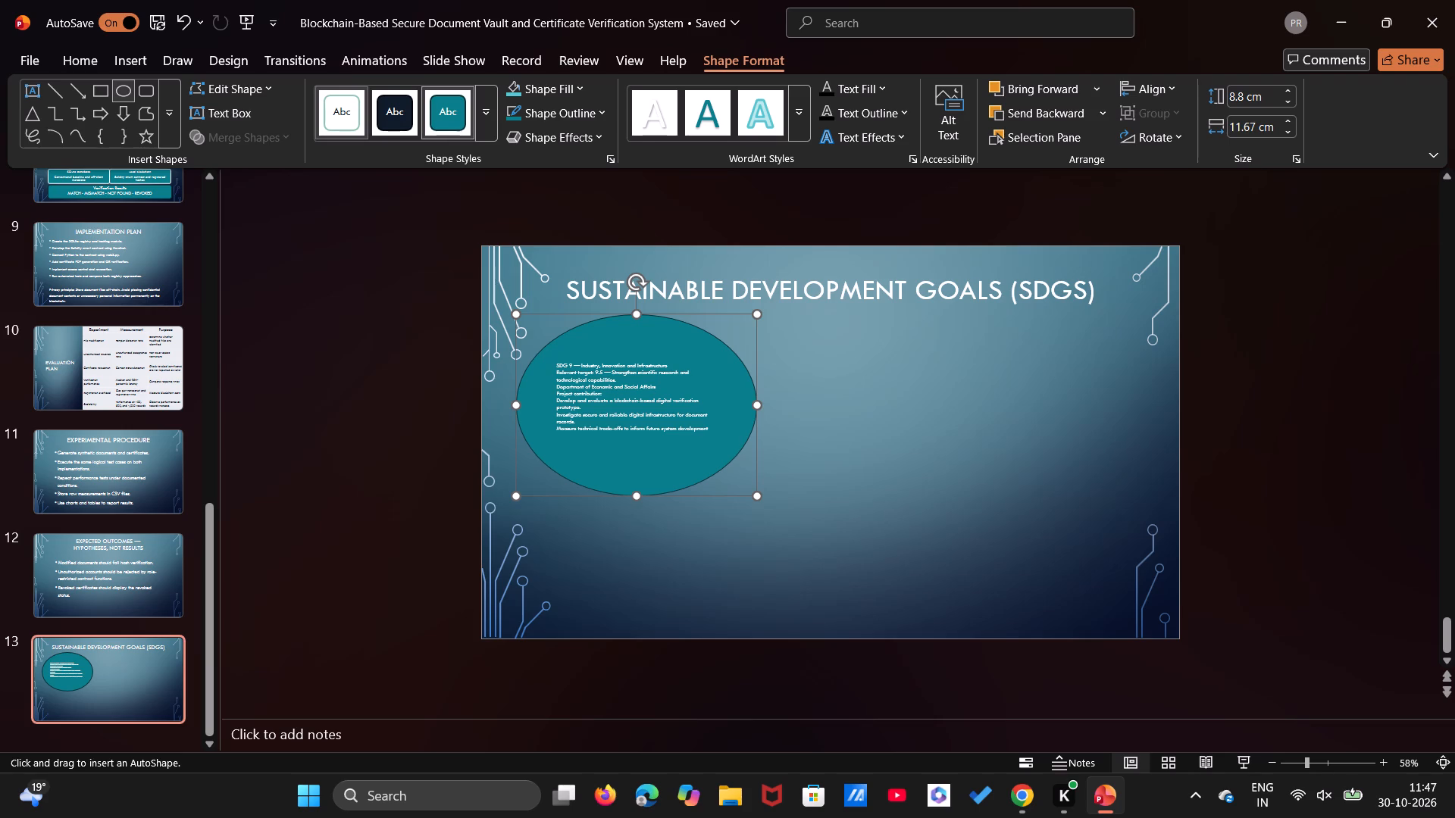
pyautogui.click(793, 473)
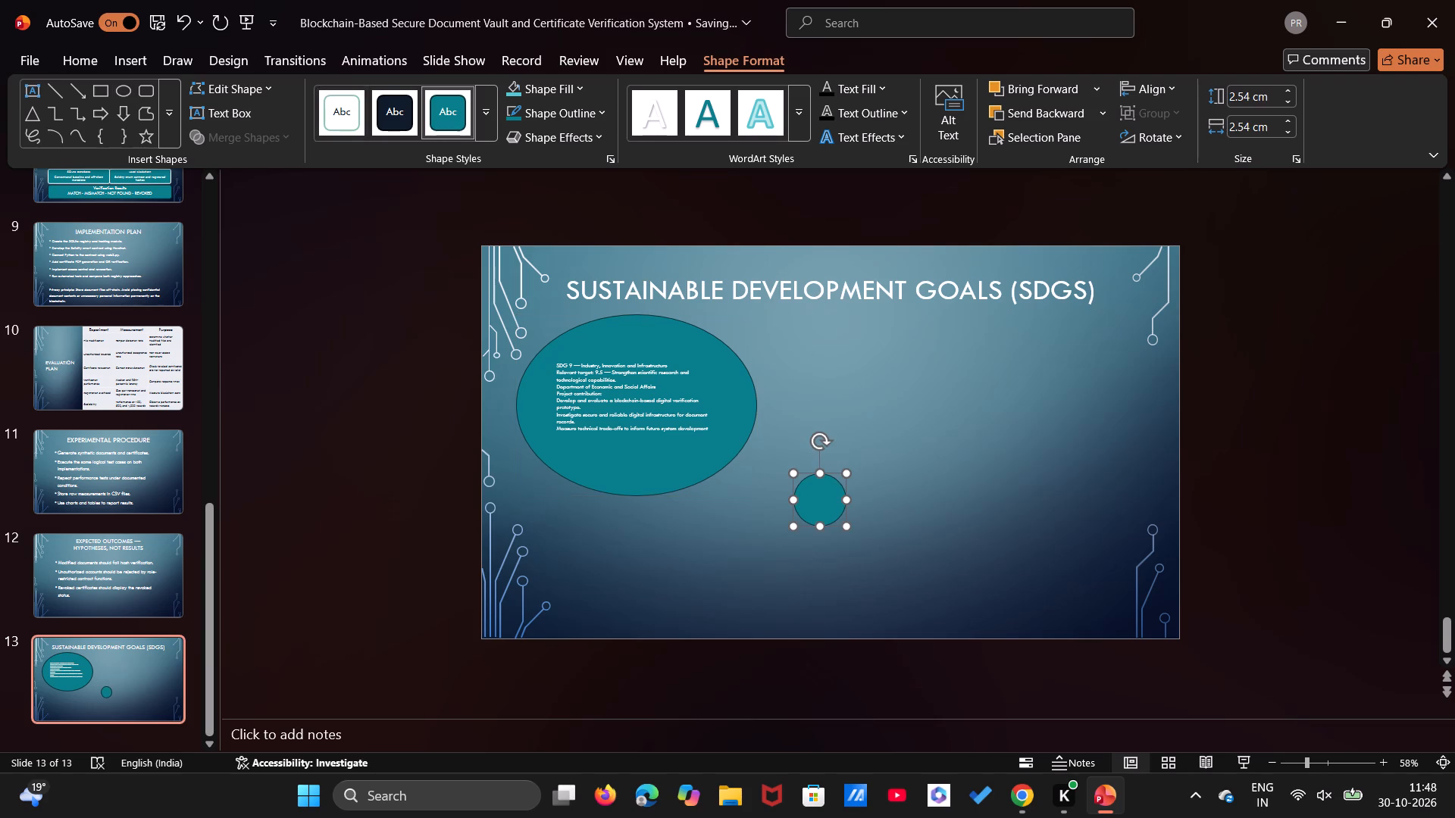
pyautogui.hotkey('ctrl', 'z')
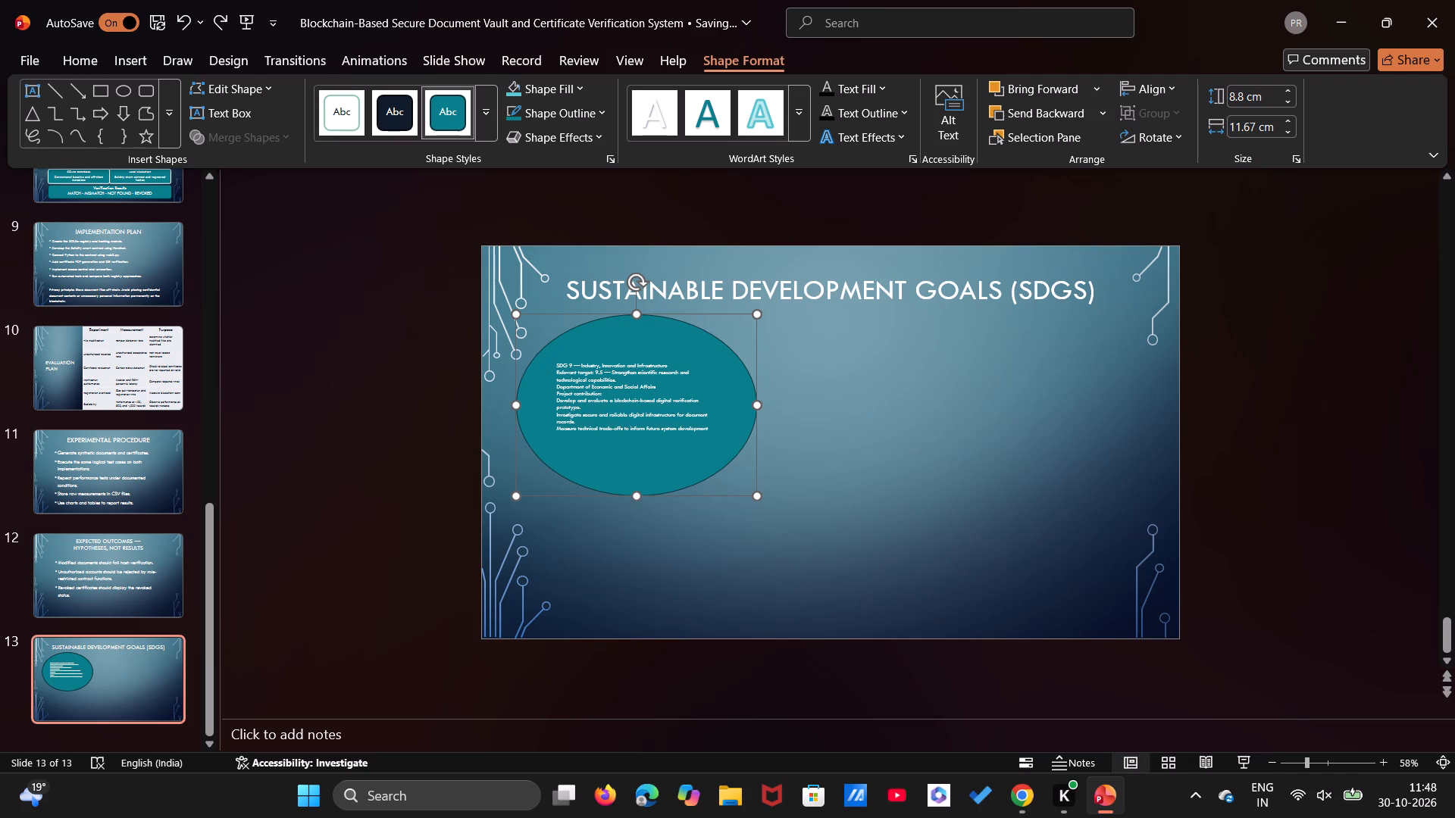
# Move the SDG 9 oval slightly up and to the left on the slide.
pyautogui.moveTo(757, 469); pyautogui.dragTo(728, 463)
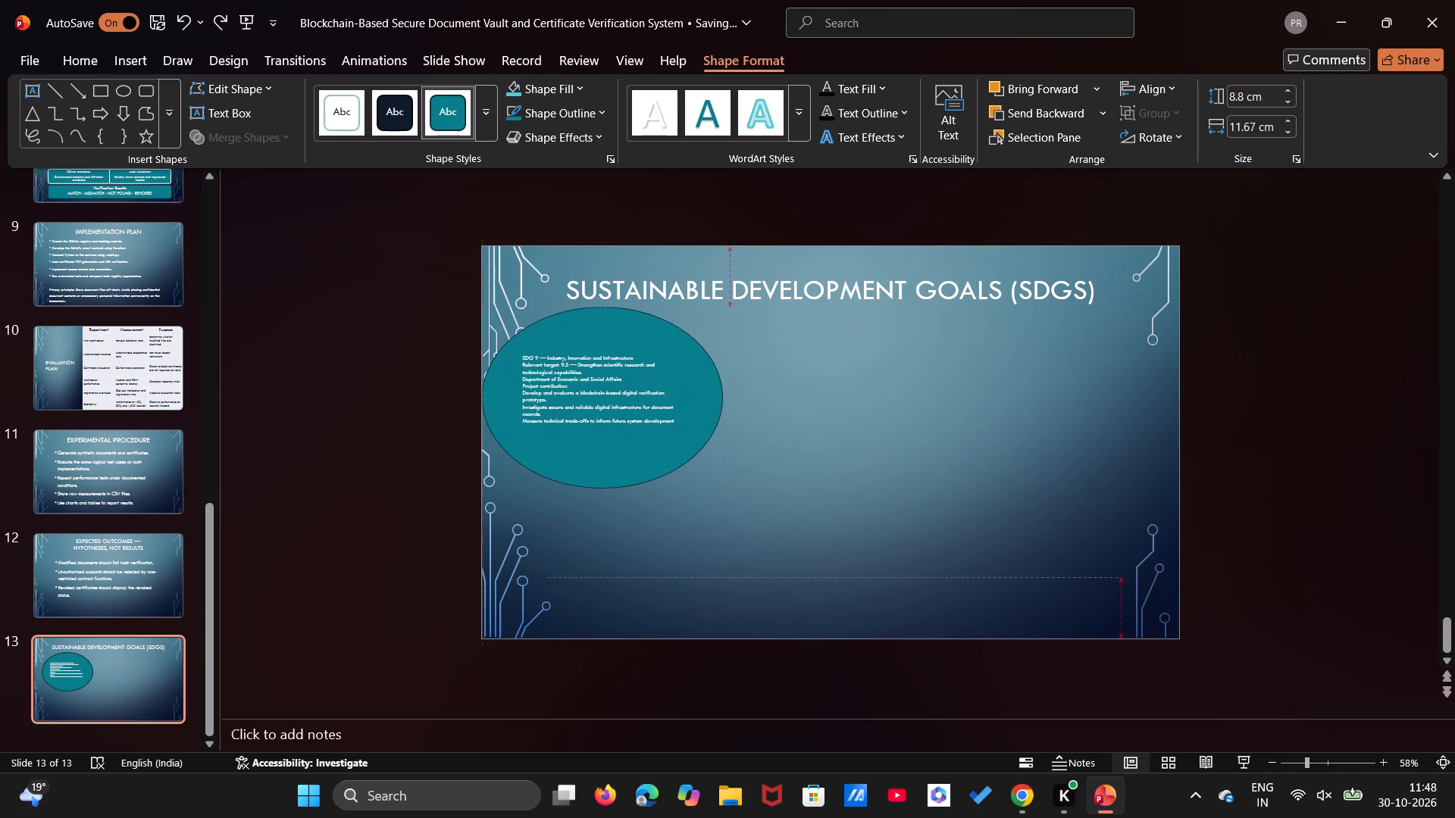
pyautogui.moveTo(728, 463); pyautogui.dragTo(750, 465)
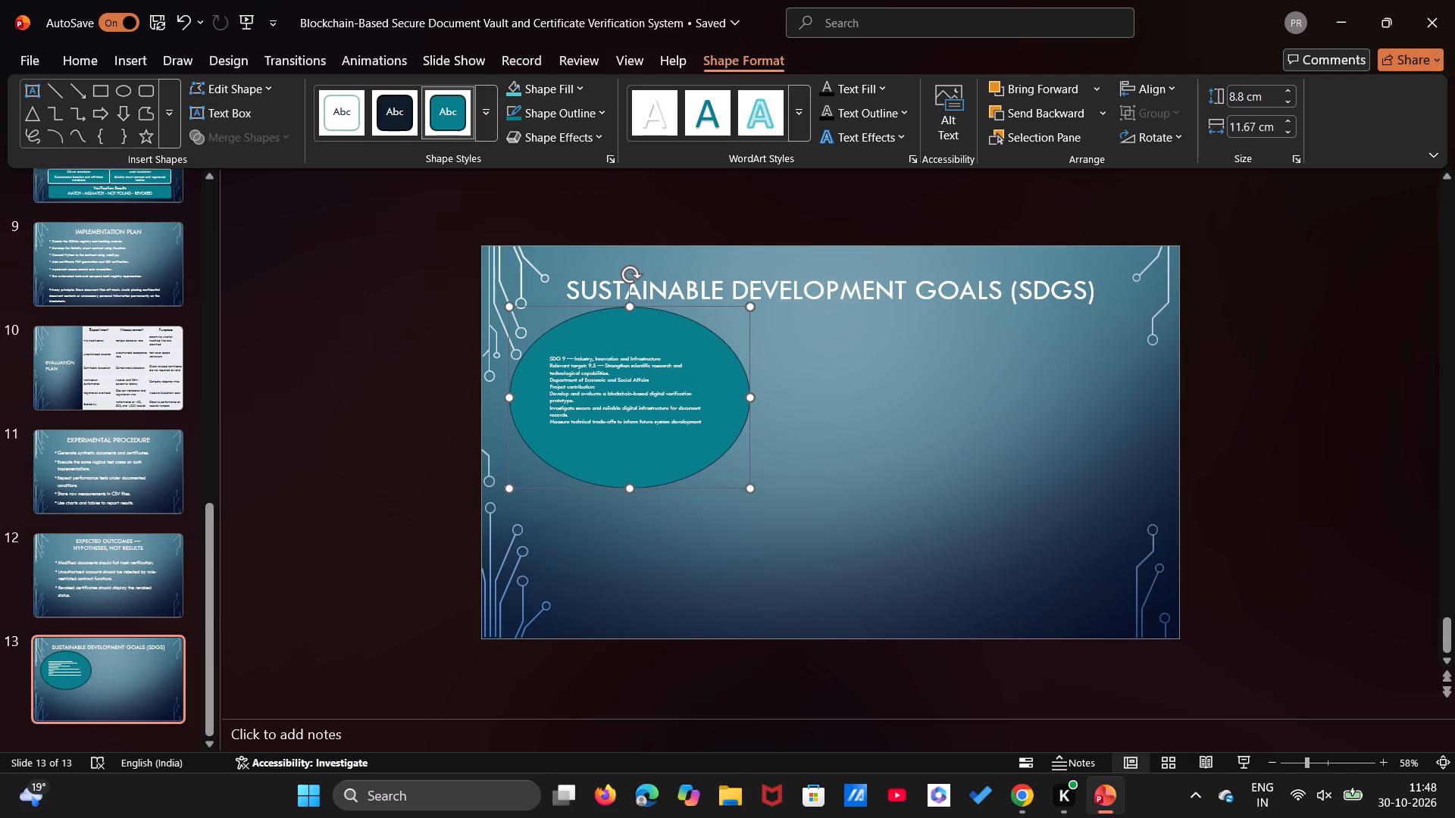
# Reposition and enlarge the empty content placeholder to span the slide's full width from below the title to the bottom edge.
pyautogui.moveTo(740, 508); pyautogui.dragTo(666, 428)
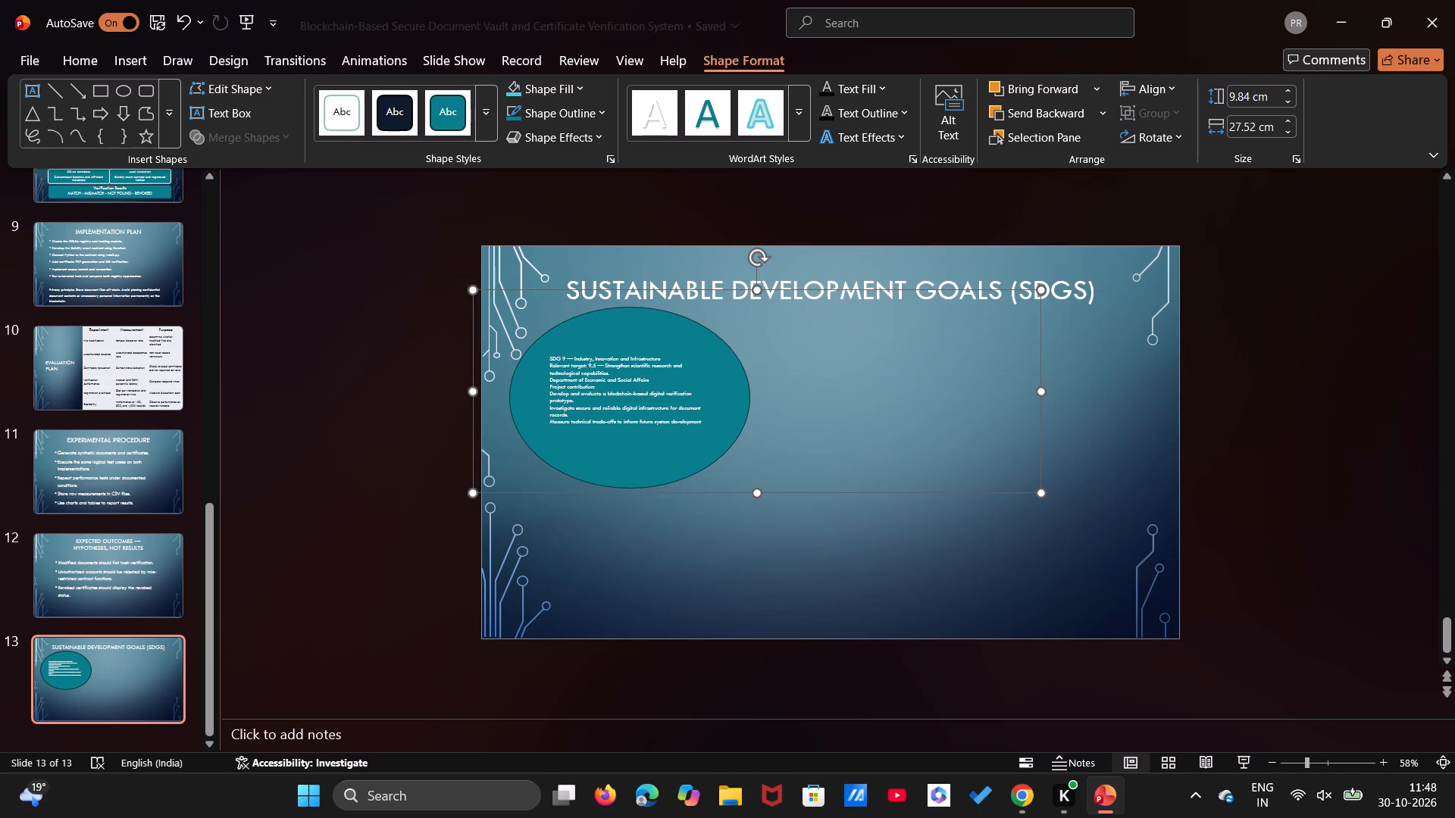
pyautogui.moveTo(705, 528); pyautogui.dragTo(711, 529)
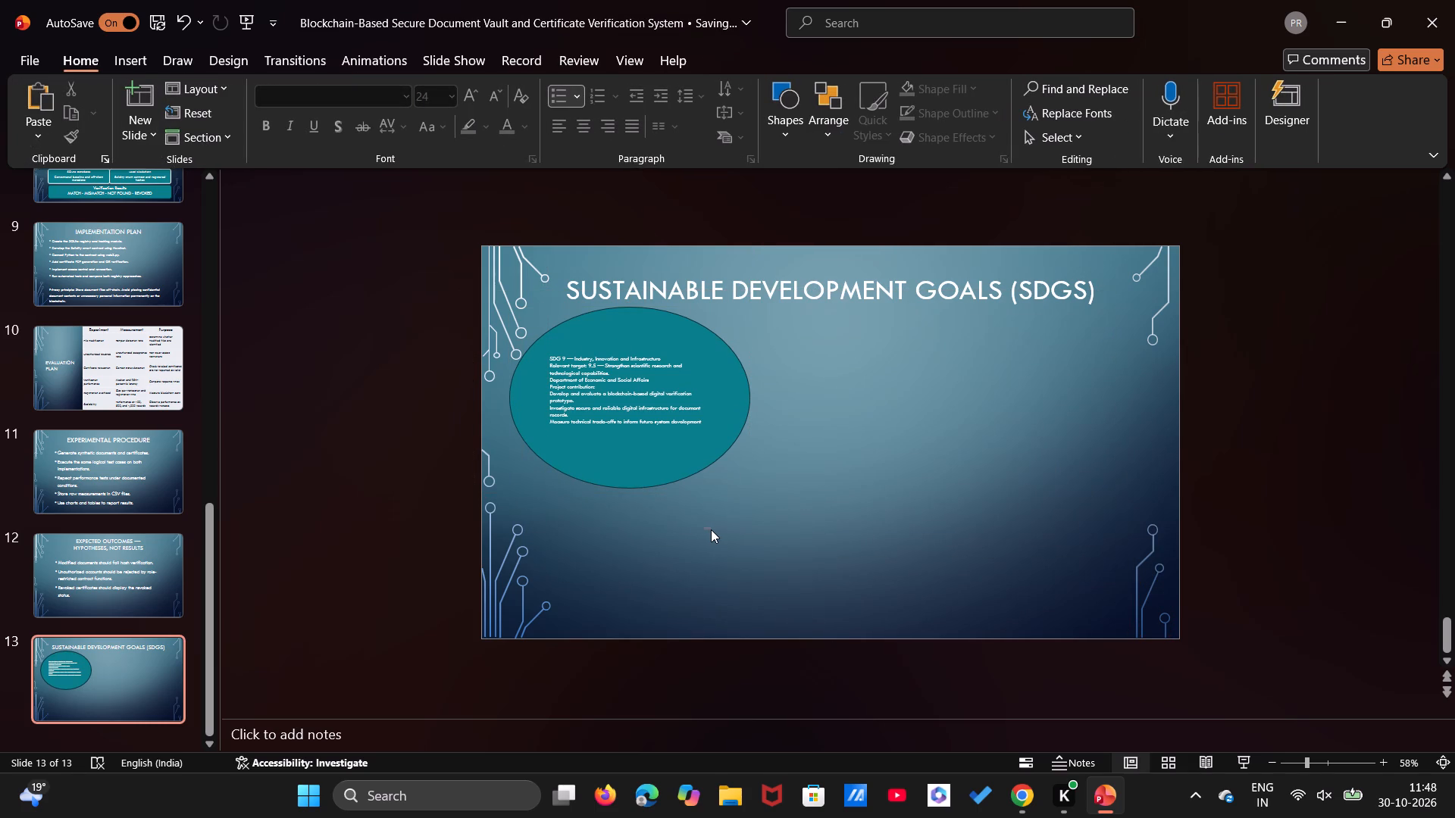
pyautogui.moveTo(711, 529); pyautogui.dragTo(713, 529)
pyautogui.moveTo(759, 483); pyautogui.dragTo(775, 513)
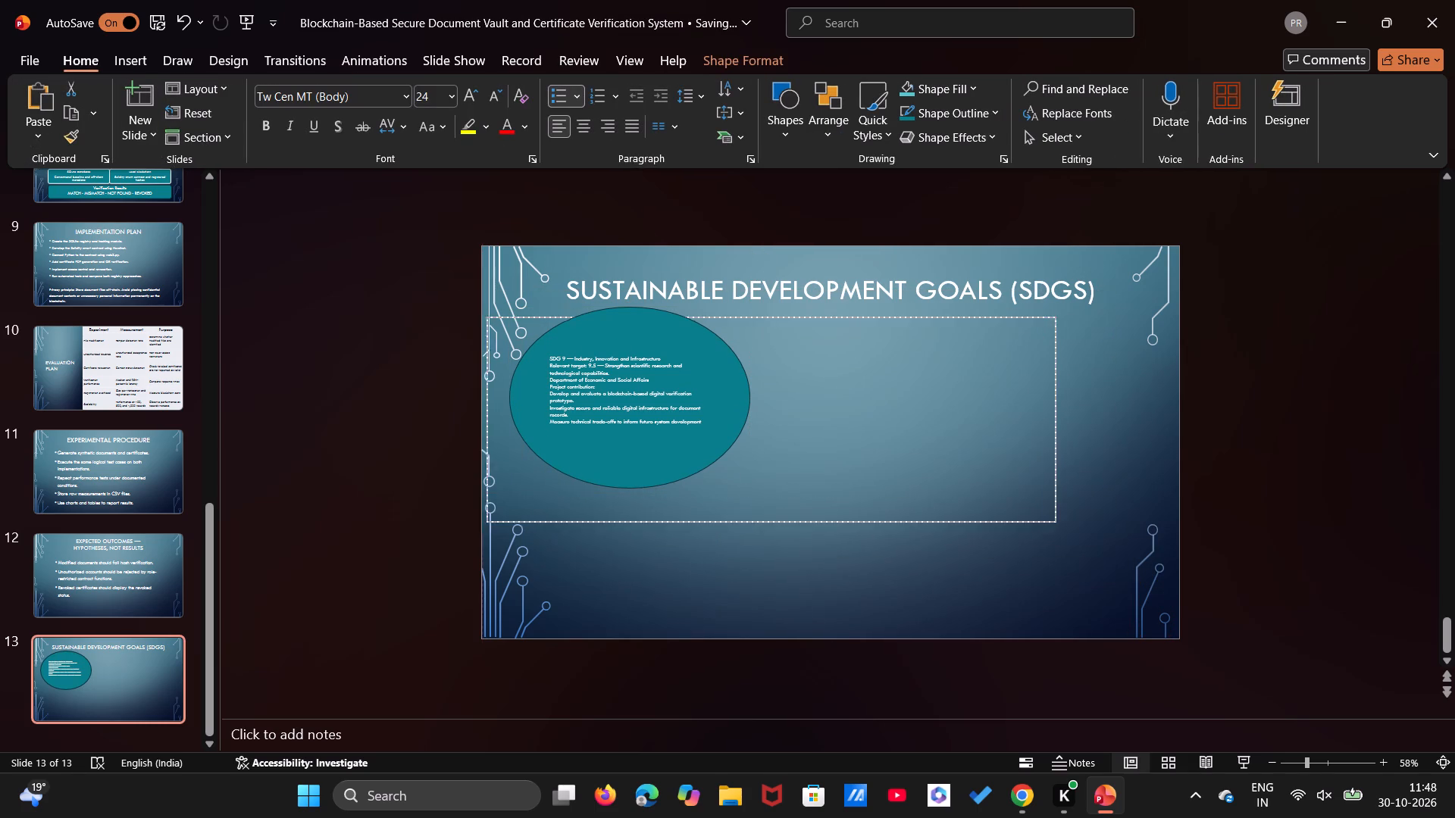
pyautogui.moveTo(775, 513); pyautogui.dragTo(842, 515)
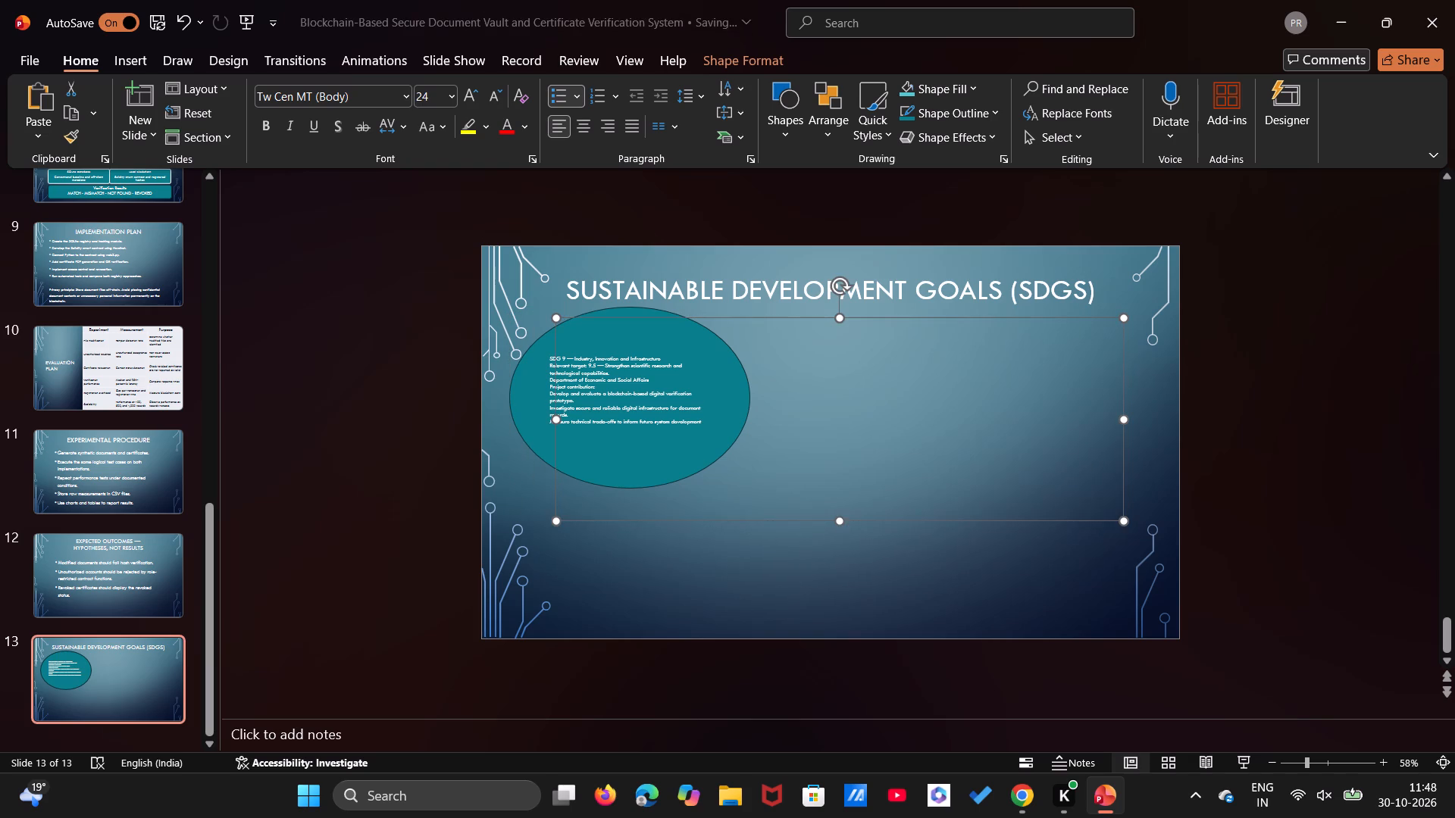
pyautogui.moveTo(836, 521); pyautogui.dragTo(834, 615)
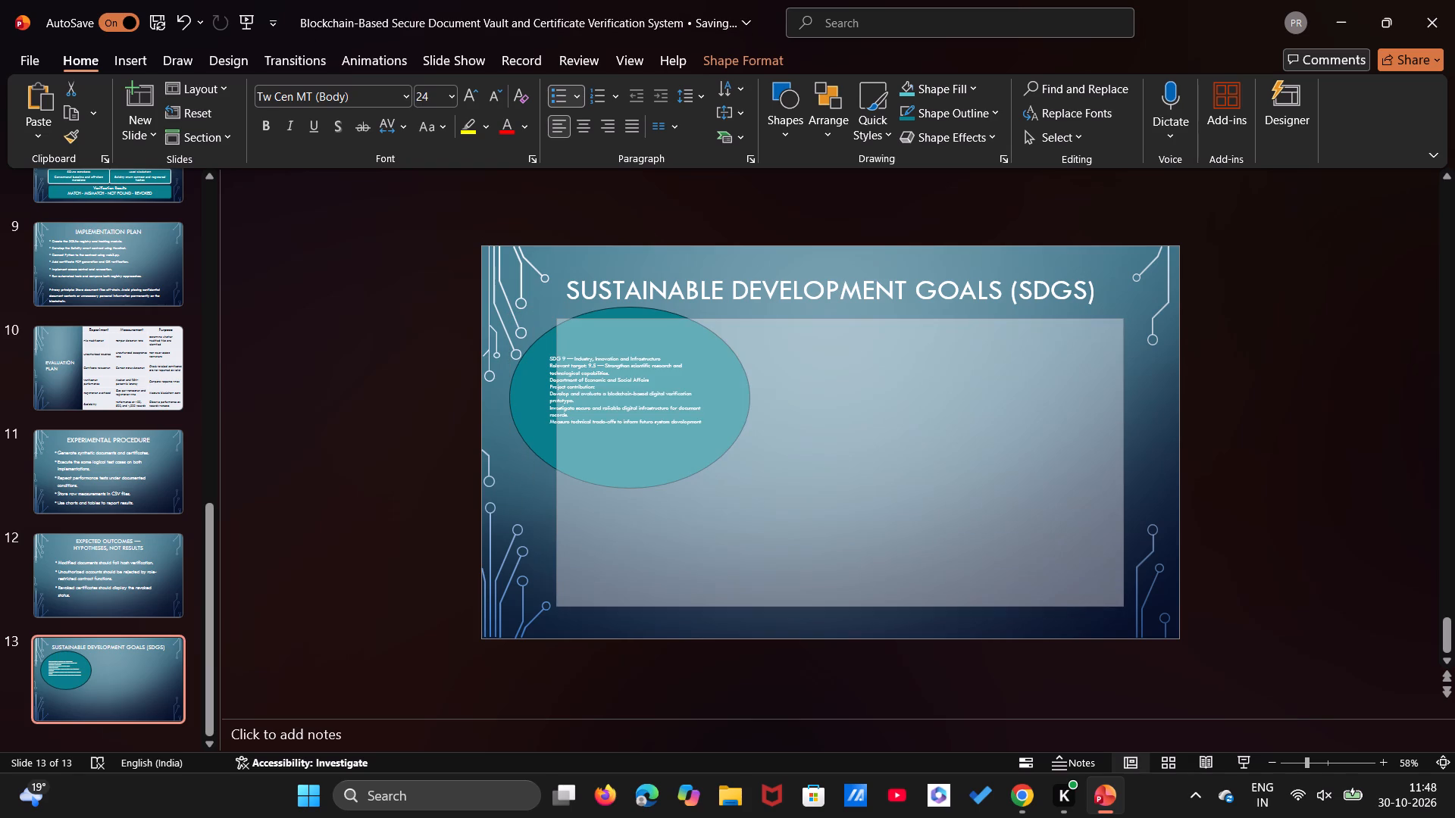
pyautogui.moveTo(834, 615); pyautogui.dragTo(824, 636)
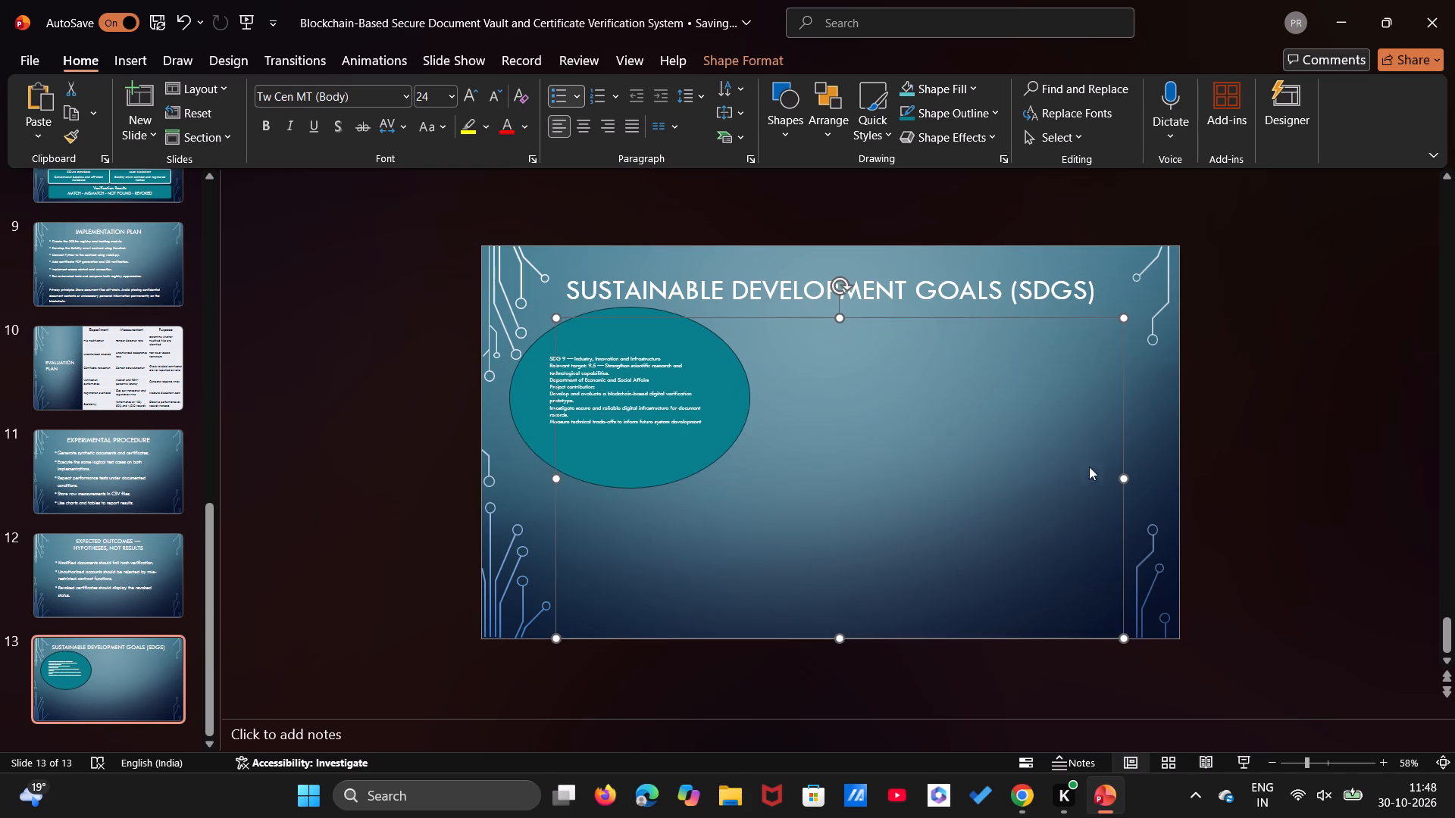
pyautogui.click(1124, 479)
pyautogui.moveTo(1124, 479); pyautogui.dragTo(1130, 476)
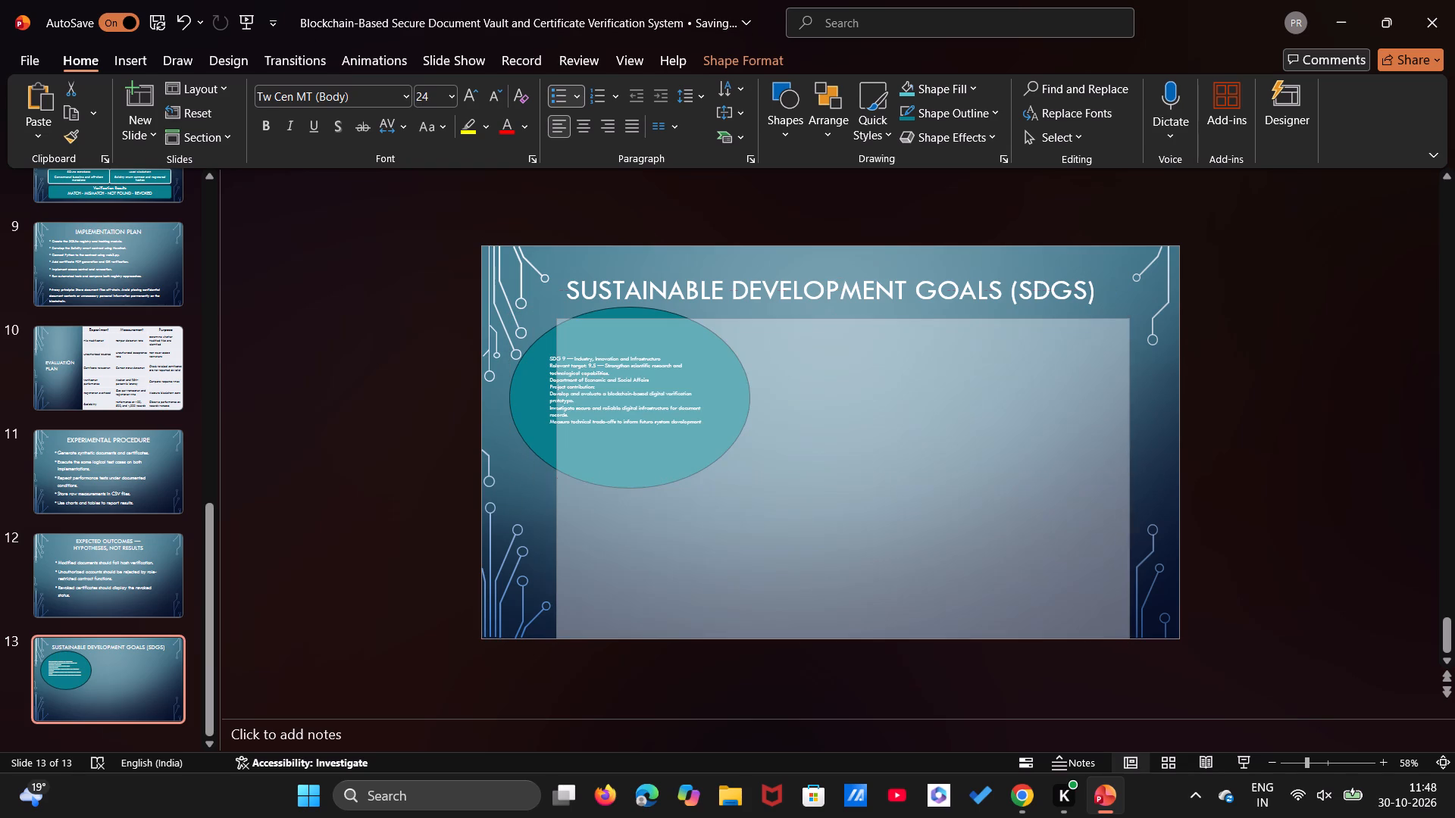
pyautogui.moveTo(1130, 476); pyautogui.dragTo(1176, 464)
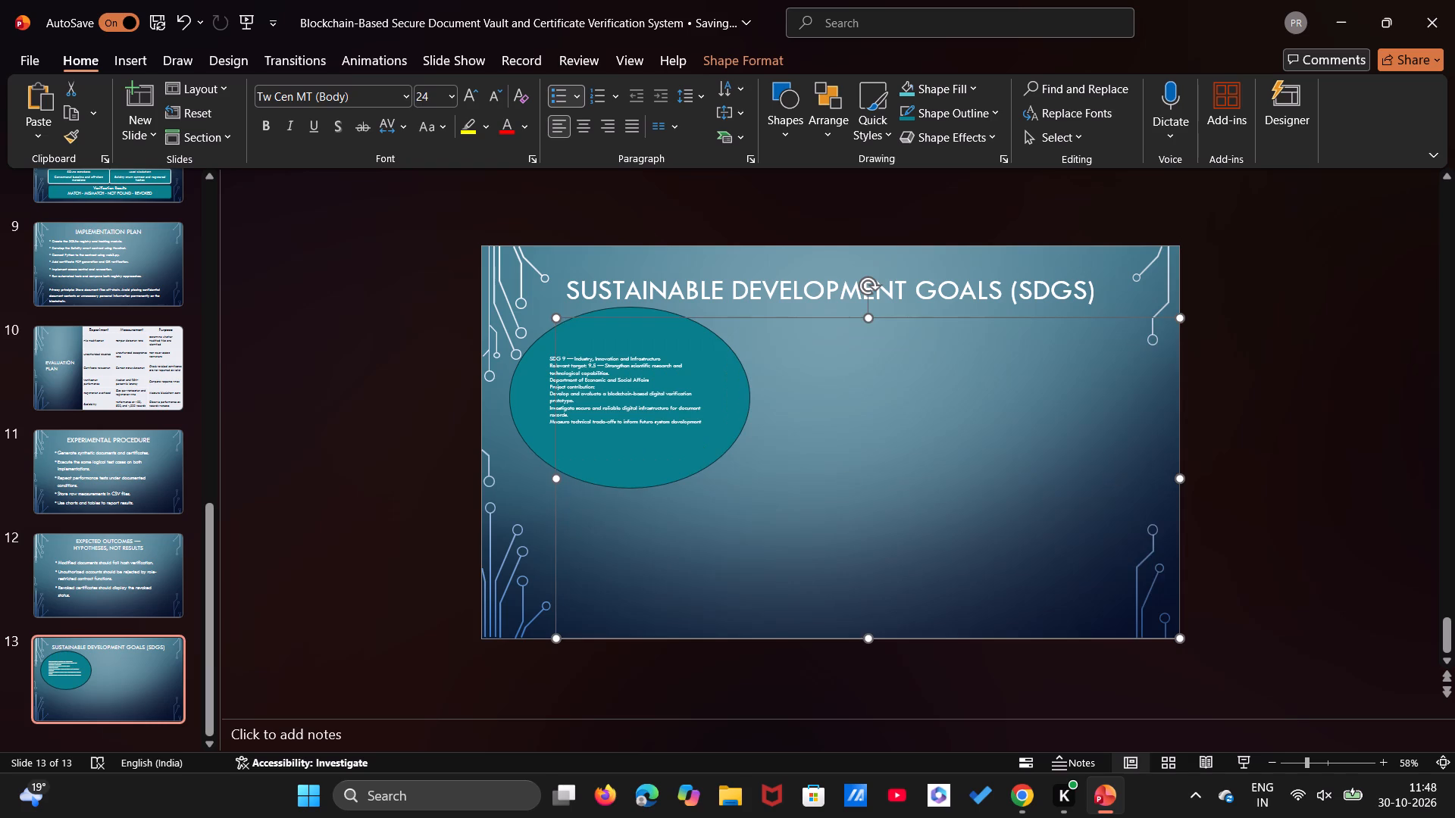
pyautogui.moveTo(557, 481); pyautogui.dragTo(480, 479)
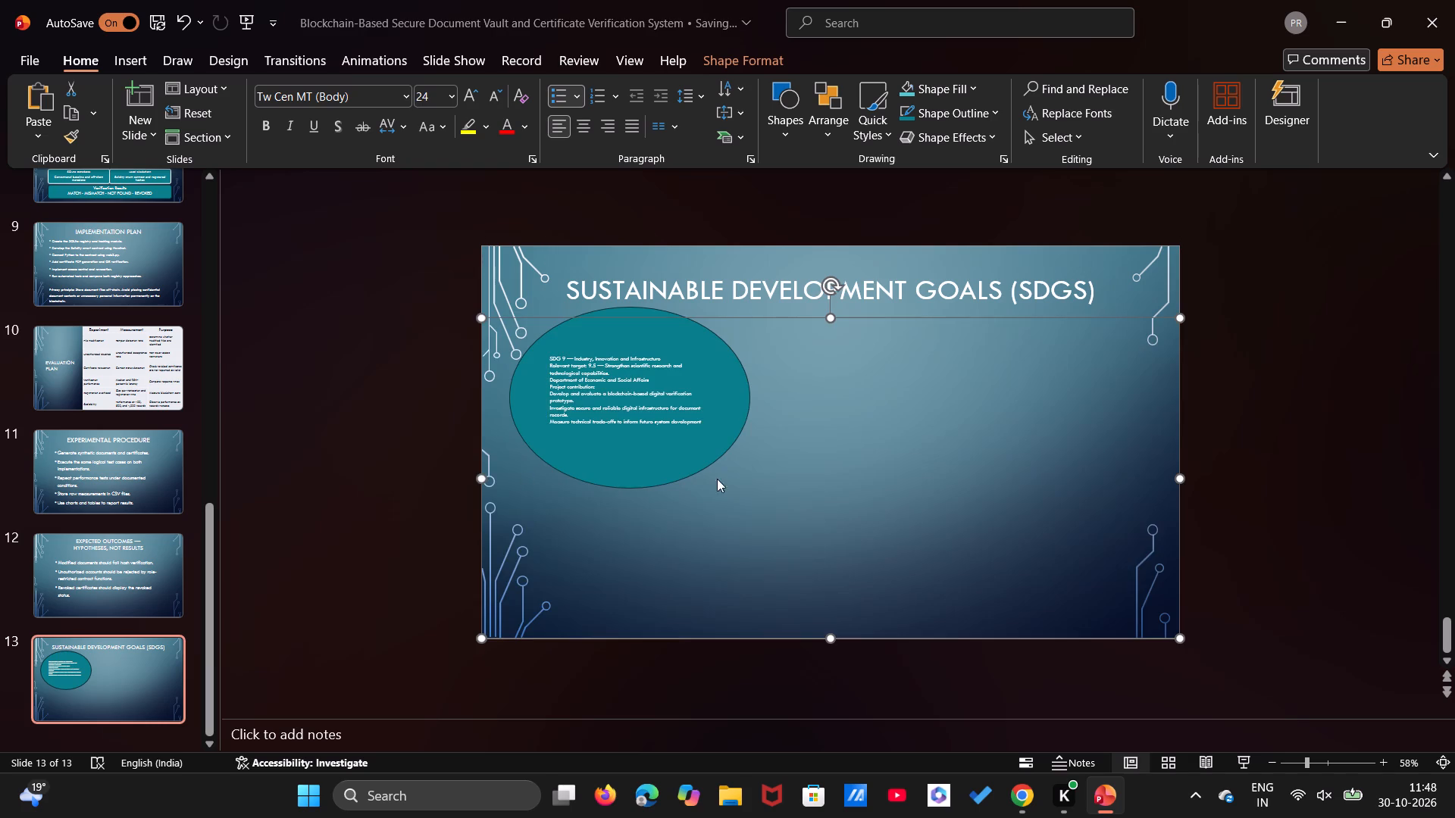
pyautogui.click(790, 503)
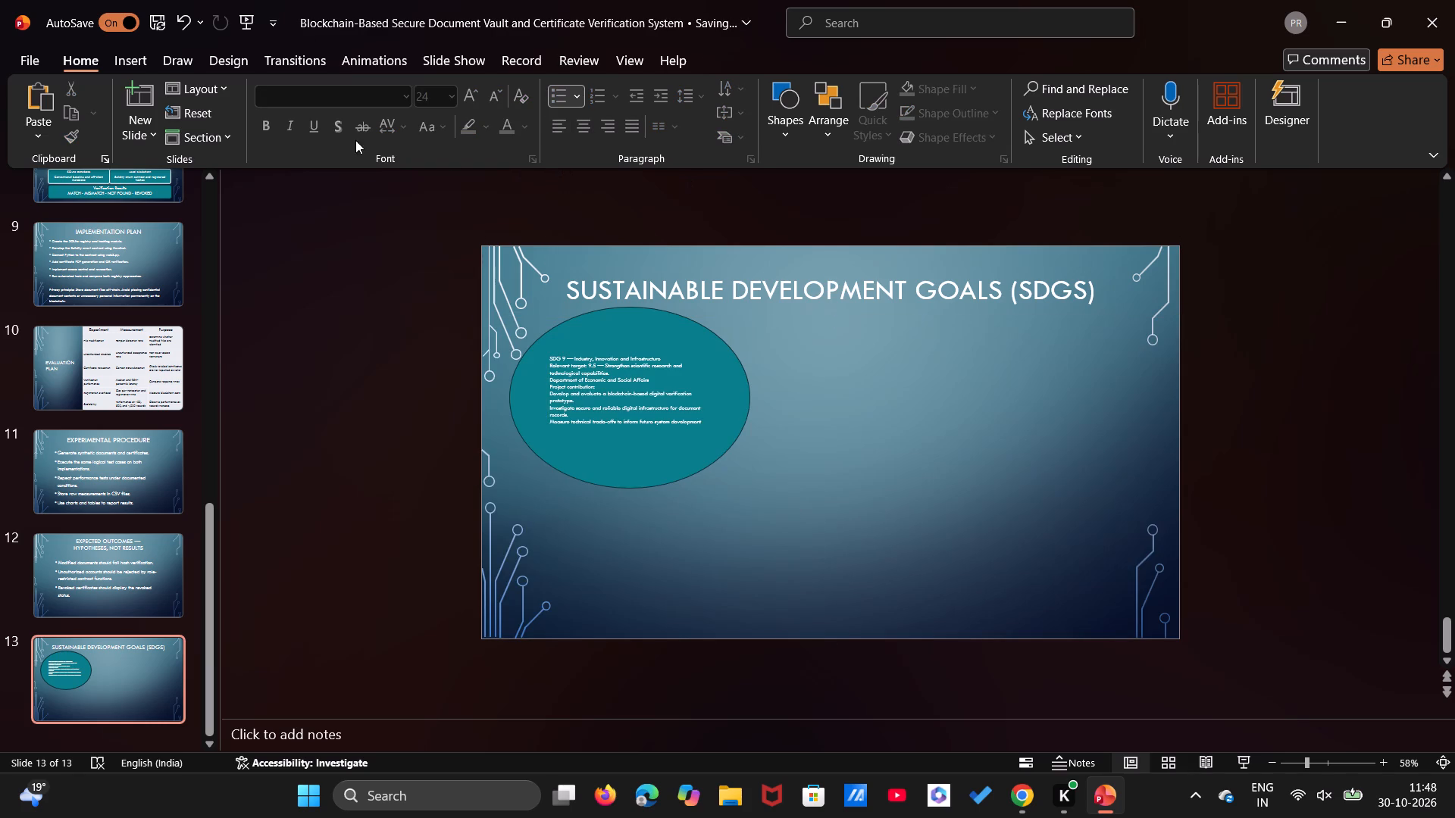
# Draw a second oval about 9.72 cm high and 14.25 cm wide, below and to the right of the SDG 9 oval.
pyautogui.click(781, 139)
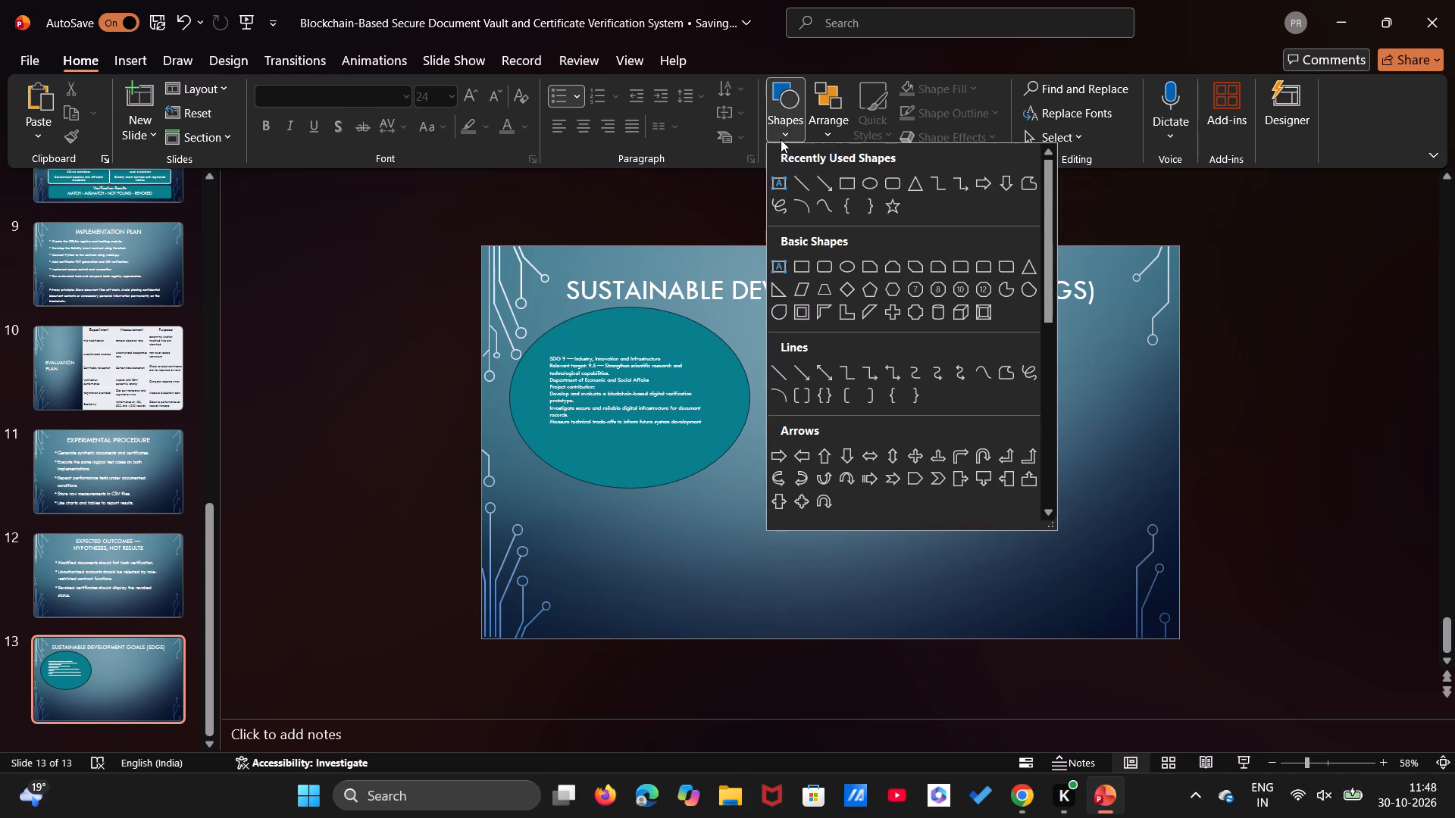
pyautogui.click(867, 189)
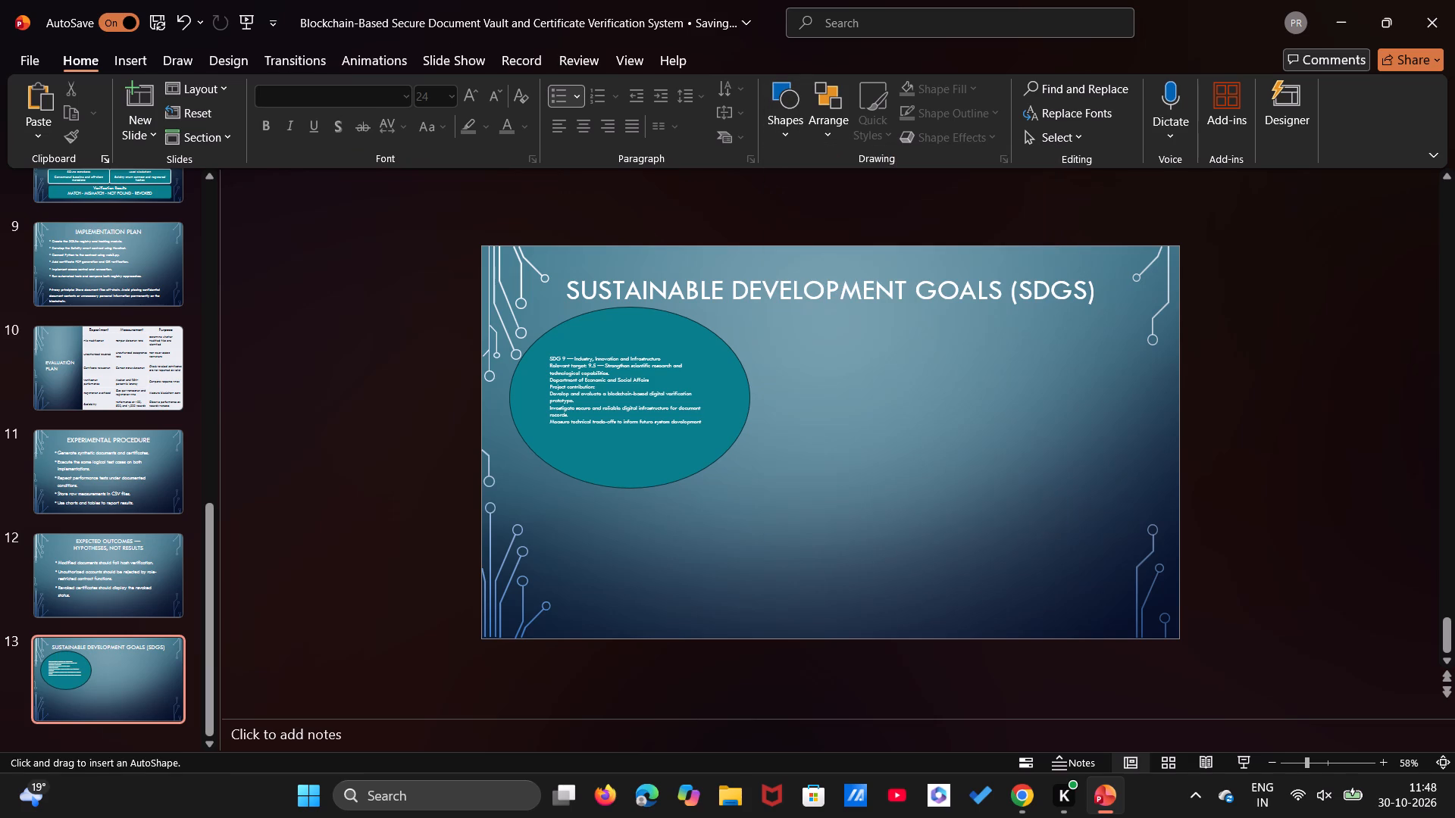
pyautogui.moveTo(767, 448); pyautogui.dragTo(919, 512)
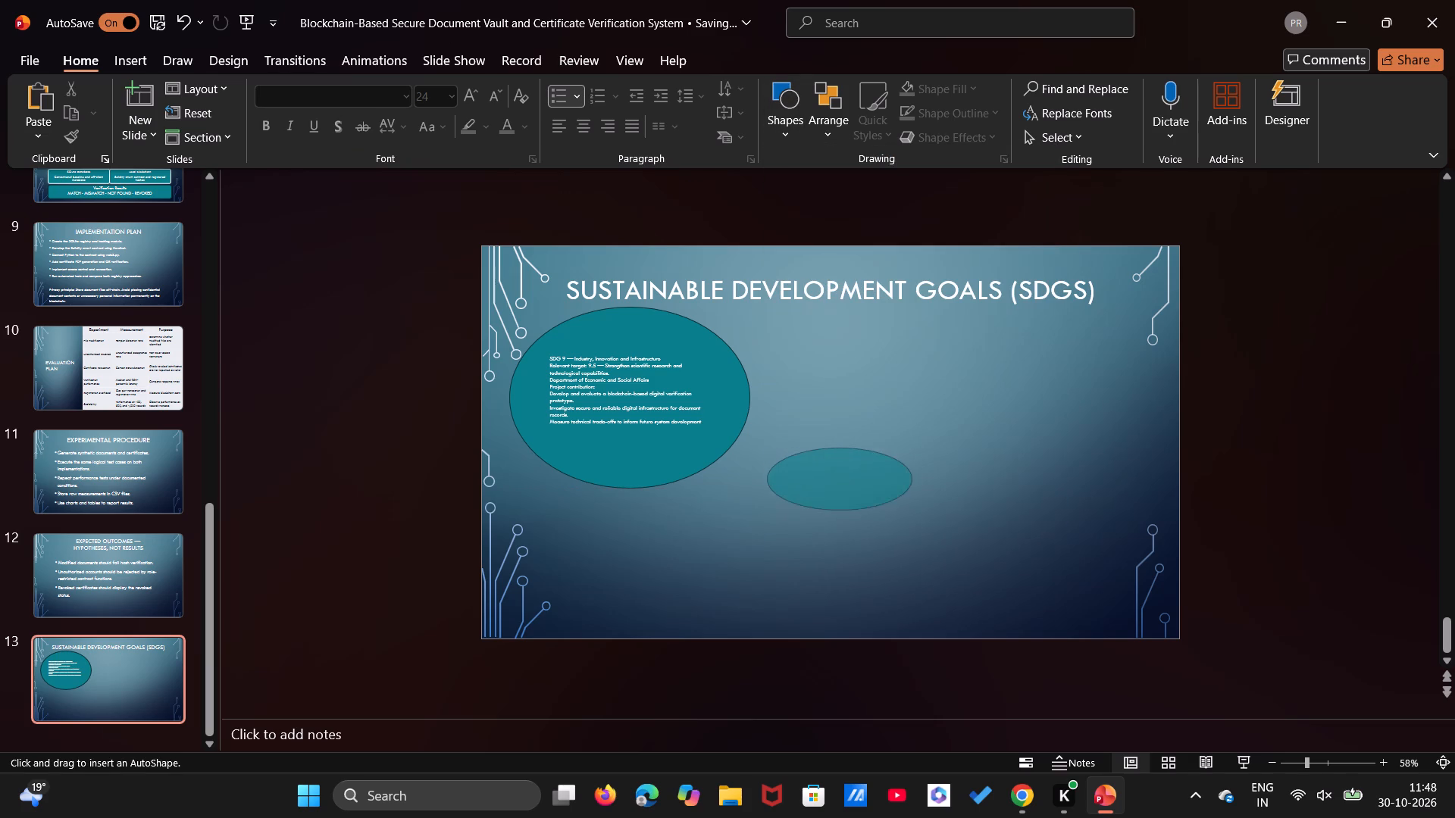
pyautogui.moveTo(919, 512); pyautogui.dragTo(983, 632)
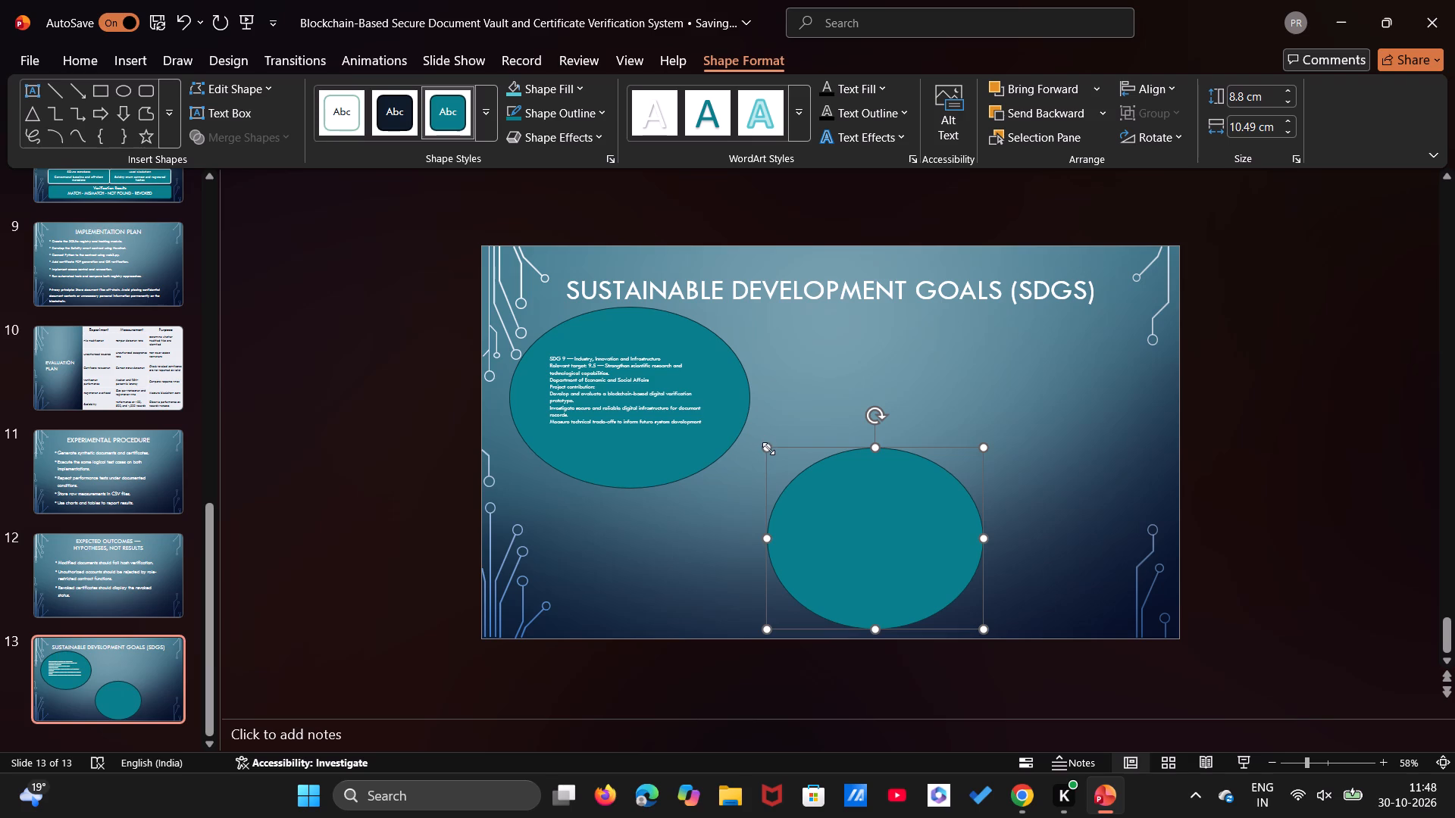
pyautogui.moveTo(768, 451); pyautogui.dragTo(723, 445)
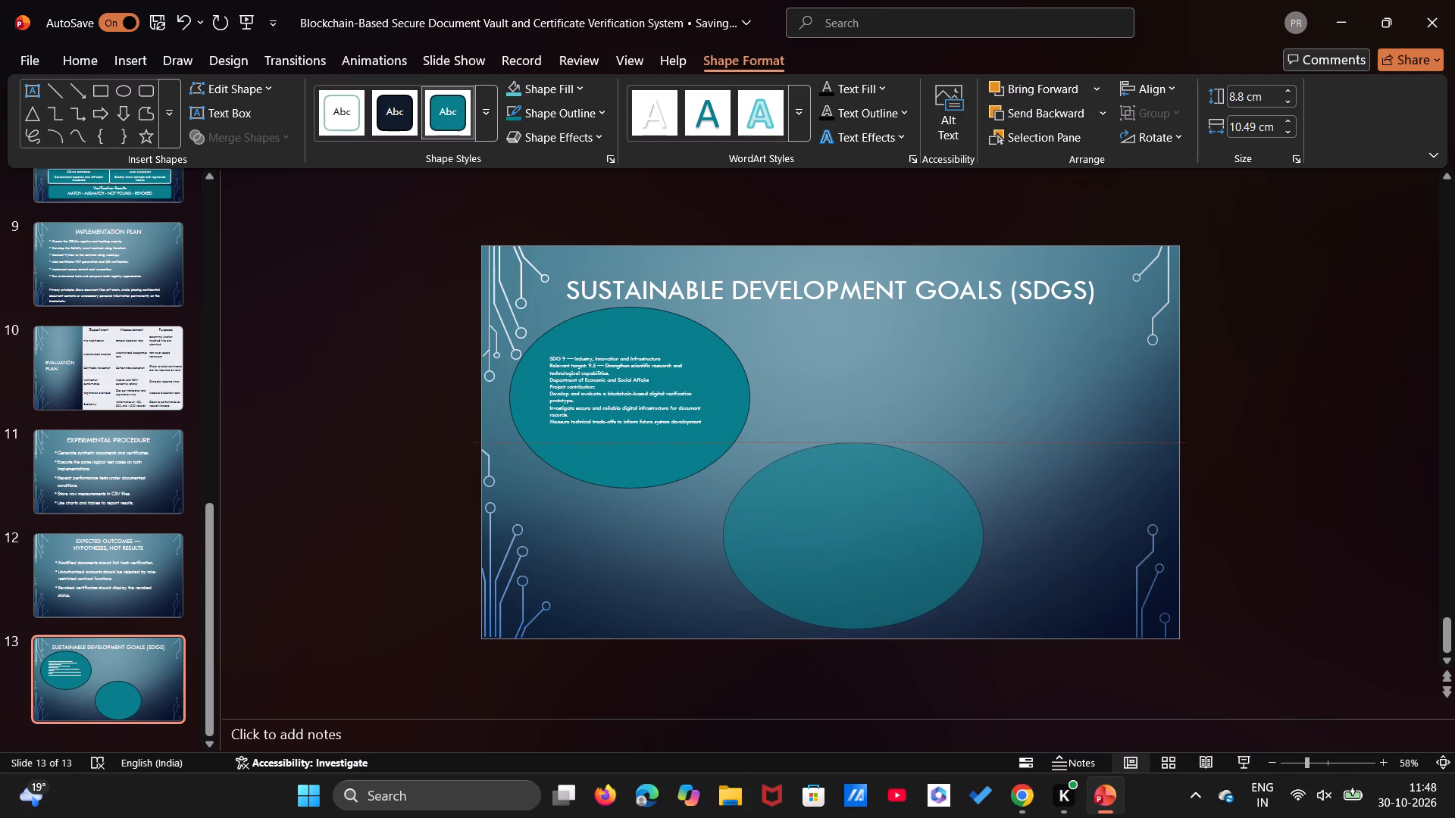
pyautogui.moveTo(723, 445); pyautogui.dragTo(690, 429)
# Copy the SDG 16 — Peace, Justice and Strong Institutions block from ChatGPT in Chrome and paste it into the new oval in PowerPoint.
pyautogui.tripleClick(815, 511)
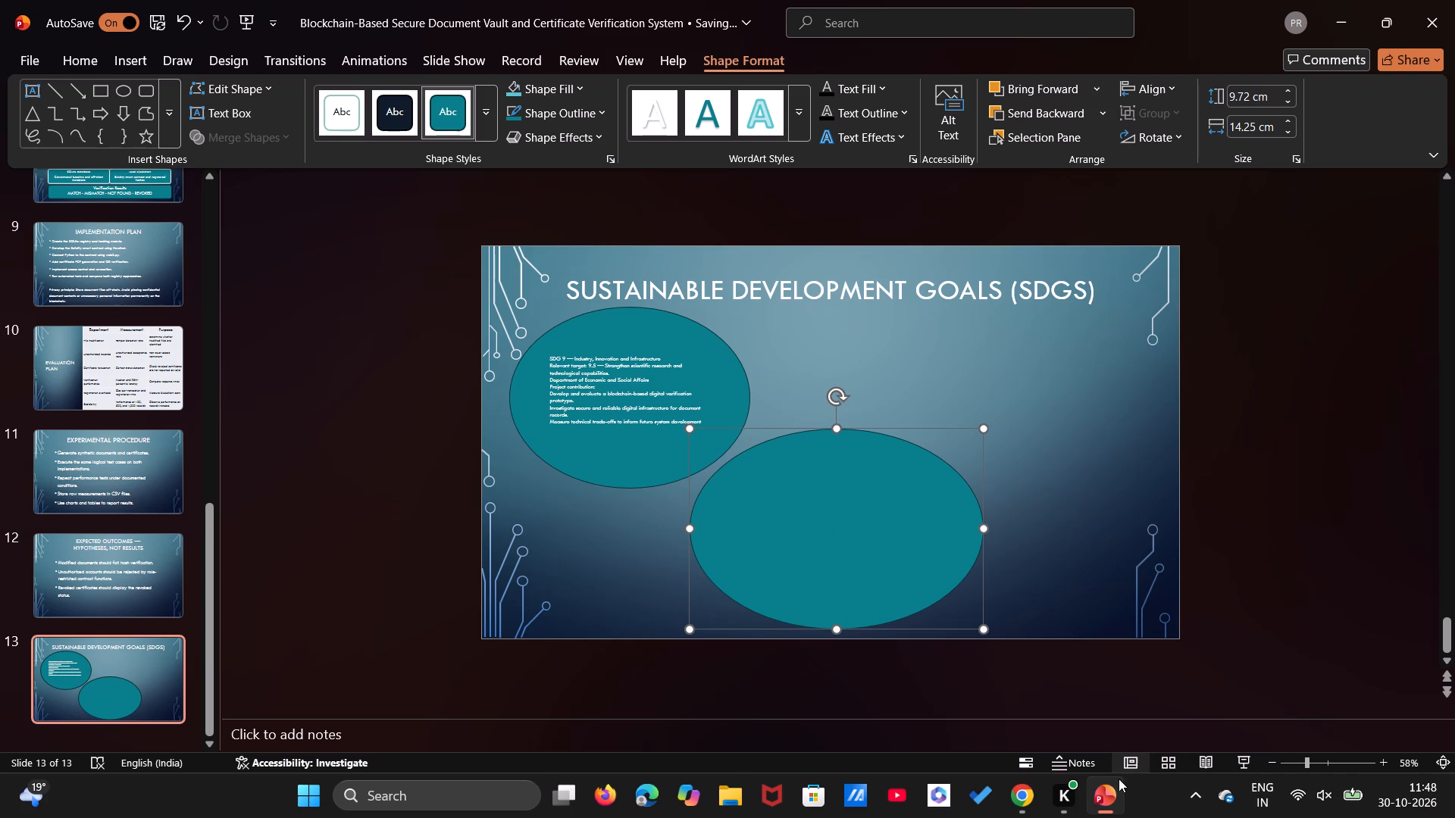
pyautogui.click(1031, 801)
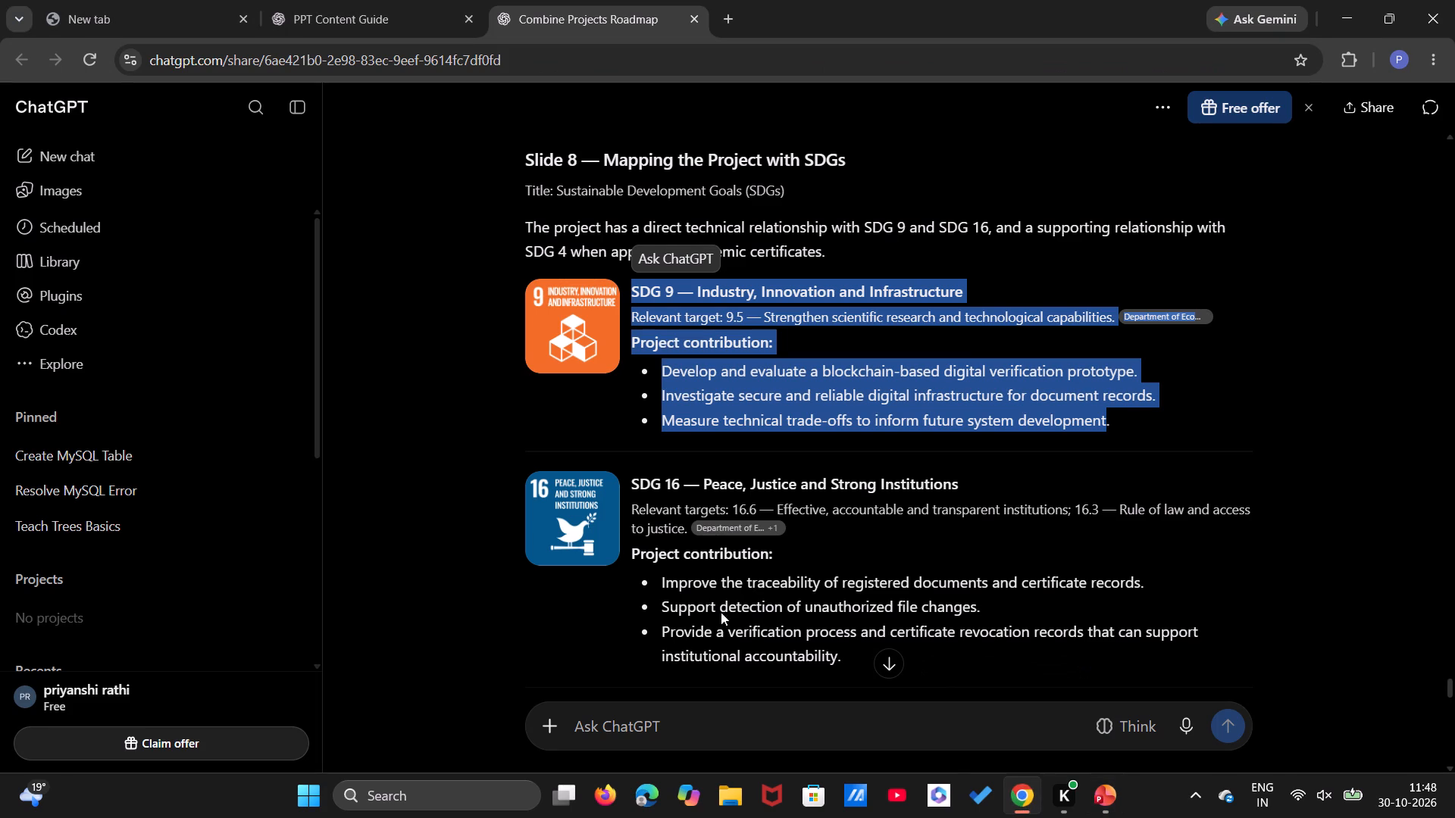
pyautogui.moveTo(632, 482); pyautogui.dragTo(719, 523)
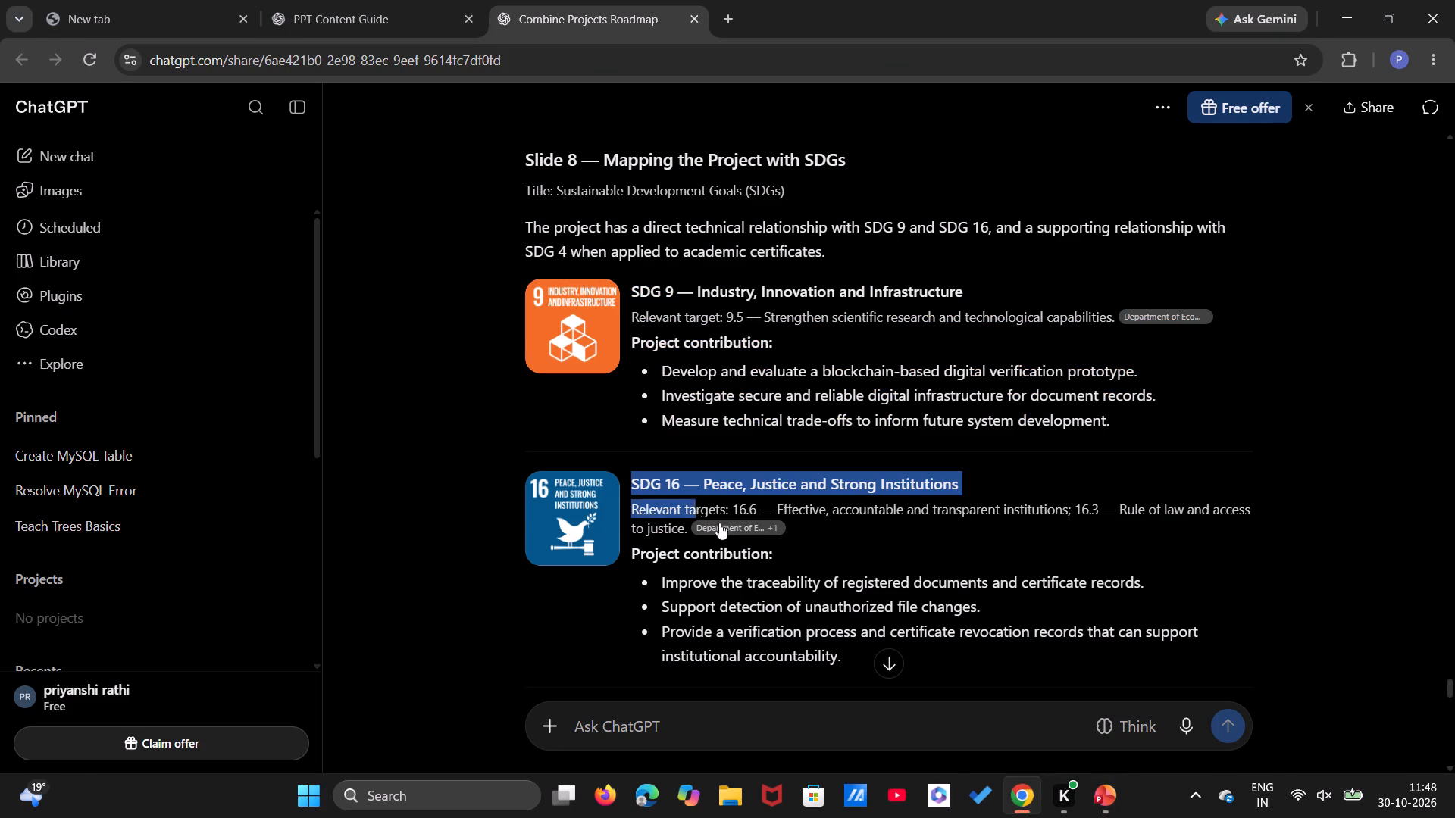
pyautogui.moveTo(719, 523); pyautogui.dragTo(850, 660)
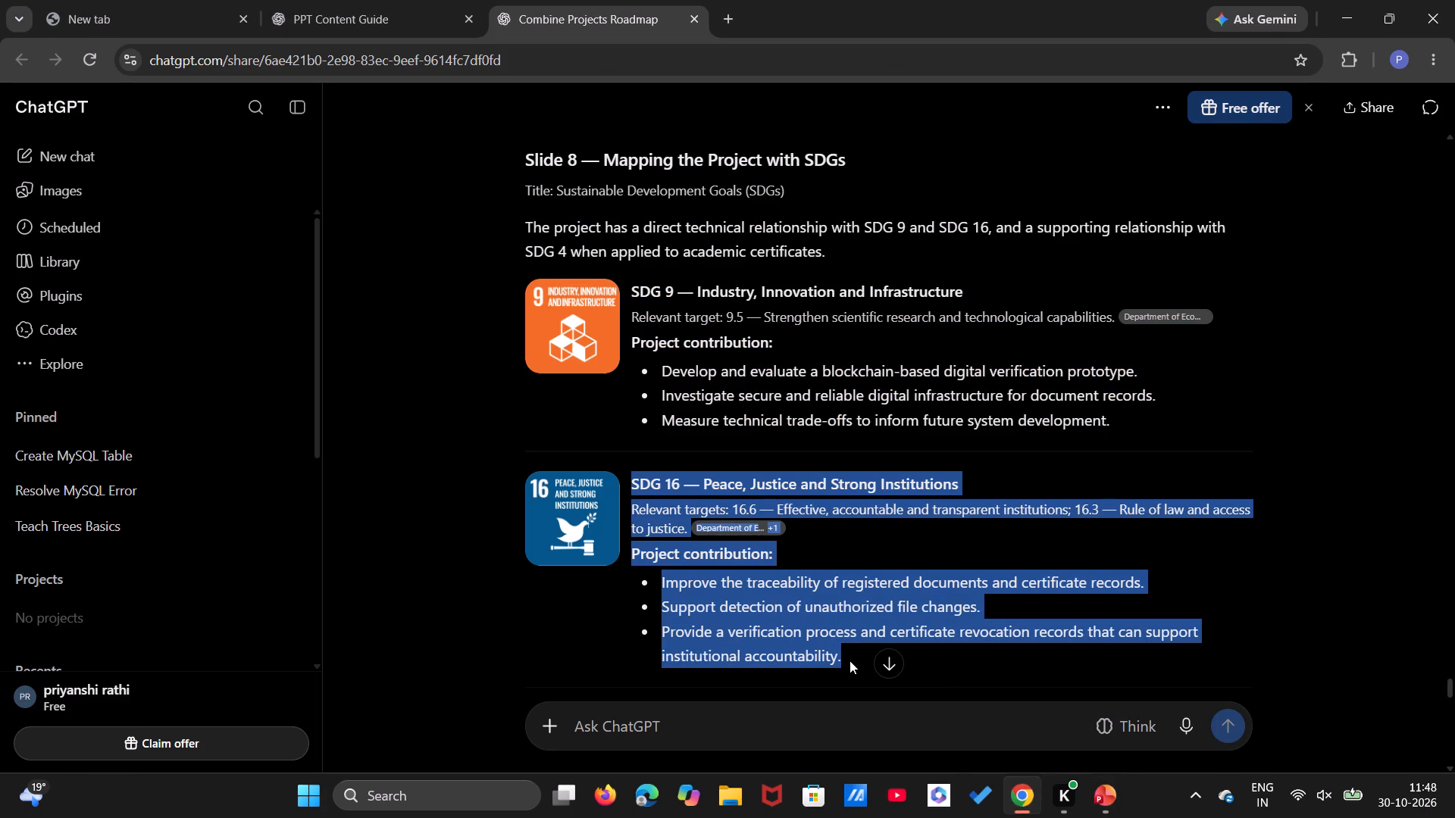
pyautogui.moveTo(850, 660); pyautogui.dragTo(847, 523)
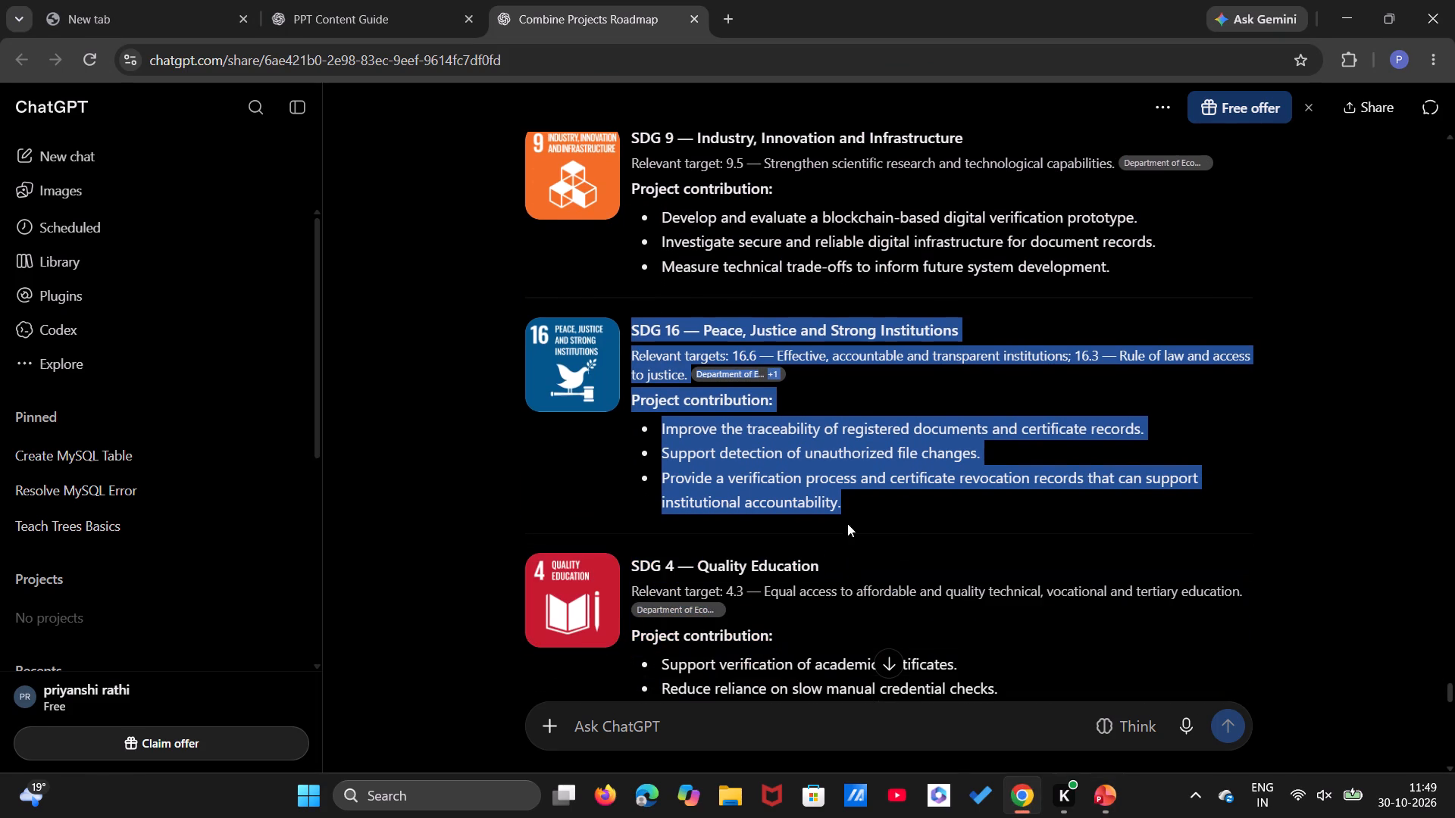
pyautogui.moveTo(847, 523); pyautogui.dragTo(872, 511)
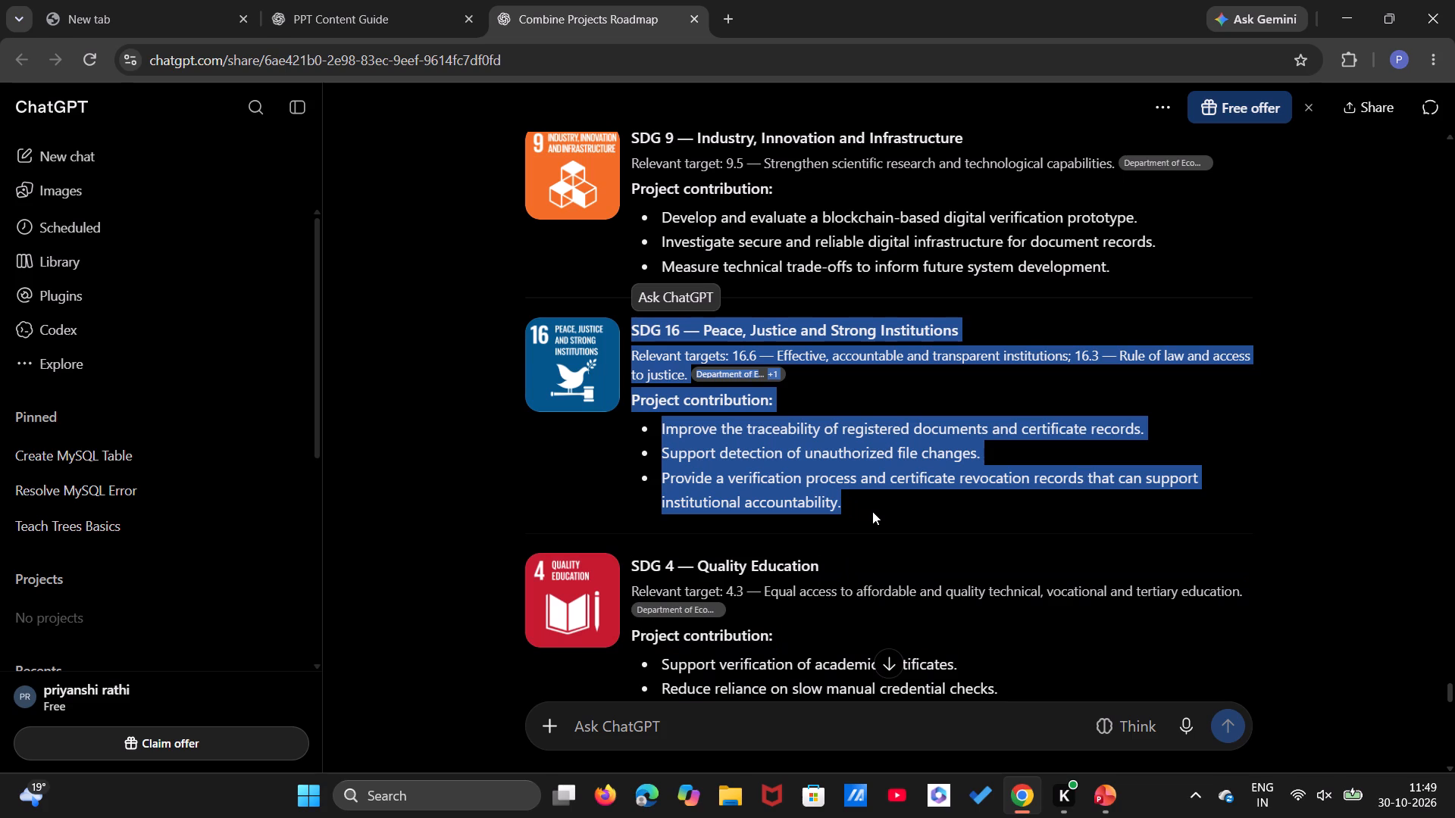
pyautogui.hotkey('ctrl', 'c')
pyautogui.click(1101, 800)
pyautogui.doubleClick(862, 491)
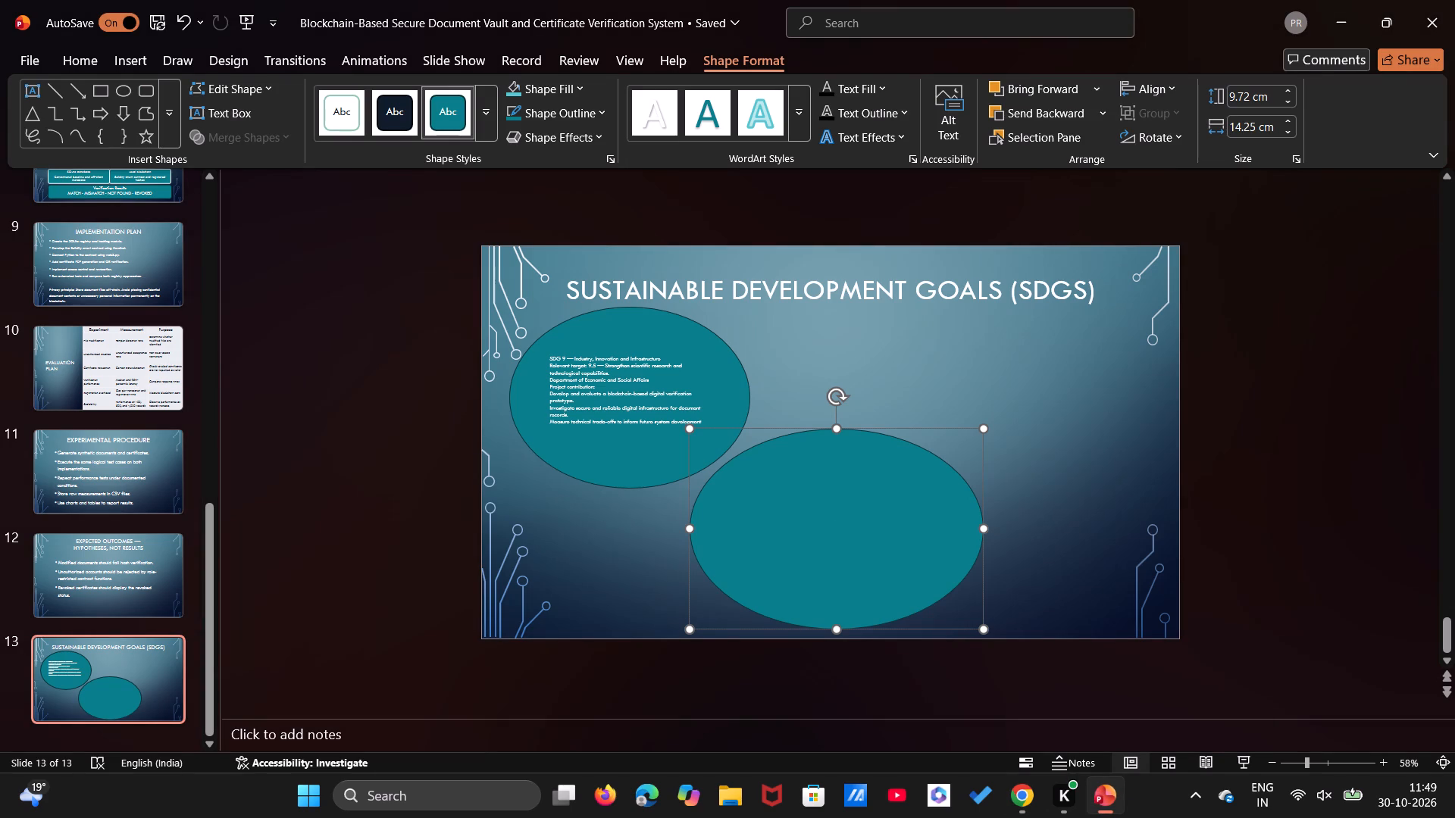
pyautogui.hotkey('ctrl', 'v')
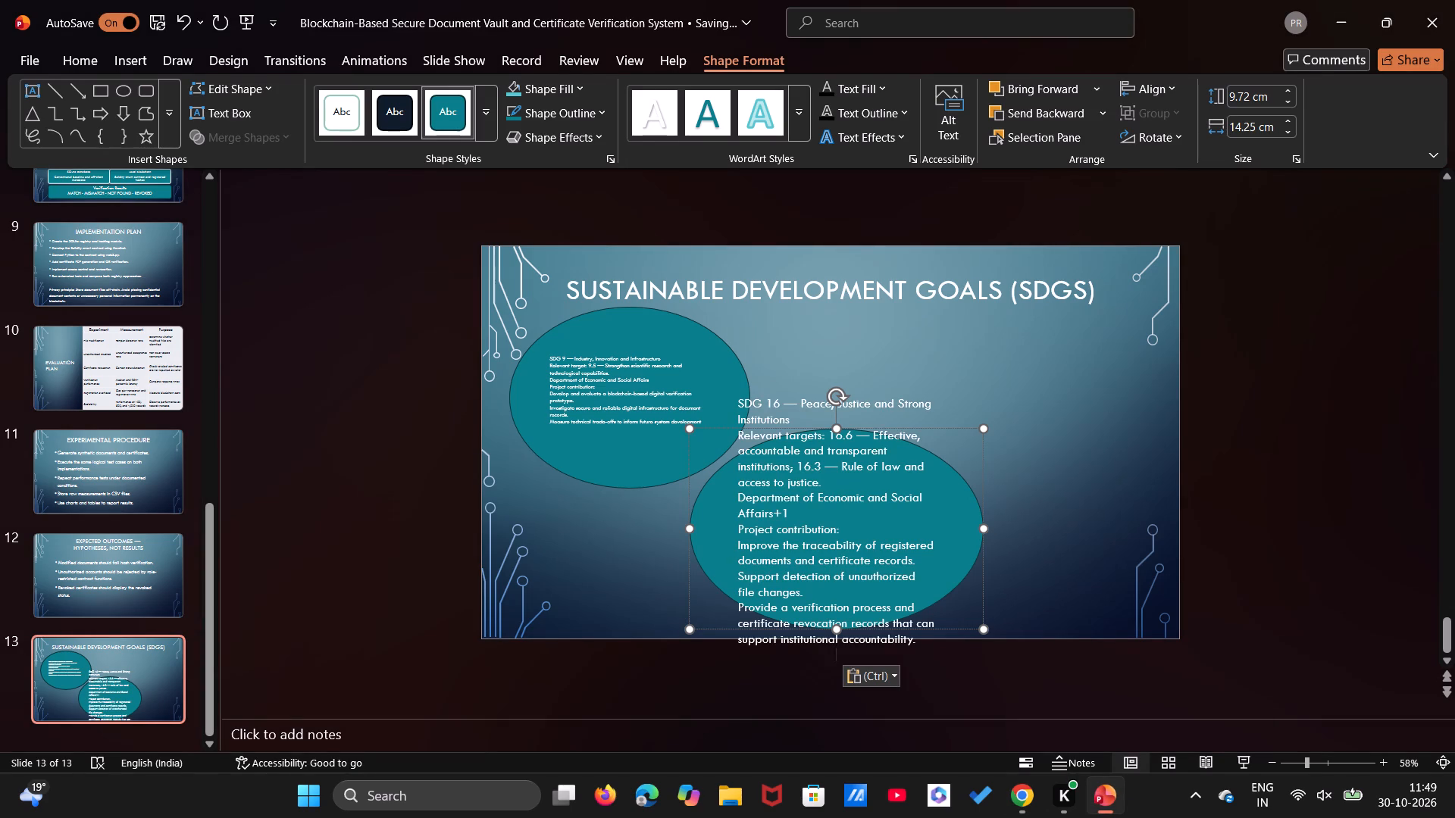
# Set the font size of all the pasted SDG 16 text to 12.
pyautogui.moveTo(737, 401); pyautogui.dragTo(912, 626)
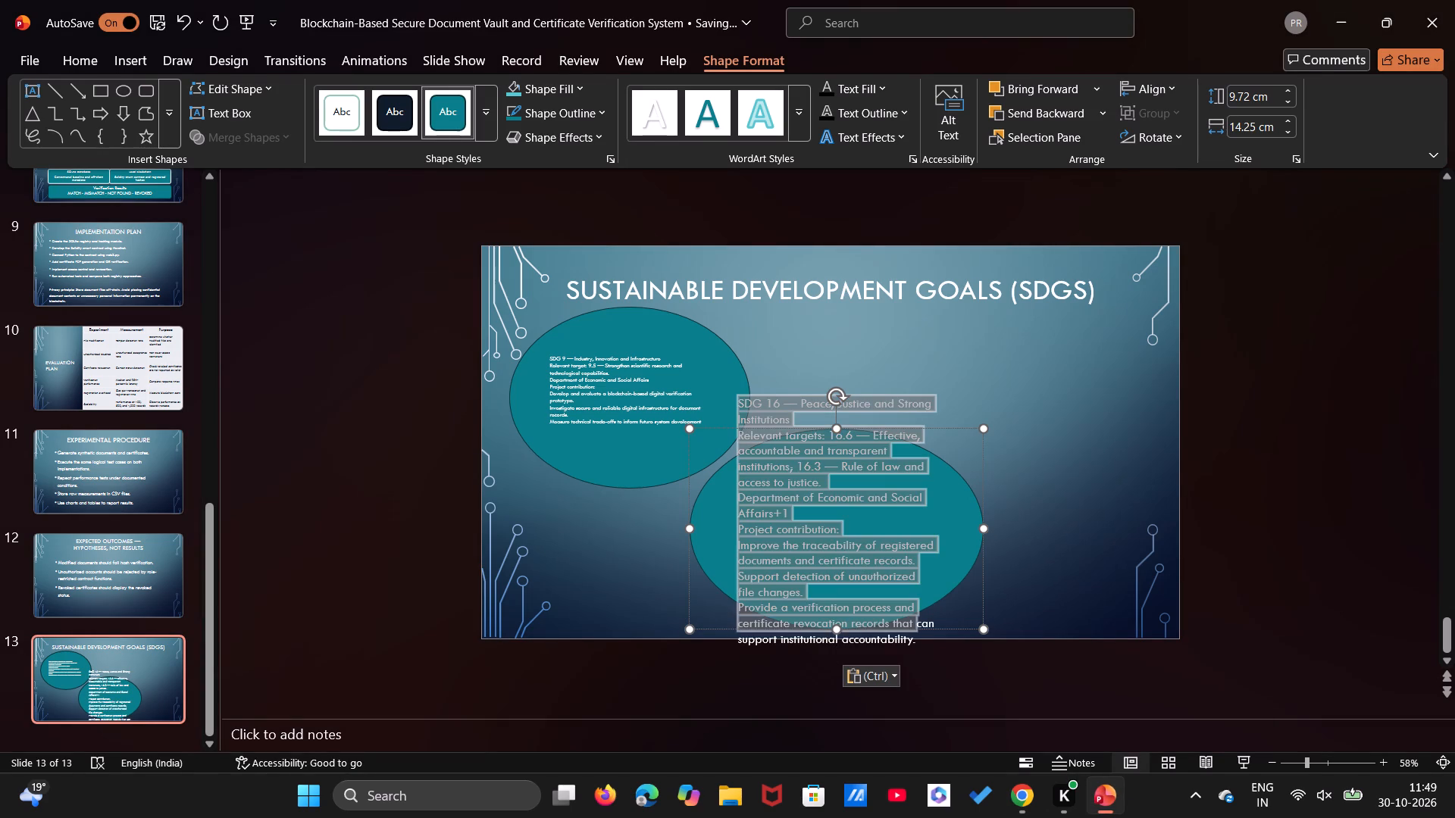
pyautogui.moveTo(912, 626); pyautogui.dragTo(940, 660)
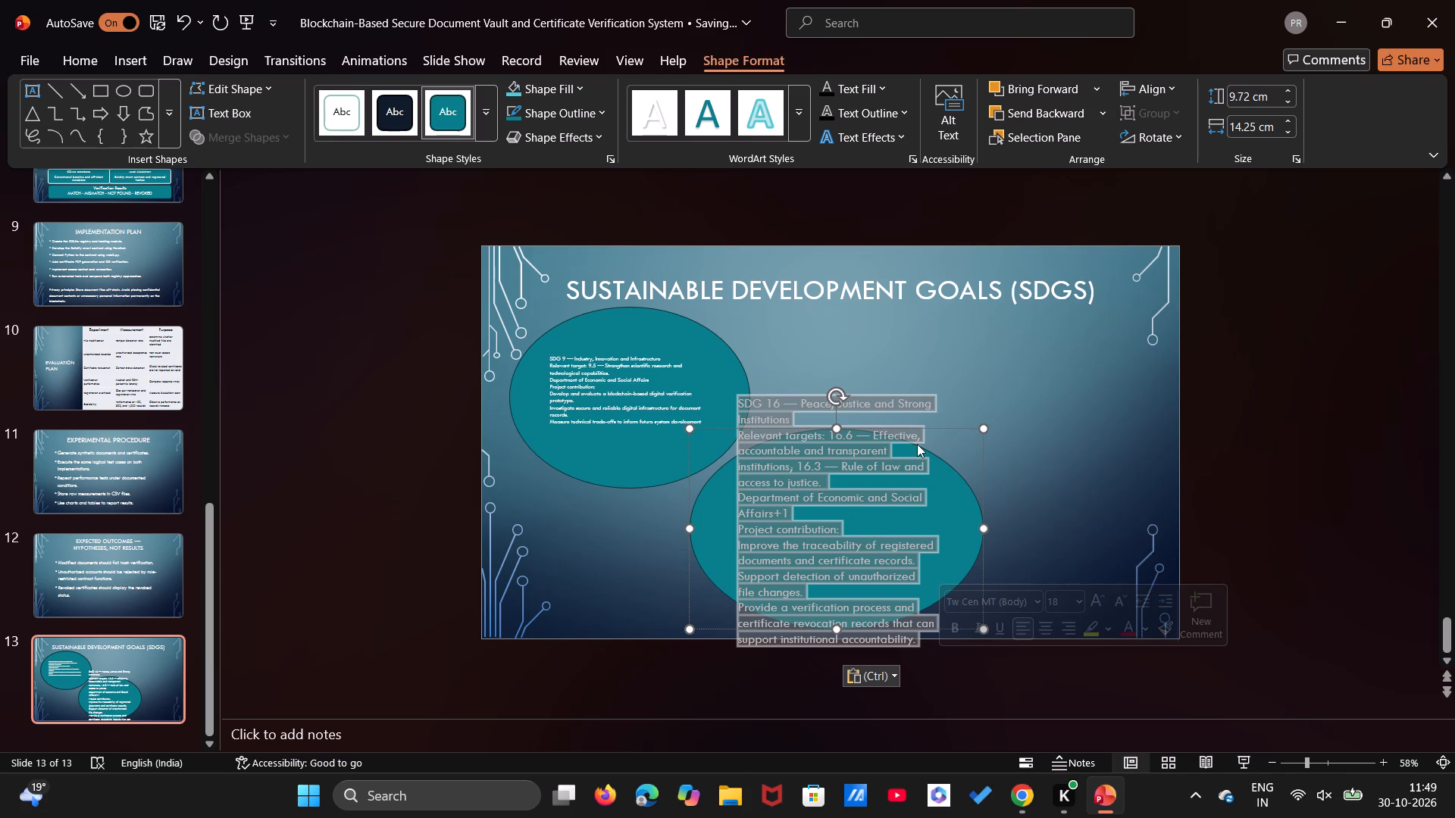
pyautogui.click(80, 57)
pyautogui.click(450, 97)
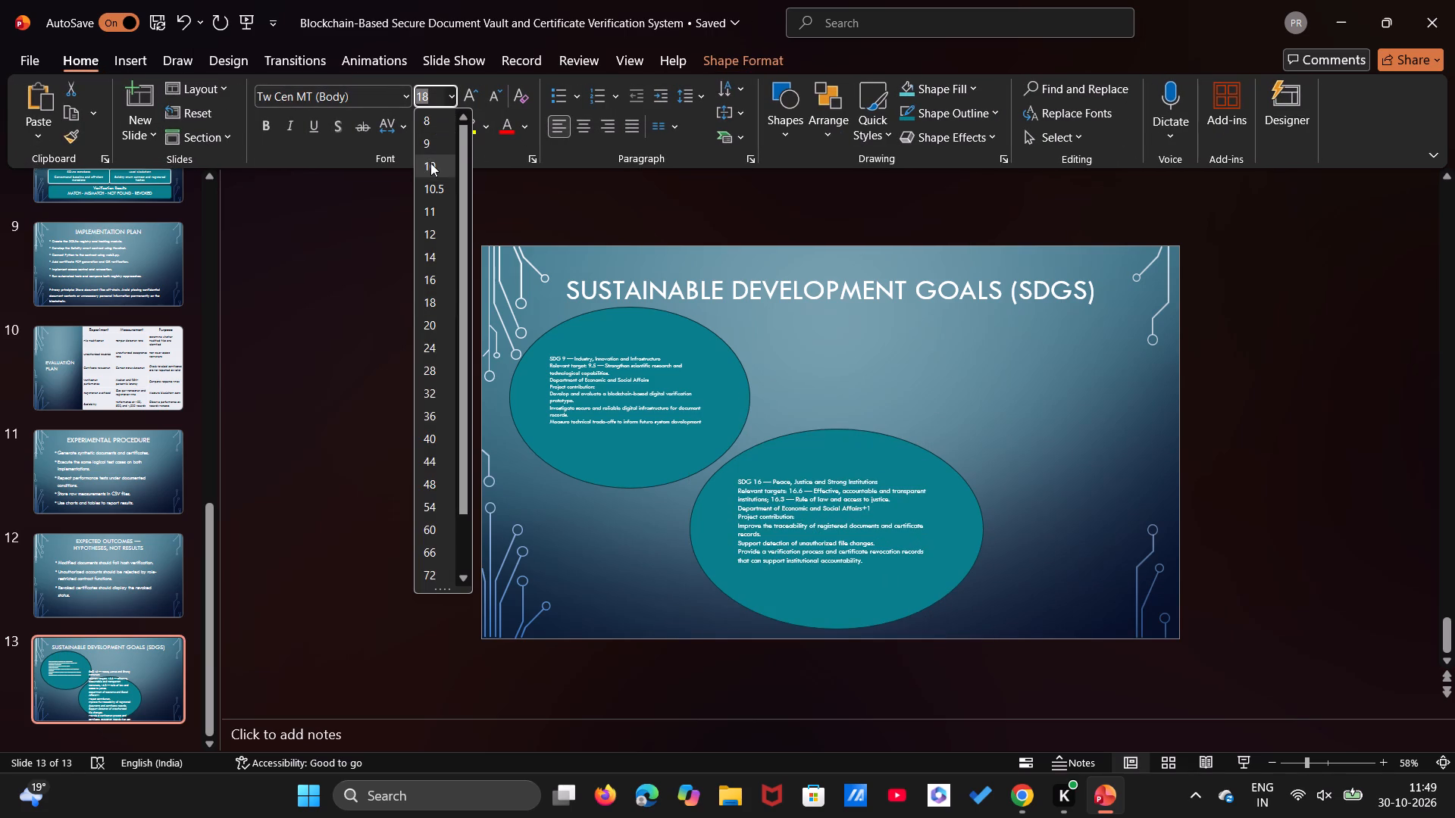
pyautogui.click(440, 242)
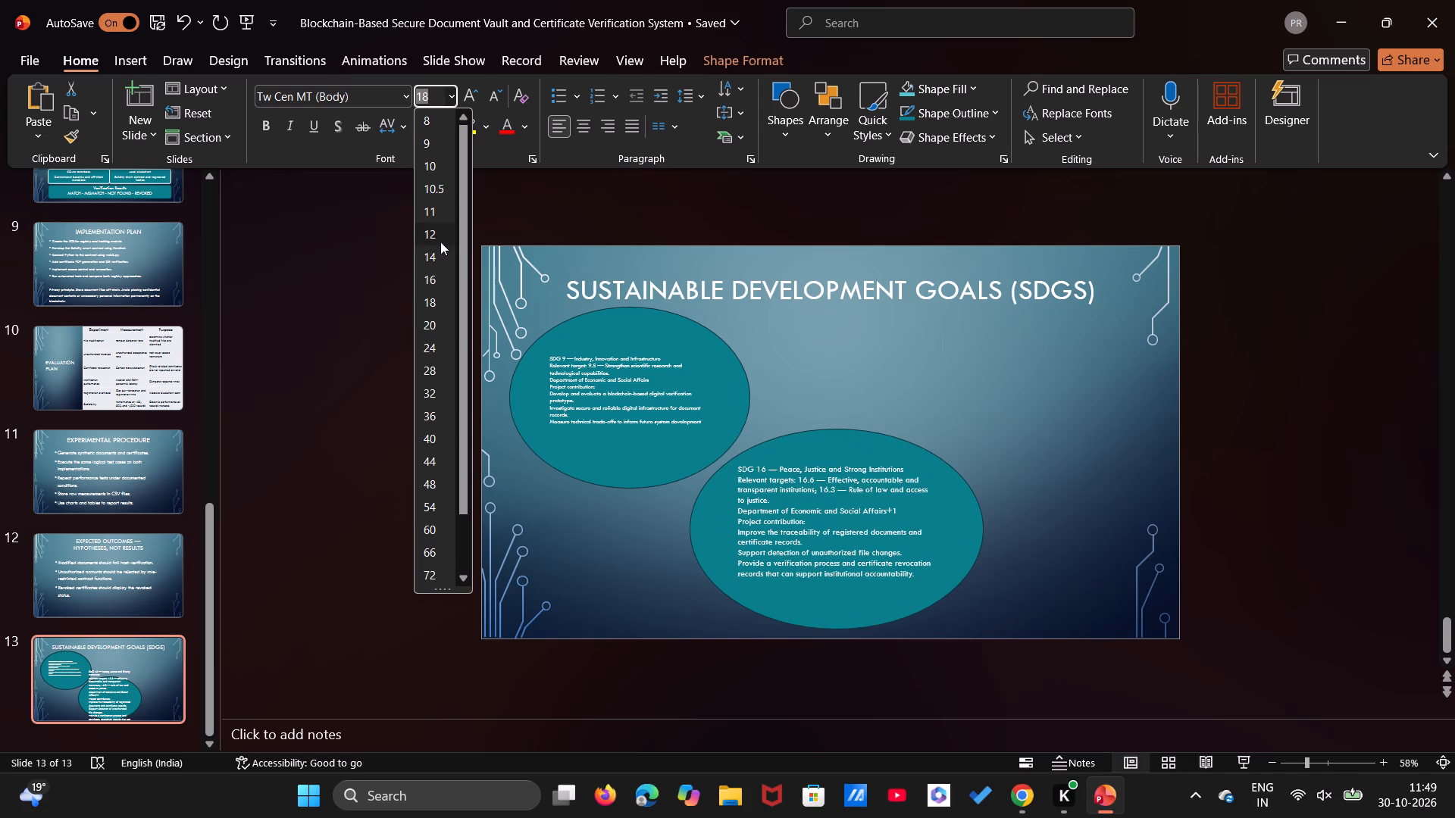
# Nudge the SDG 9 oval slightly toward the slide's left edge and reduce its height from the bottom.
pyautogui.click(547, 359)
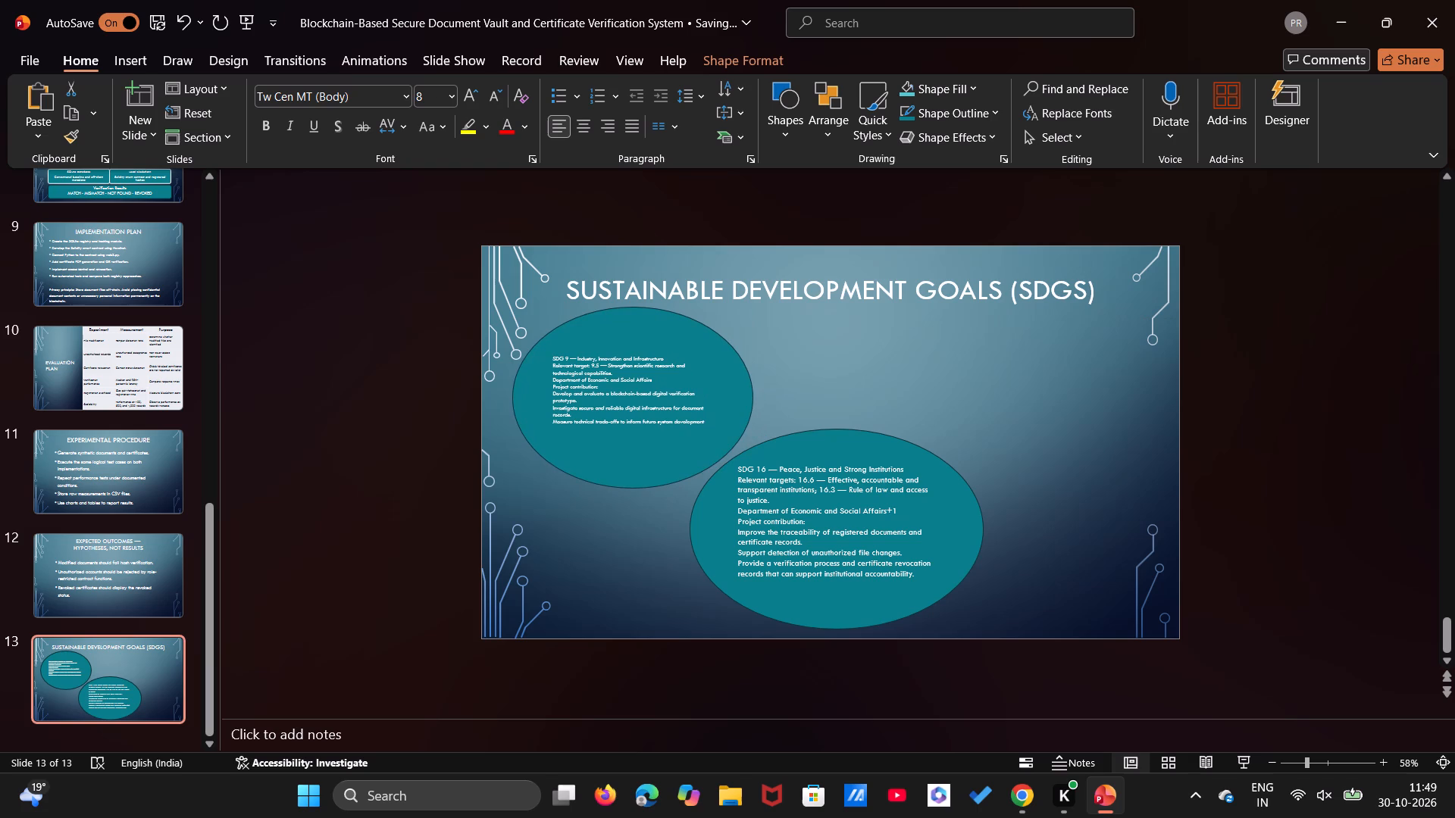
pyautogui.click(545, 358)
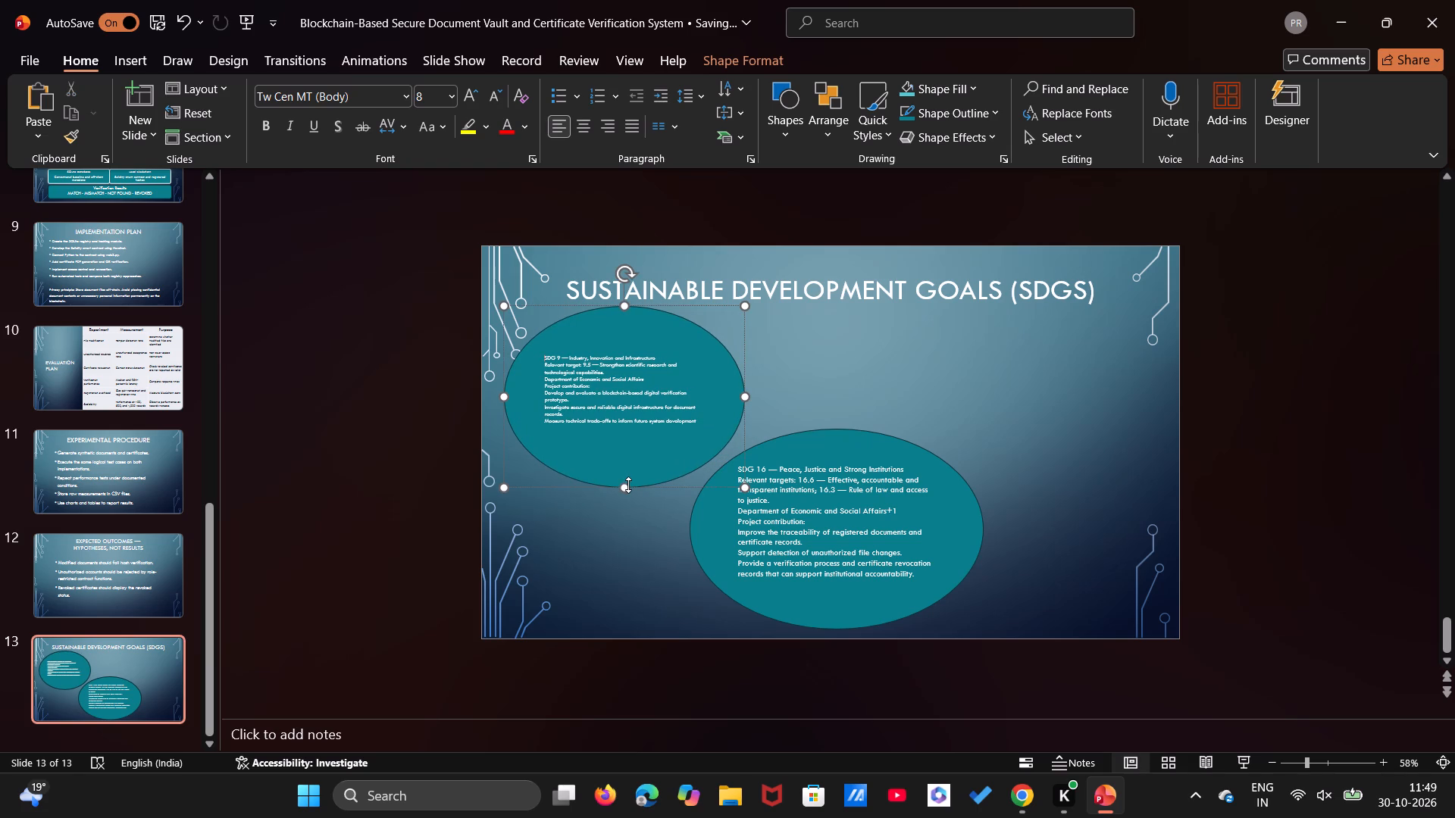
pyautogui.moveTo(627, 485); pyautogui.dragTo(643, 459)
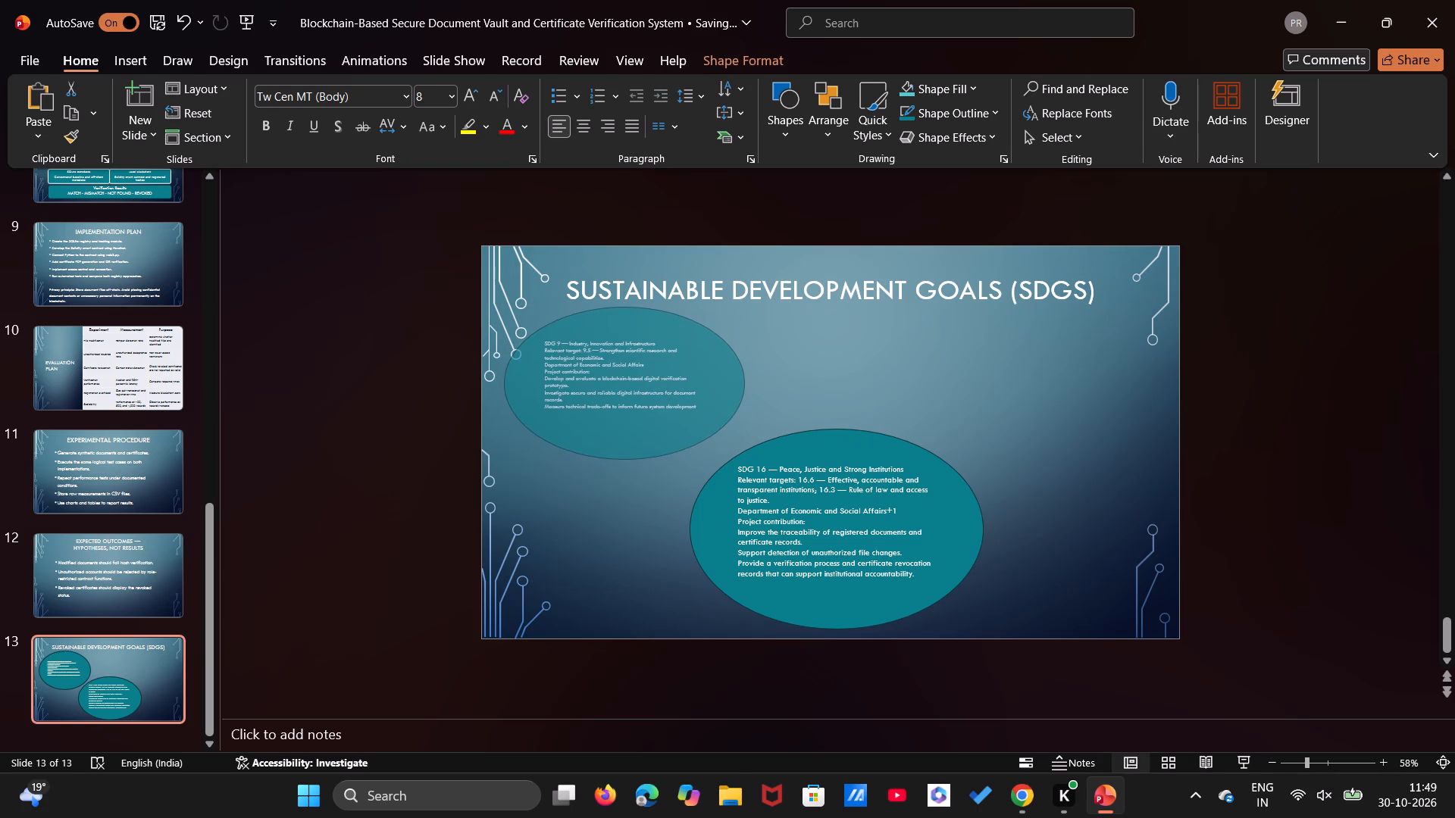
pyautogui.moveTo(643, 459); pyautogui.dragTo(643, 459)
# Set the font size of all the text in the SDG 9 oval to 11.
pyautogui.click(593, 375)
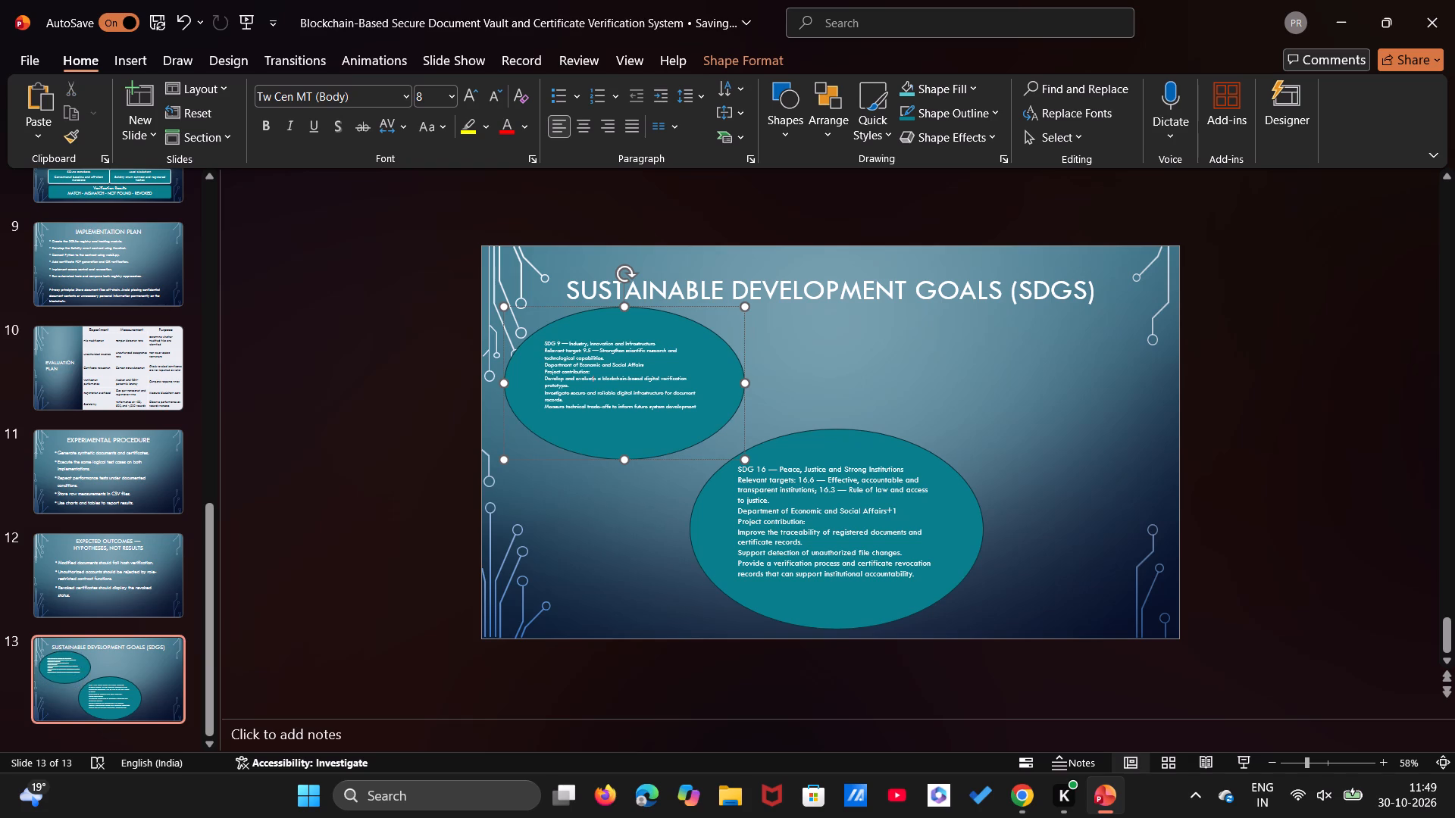
pyautogui.hotkey('ctrl', 'a')
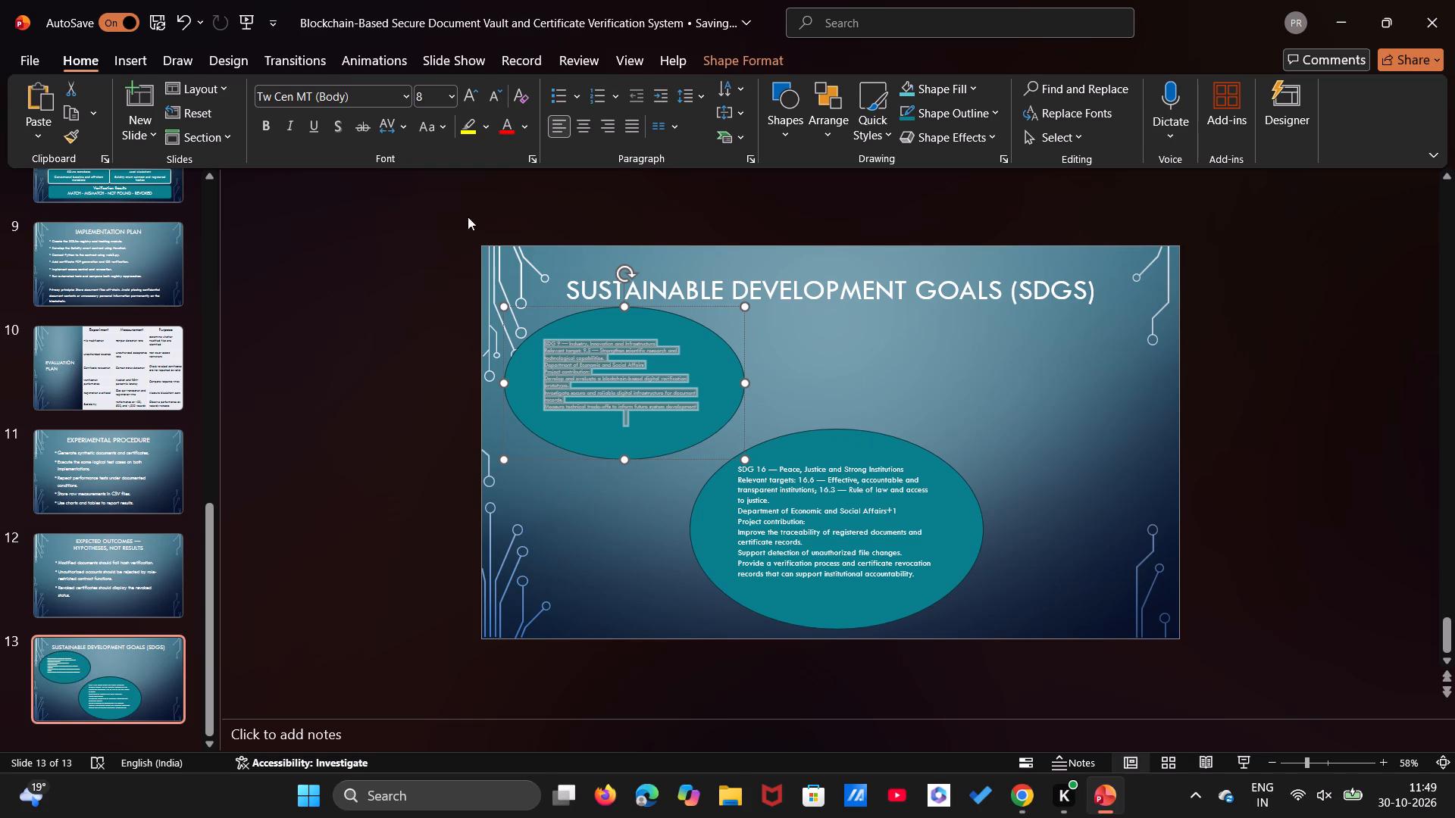
pyautogui.click(450, 101)
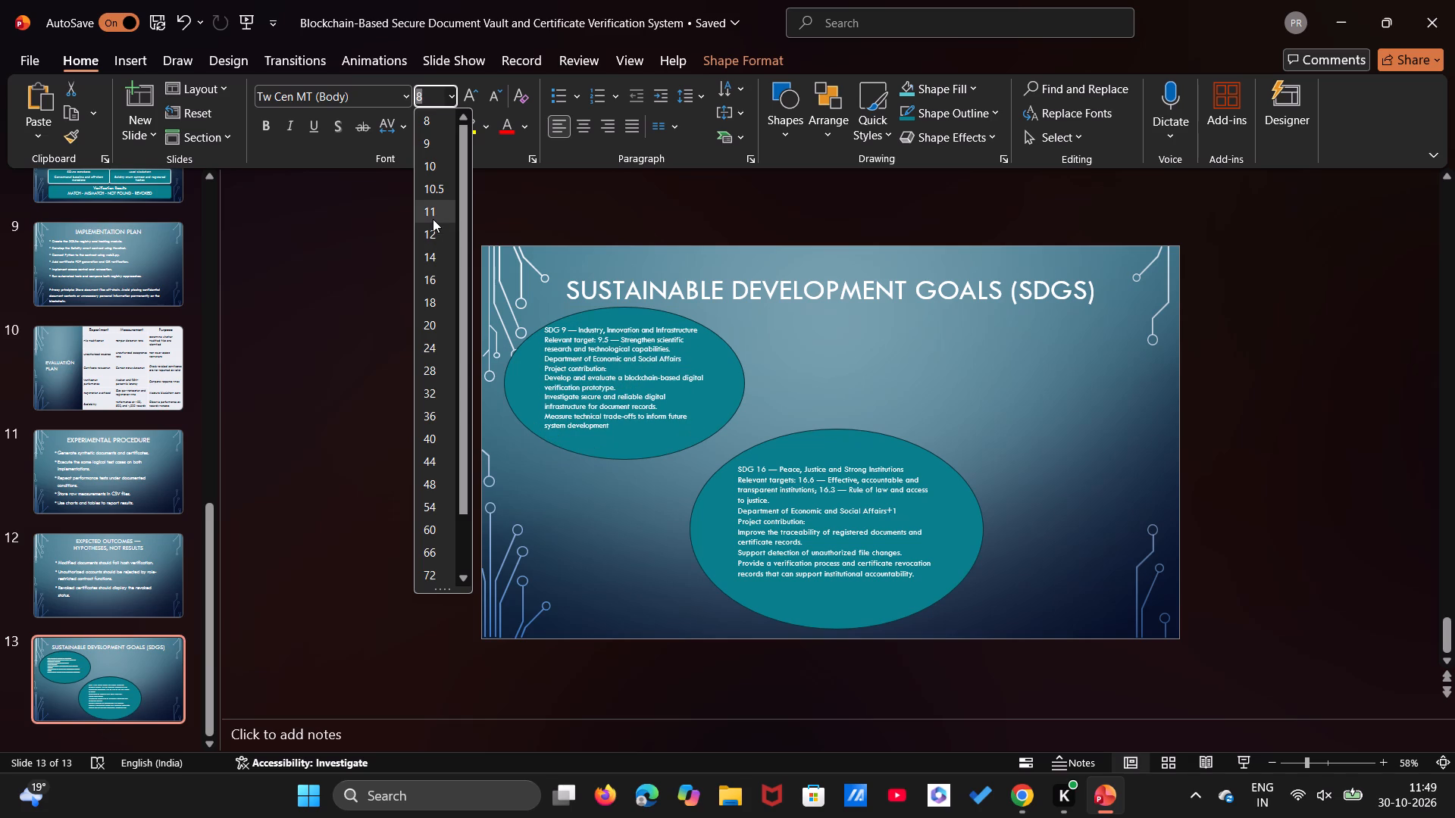
pyautogui.click(433, 219)
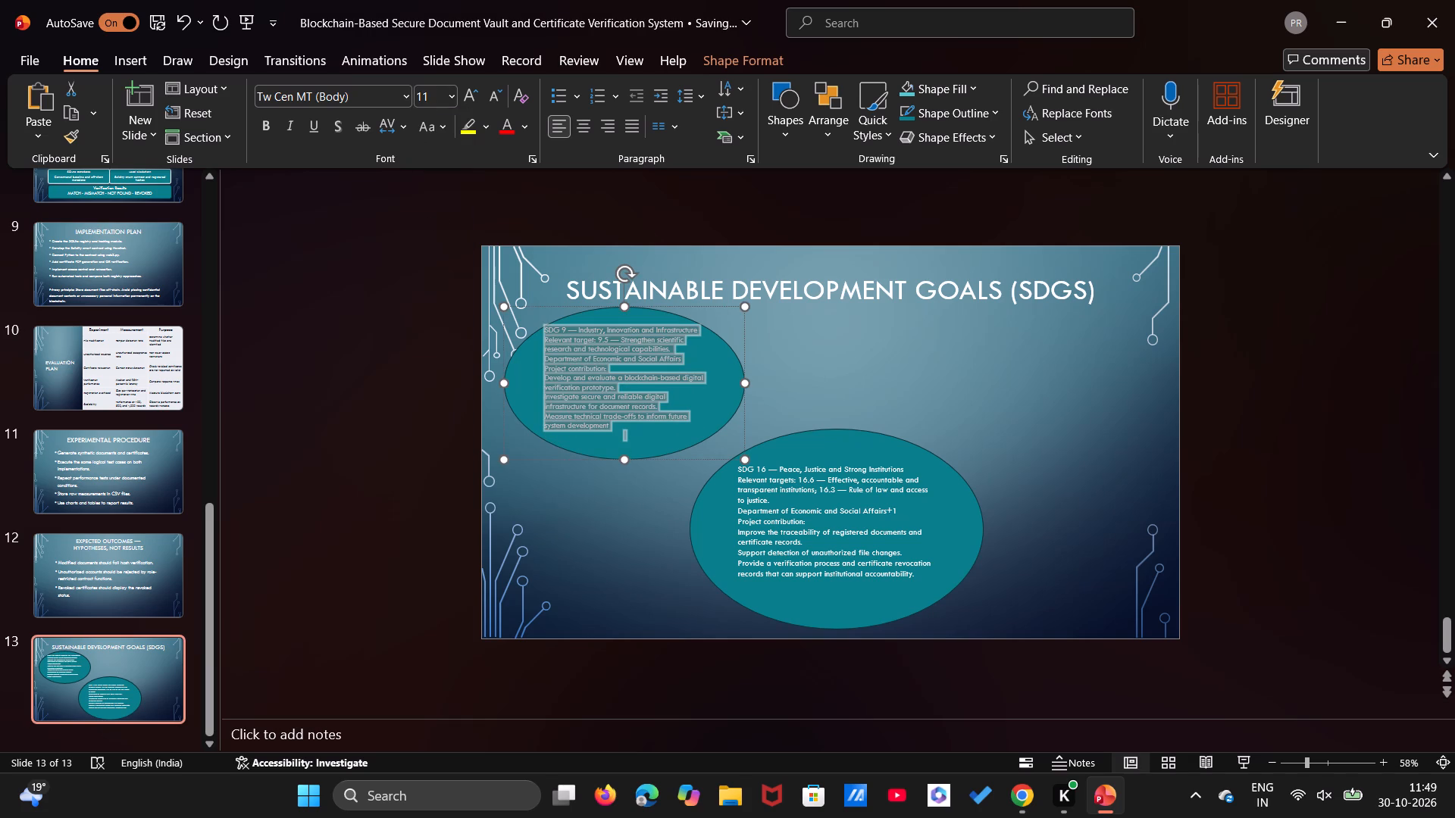
# Enlarge the SDG 9 oval downward and widen it toward the slide's centre, slightly overlapping the top of the SDG 16 oval.
pyautogui.moveTo(625, 460); pyautogui.dragTo(628, 470)
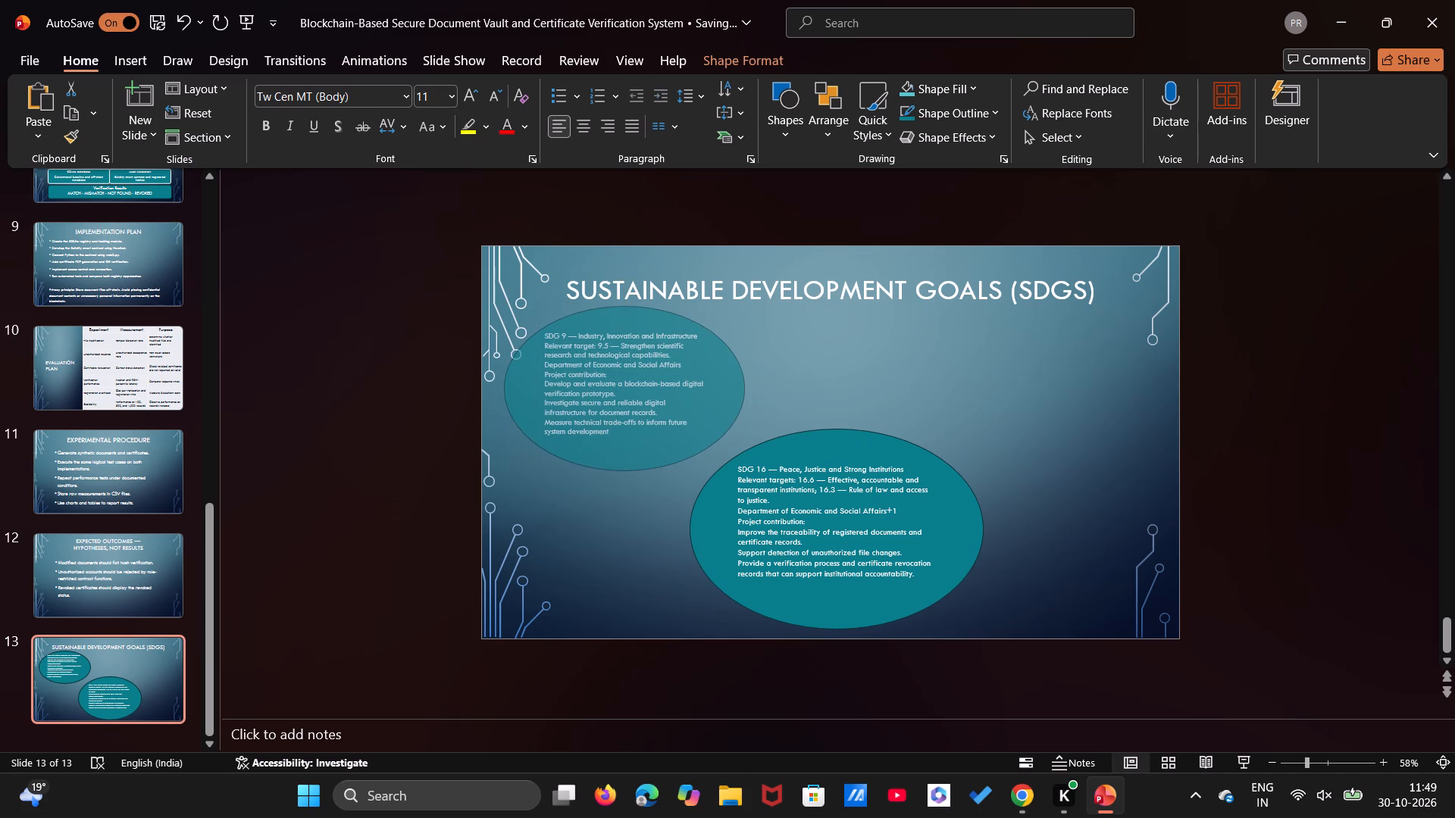
pyautogui.moveTo(628, 470); pyautogui.dragTo(634, 476)
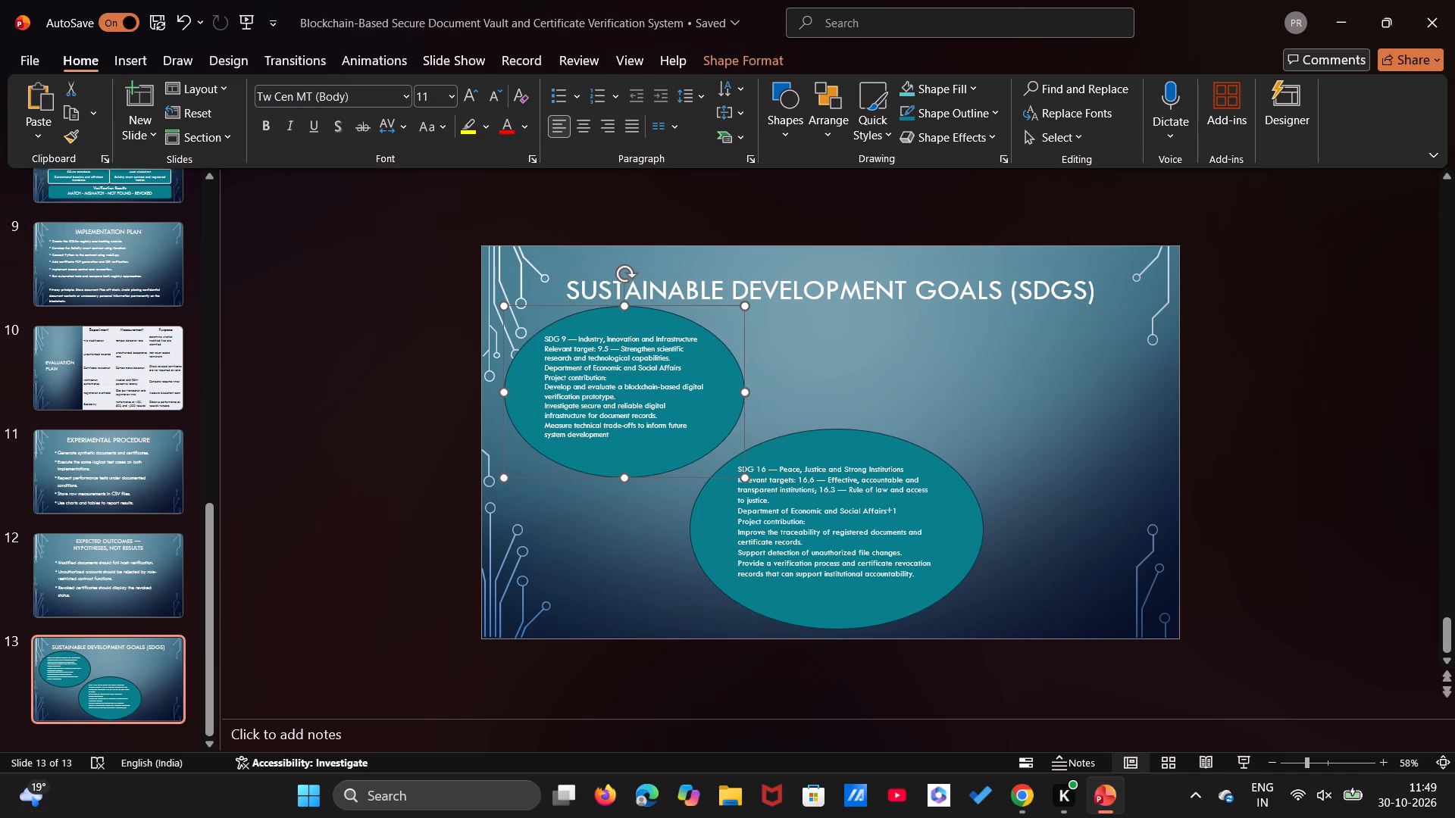
pyautogui.moveTo(624, 476); pyautogui.dragTo(629, 492)
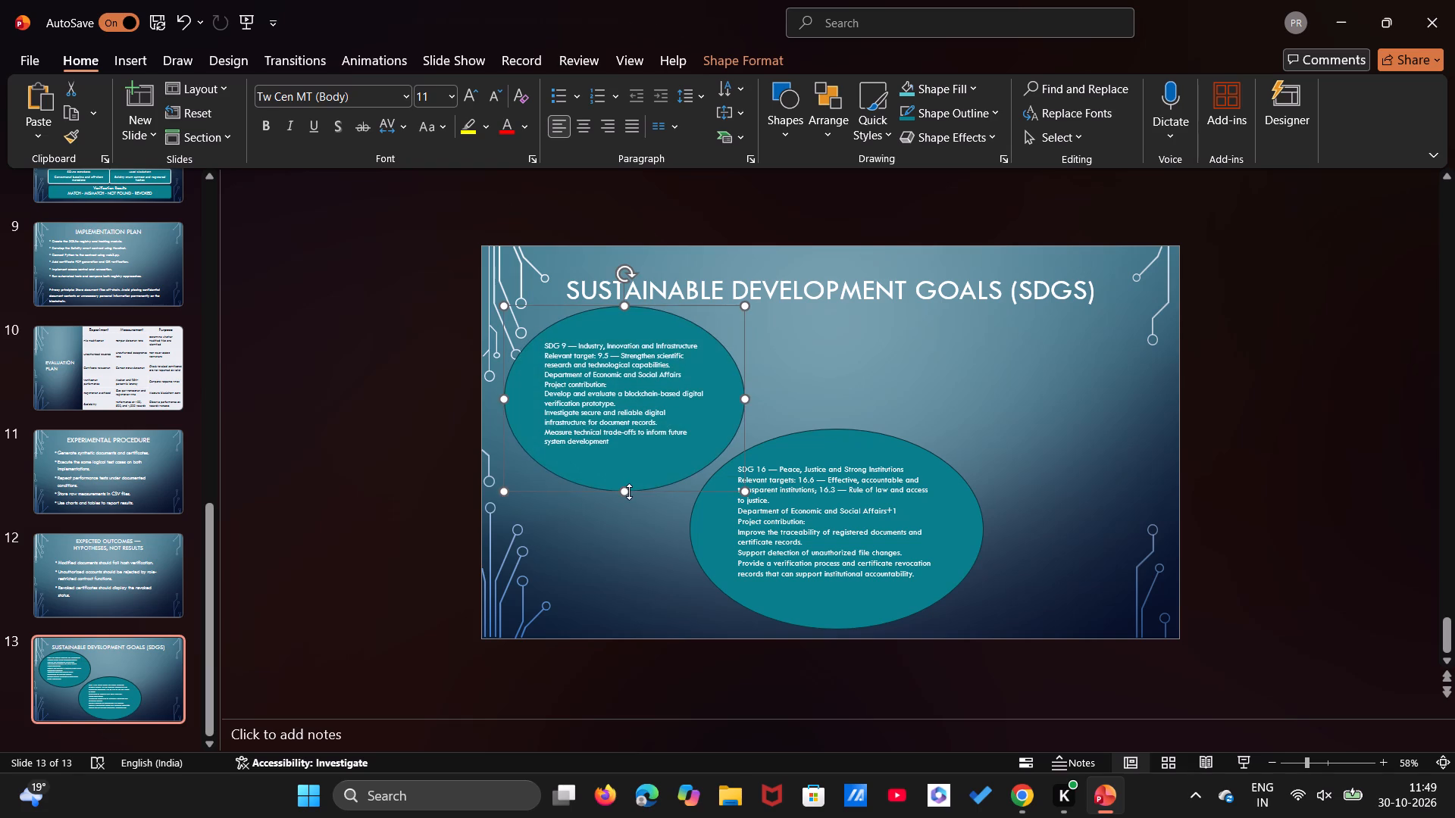
pyautogui.moveTo(745, 397); pyautogui.dragTo(767, 395)
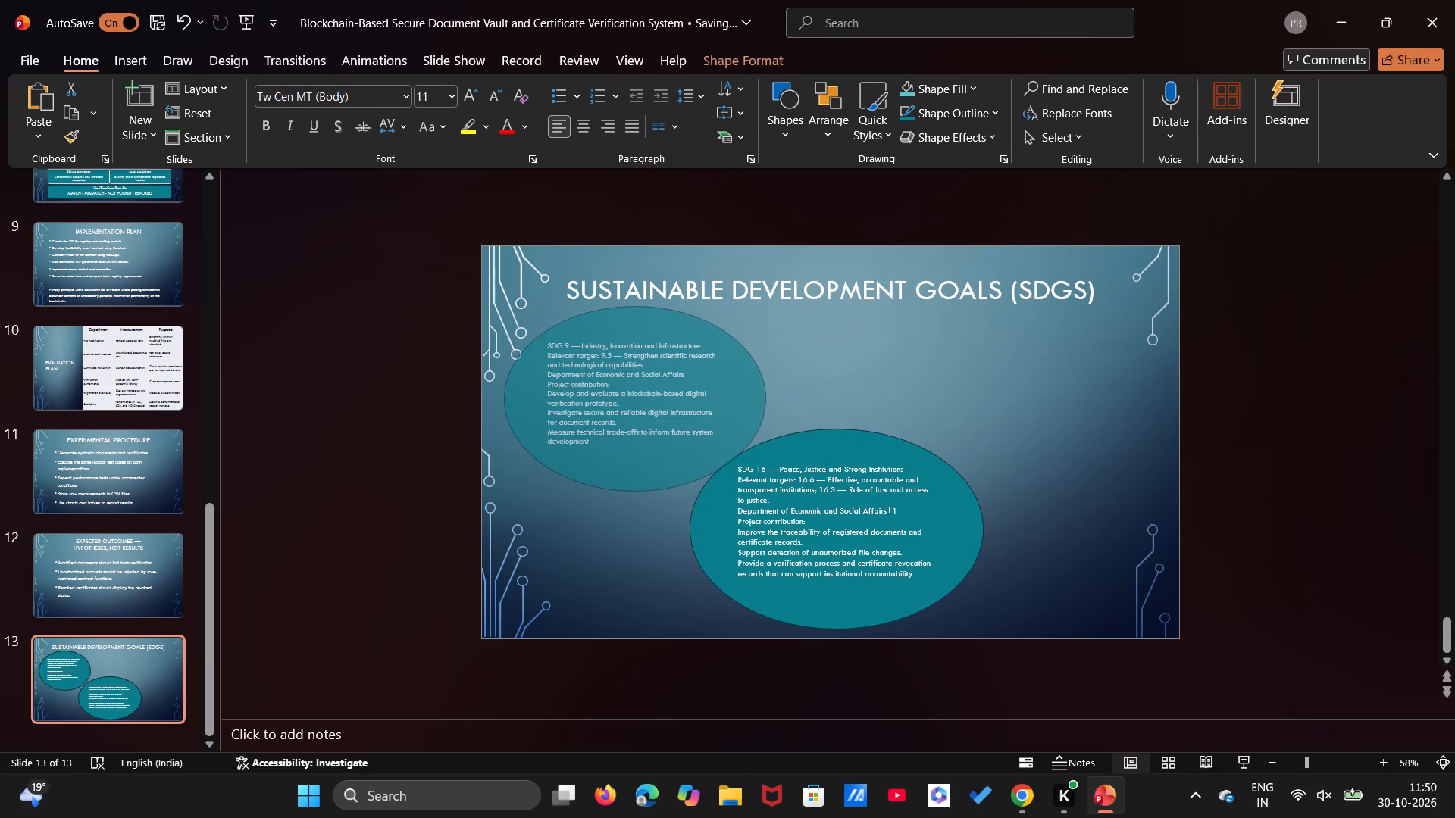
pyautogui.moveTo(767, 395); pyautogui.dragTo(762, 376)
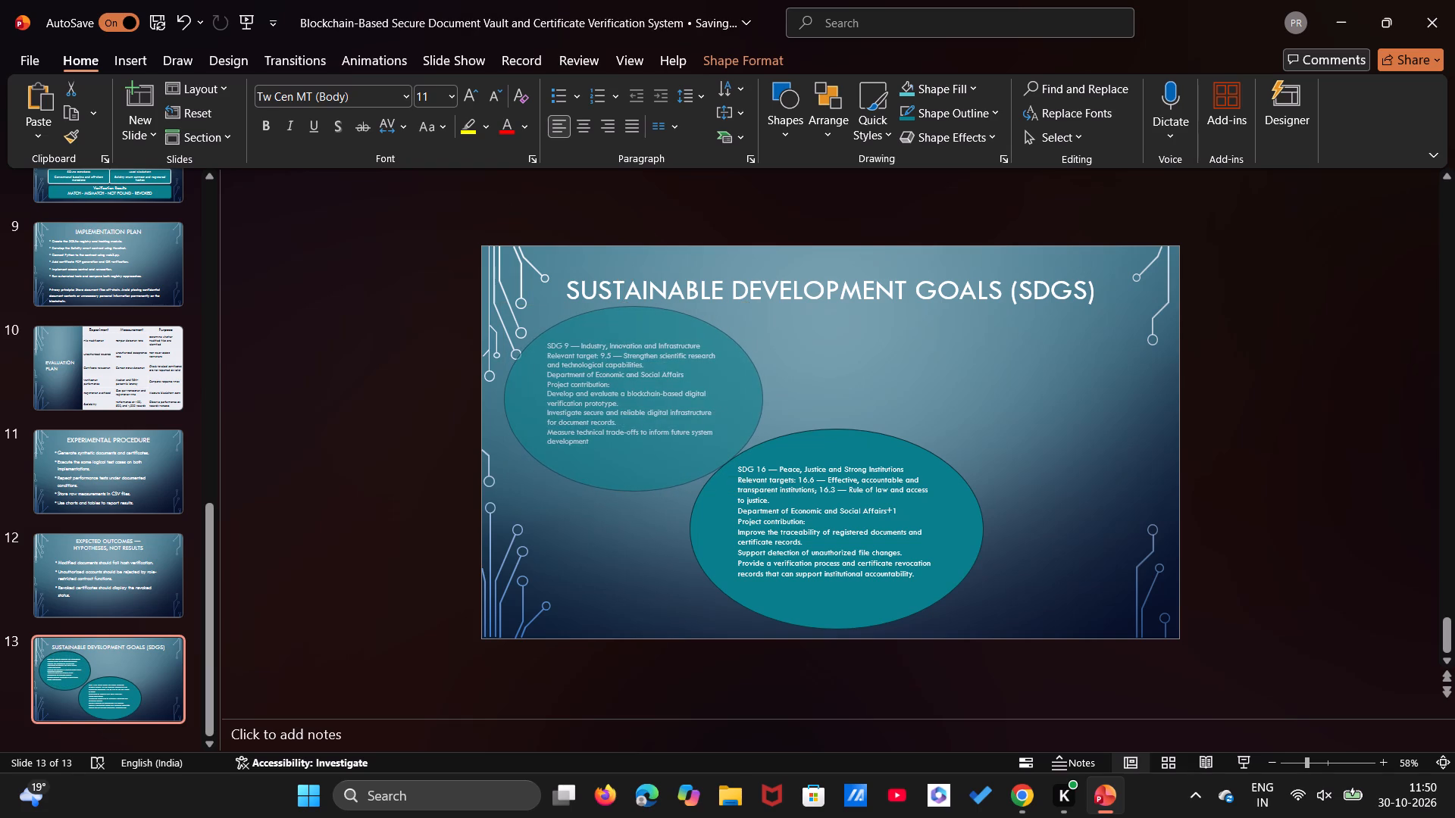
pyautogui.moveTo(762, 376); pyautogui.dragTo(760, 367)
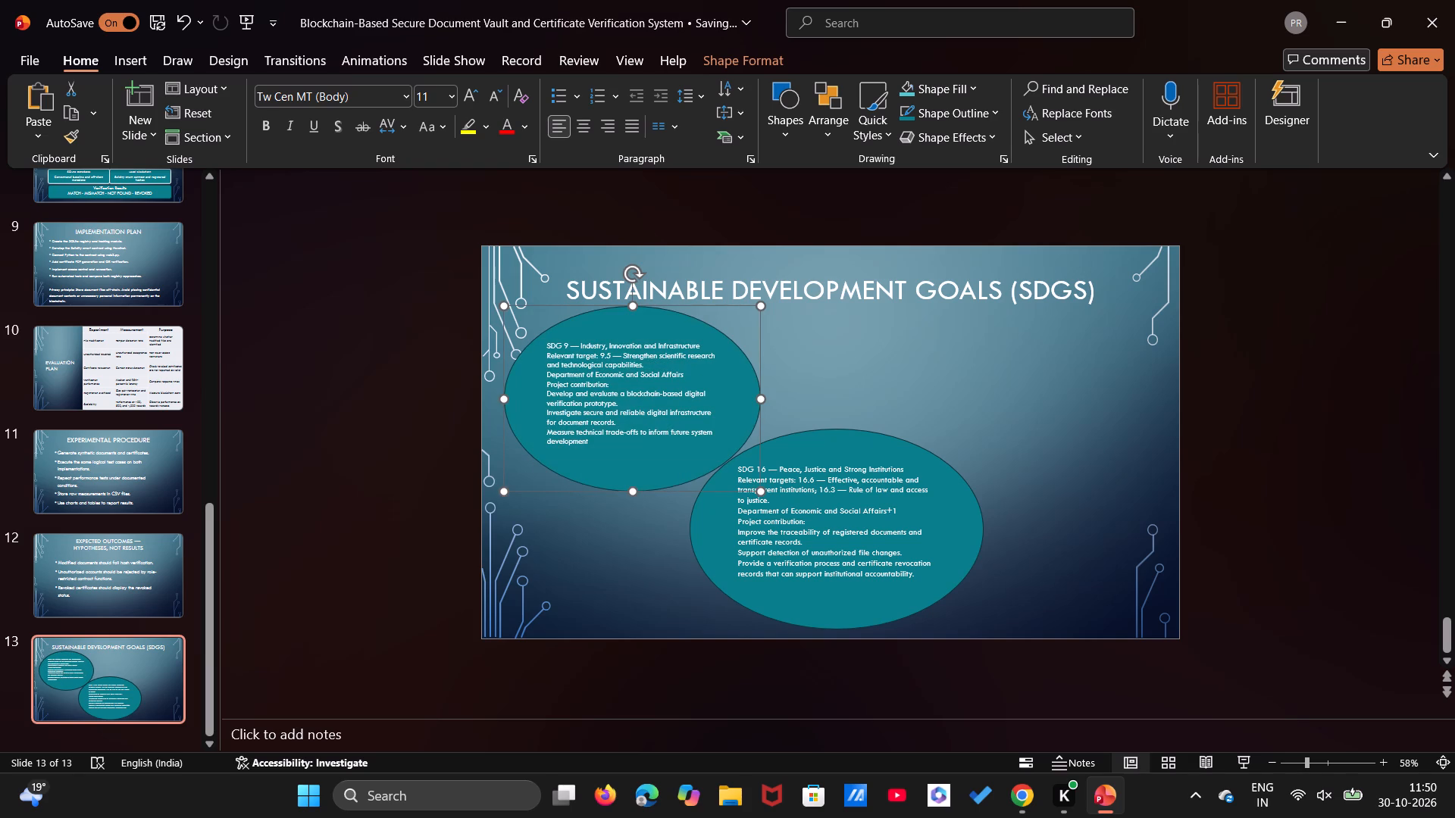
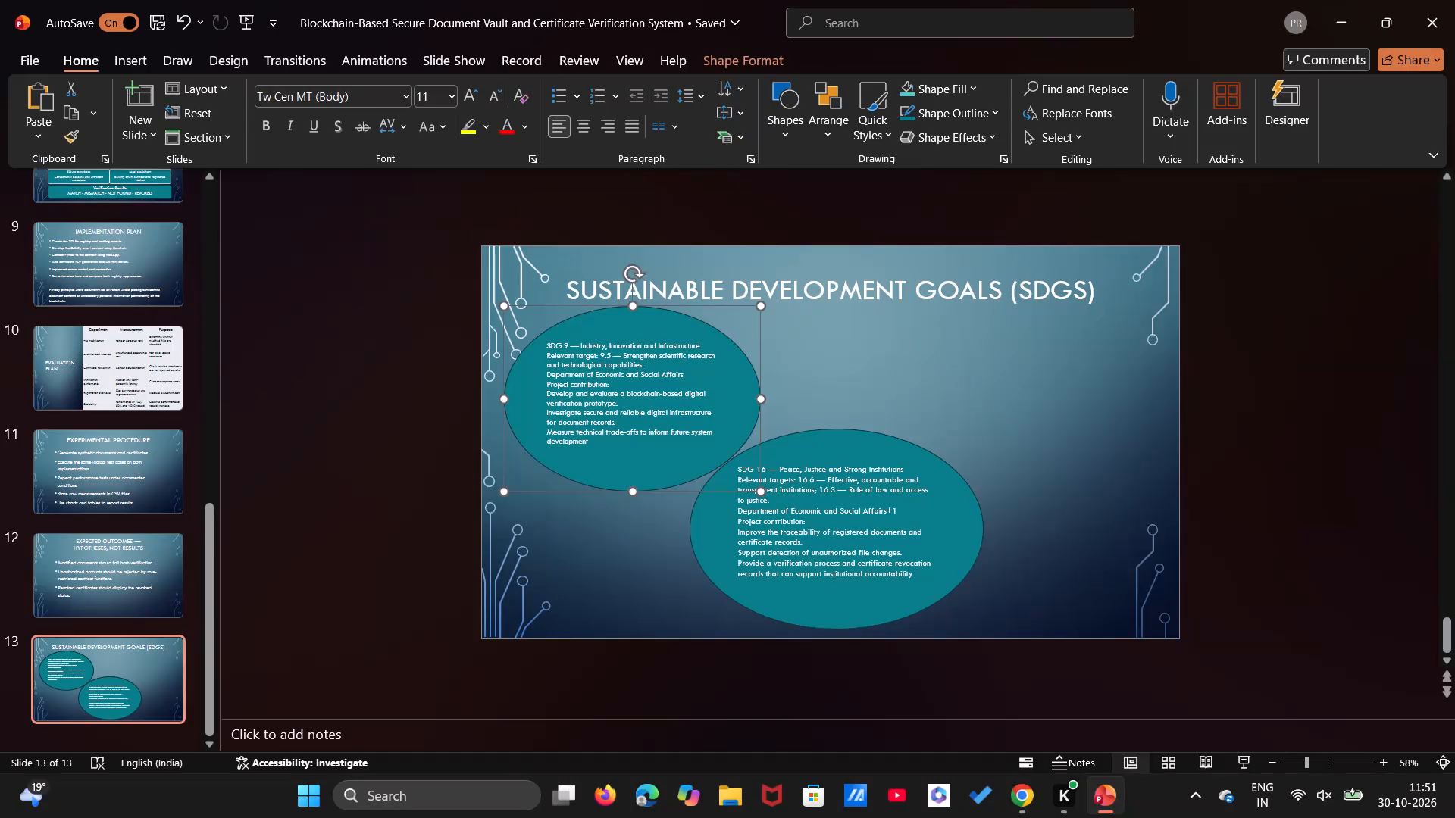
# Narrow the SDG 16 oval slightly from the side nearest the SDG 9 oval, keeping its height.
pyautogui.click(706, 516)
pyautogui.moveTo(690, 528); pyautogui.dragTo(712, 527)
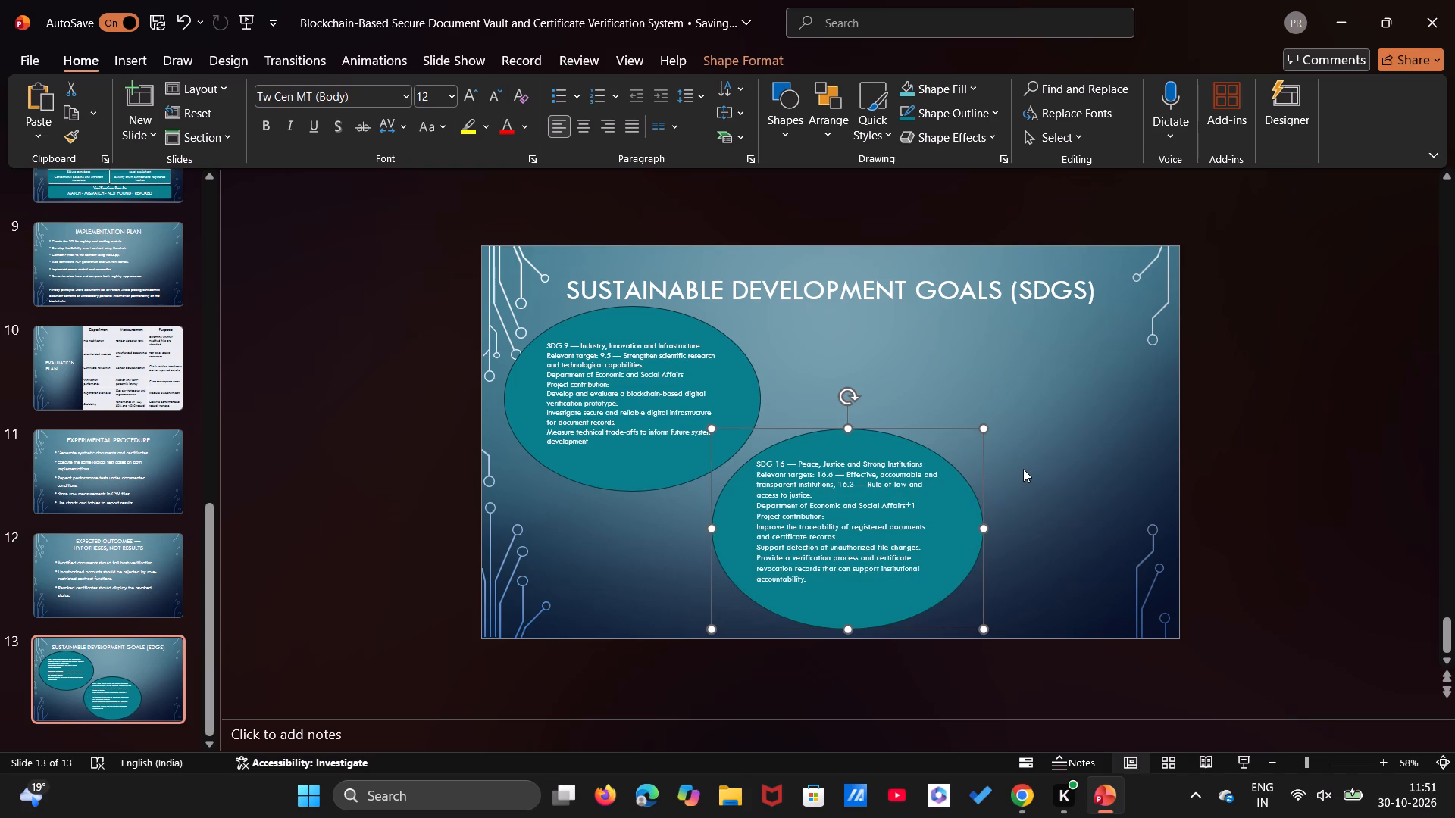
pyautogui.click(1010, 401)
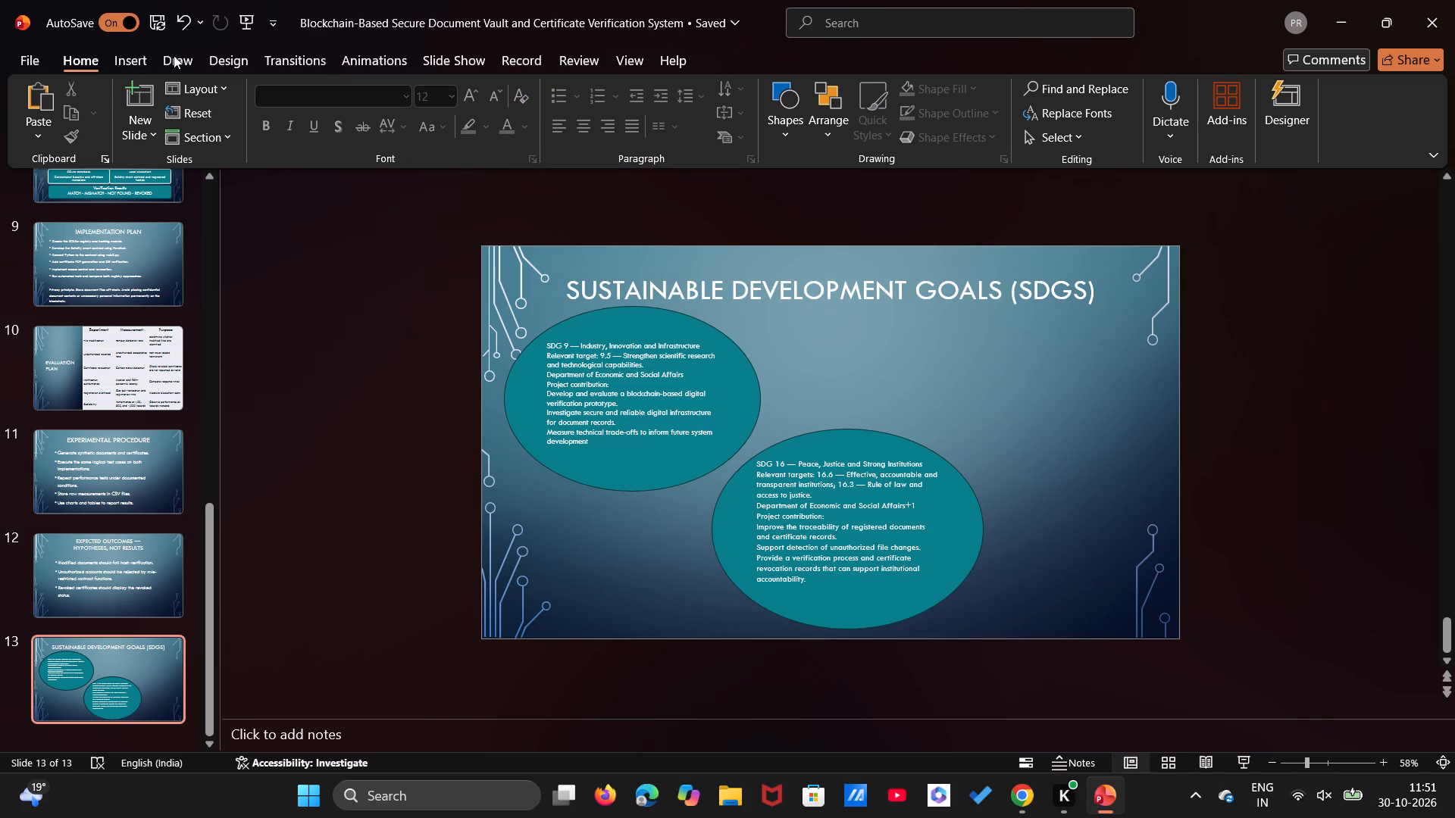
# Draw a third oval about 7 cm high and 10 cm wide in the slide's upper right area, below the title.
pyautogui.click(783, 113)
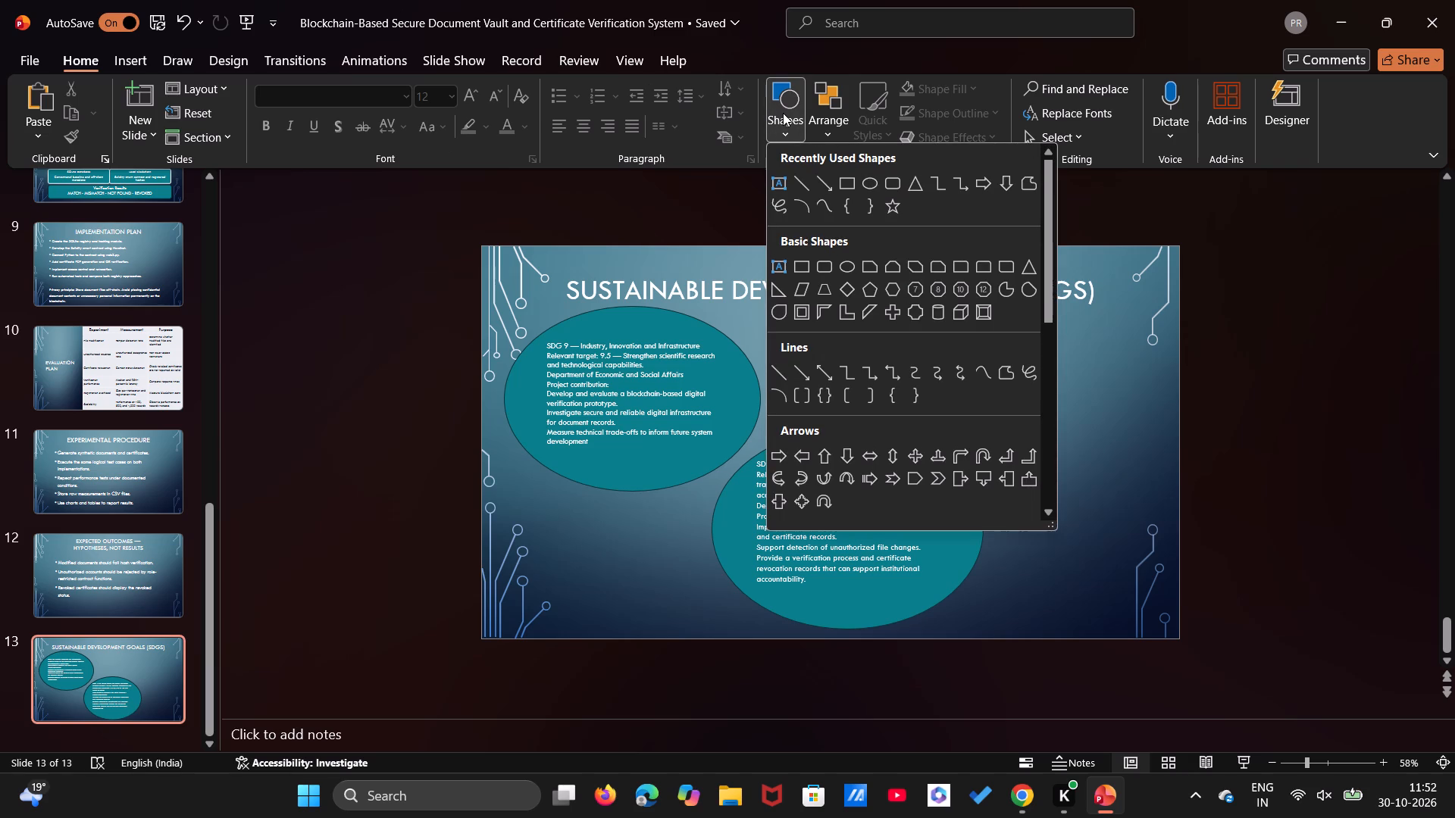
pyautogui.click(871, 176)
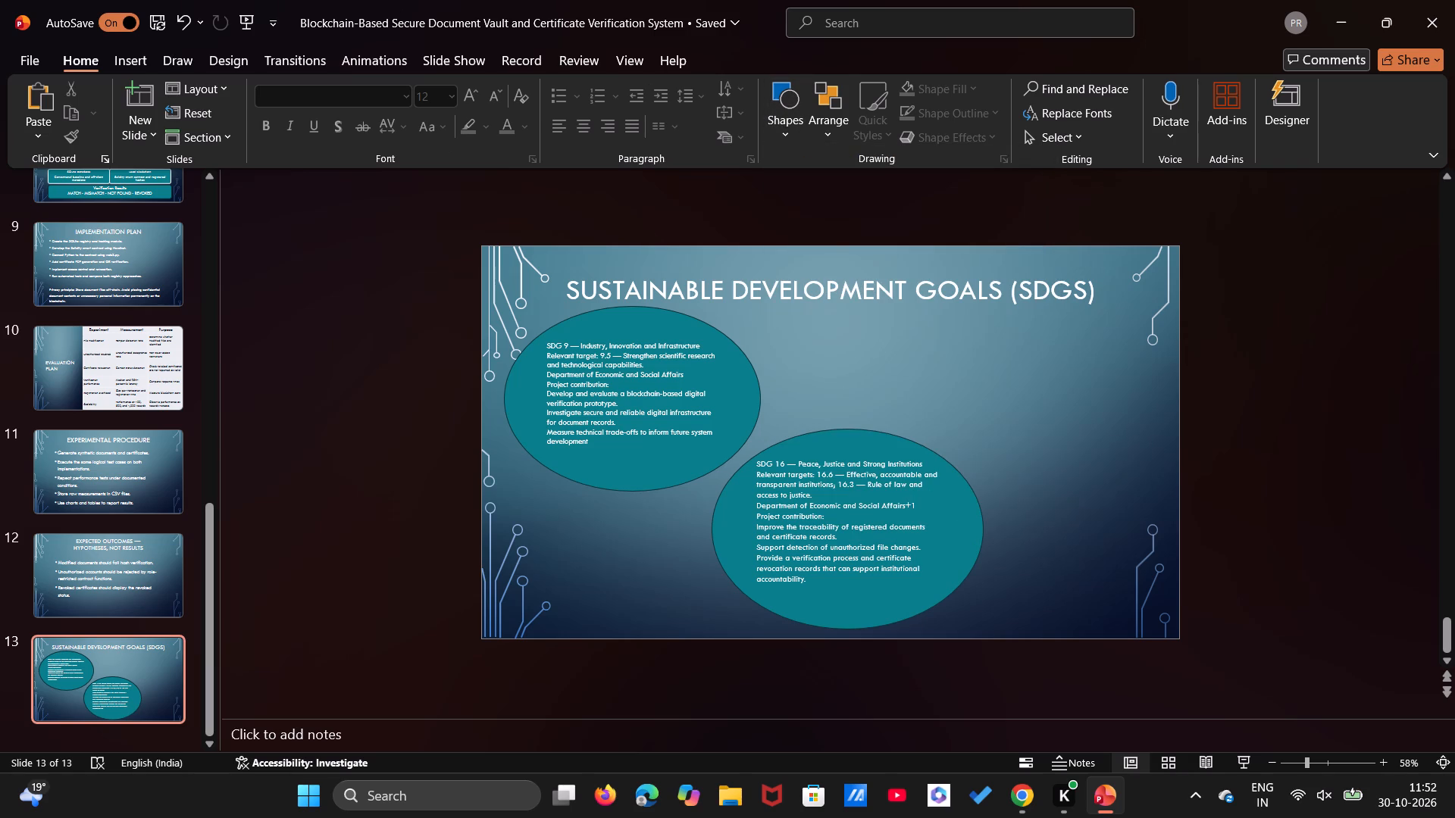
pyautogui.moveTo(932, 325); pyautogui.dragTo(1111, 359)
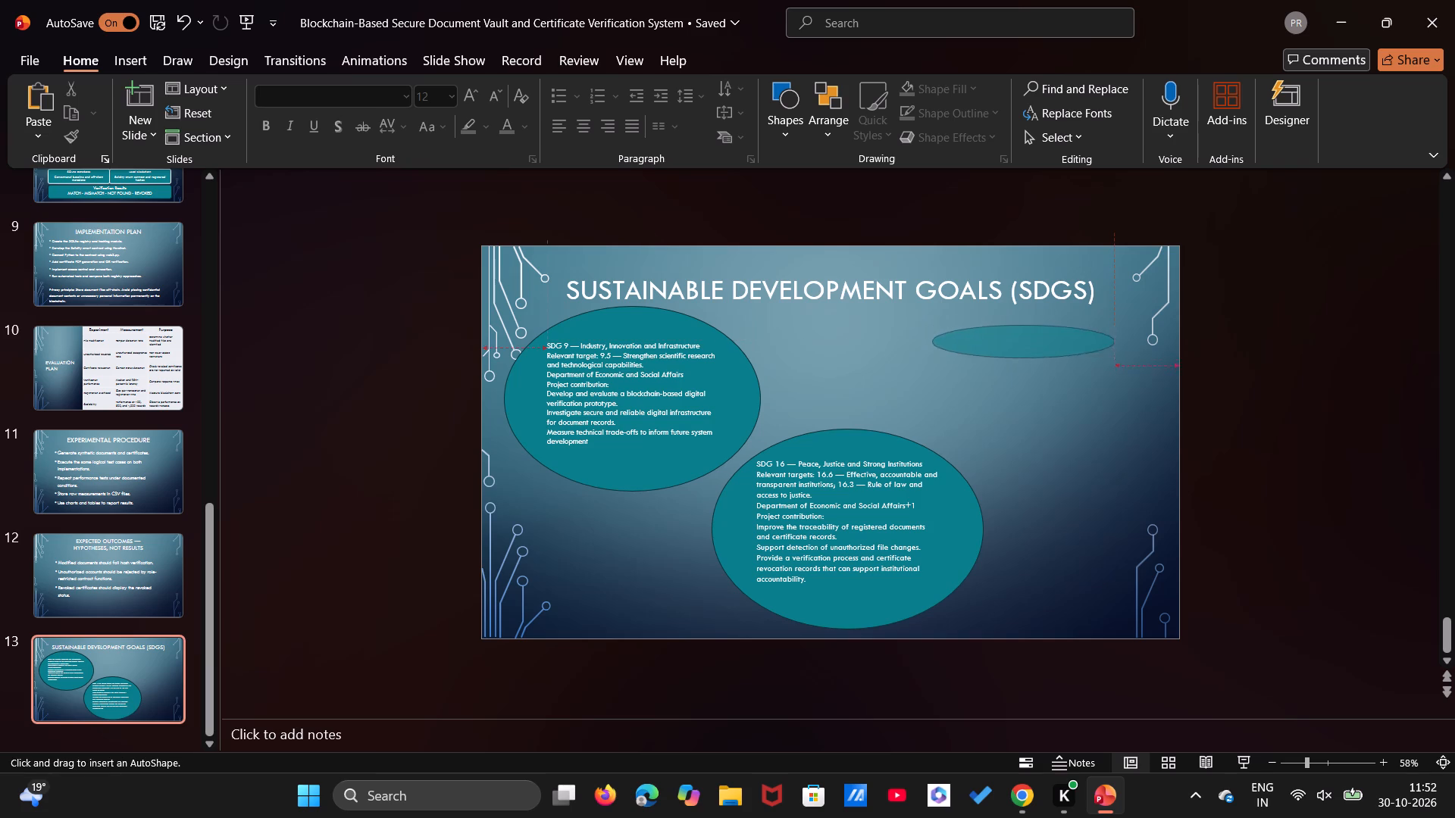
pyautogui.moveTo(1111, 359); pyautogui.dragTo(1138, 469)
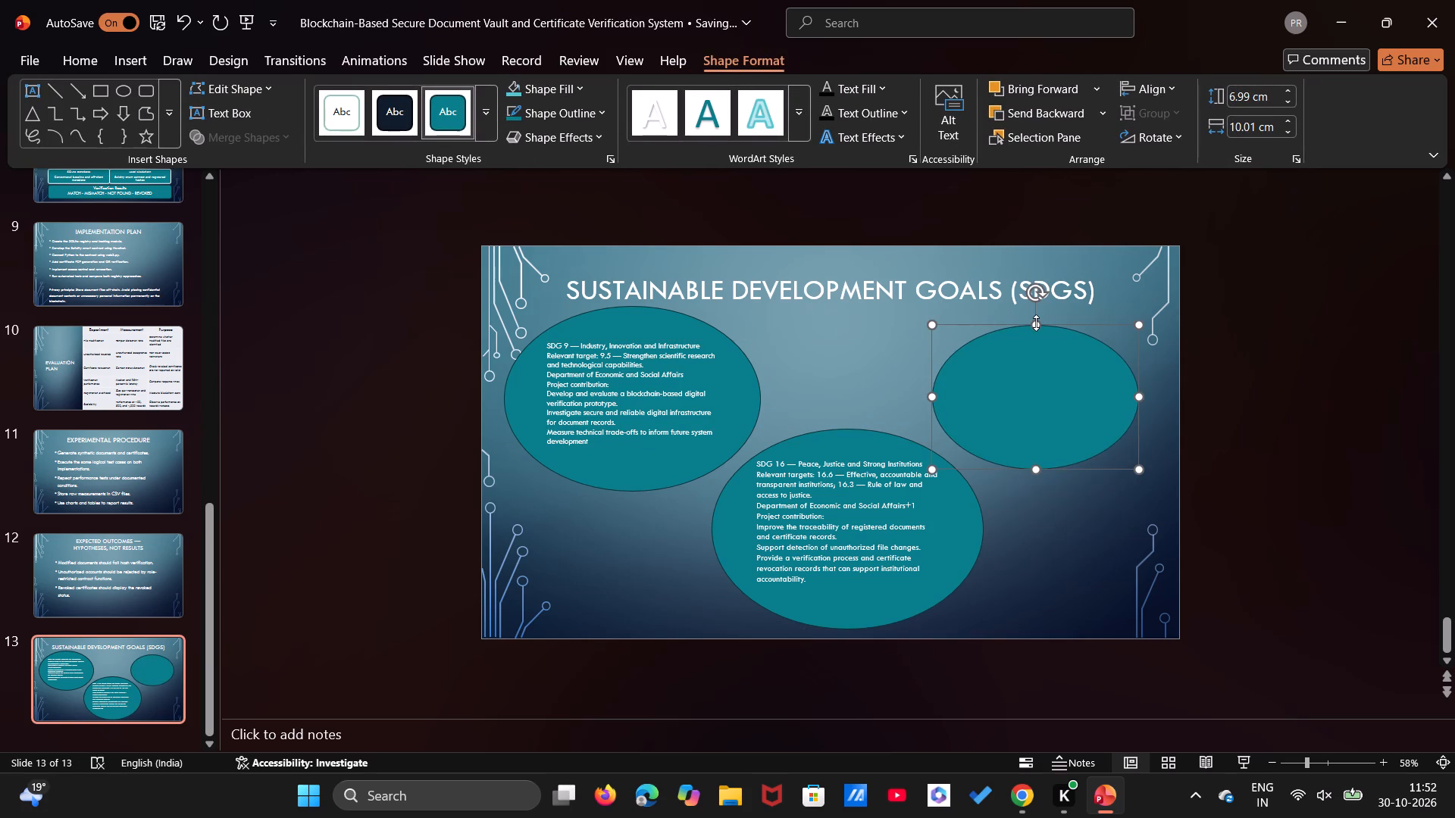
# Enlarge the new empty oval upward and widen it on both sides to about 7.9 cm high and 12.4 cm wide.
pyautogui.moveTo(1036, 323); pyautogui.dragTo(1034, 314)
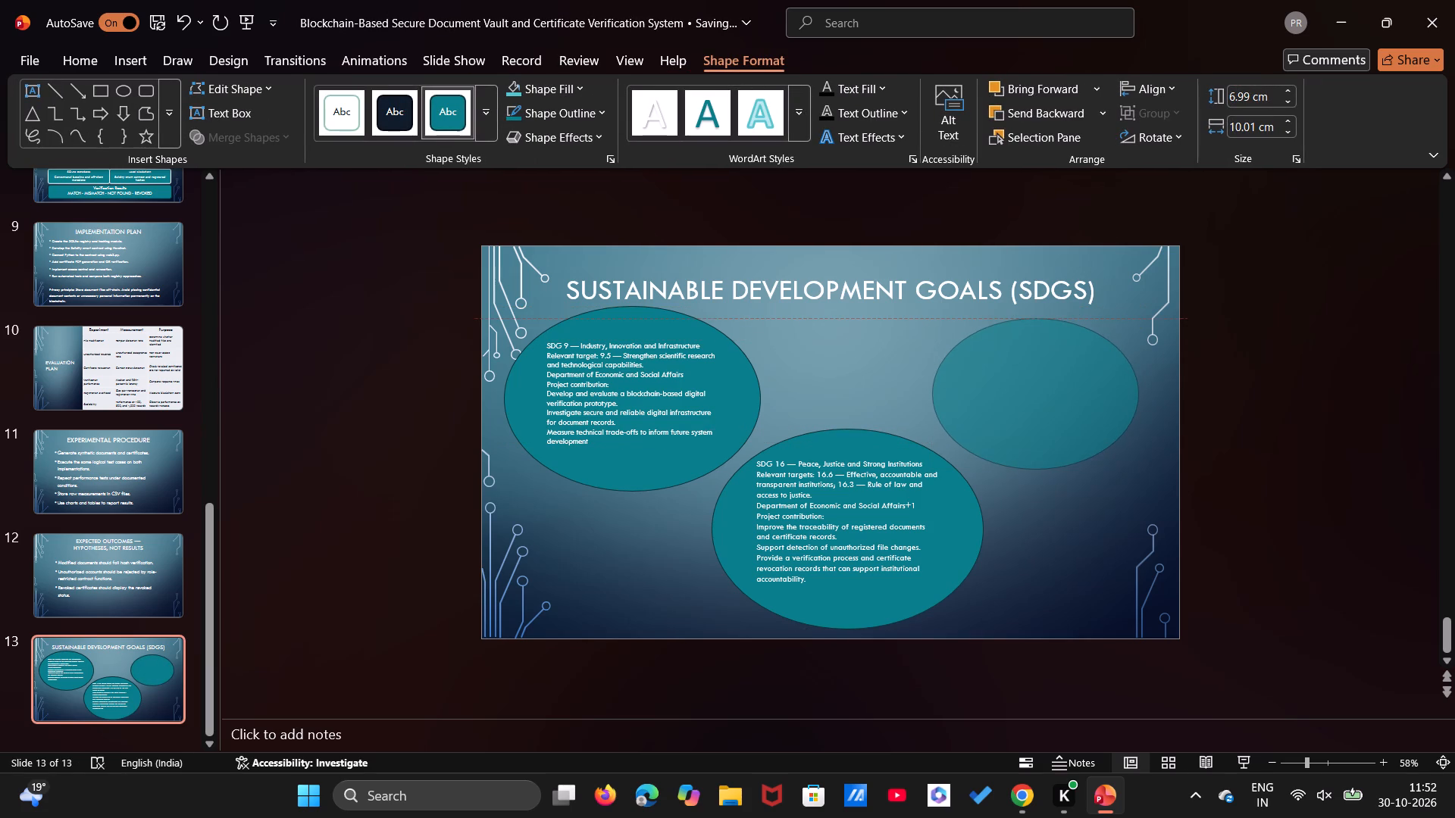
pyautogui.moveTo(1034, 314); pyautogui.dragTo(1034, 308)
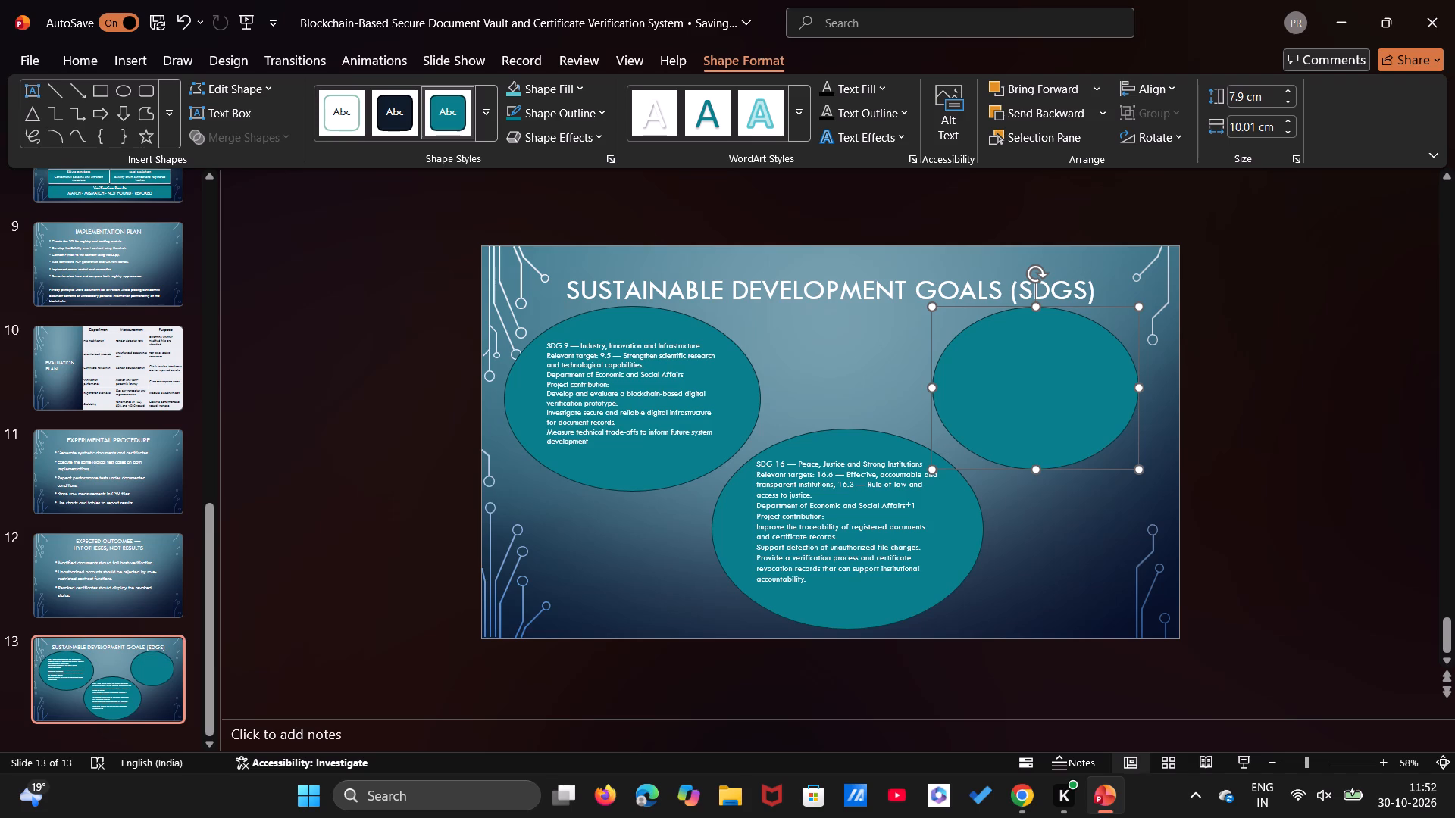
pyautogui.moveTo(934, 384); pyautogui.dragTo(902, 367)
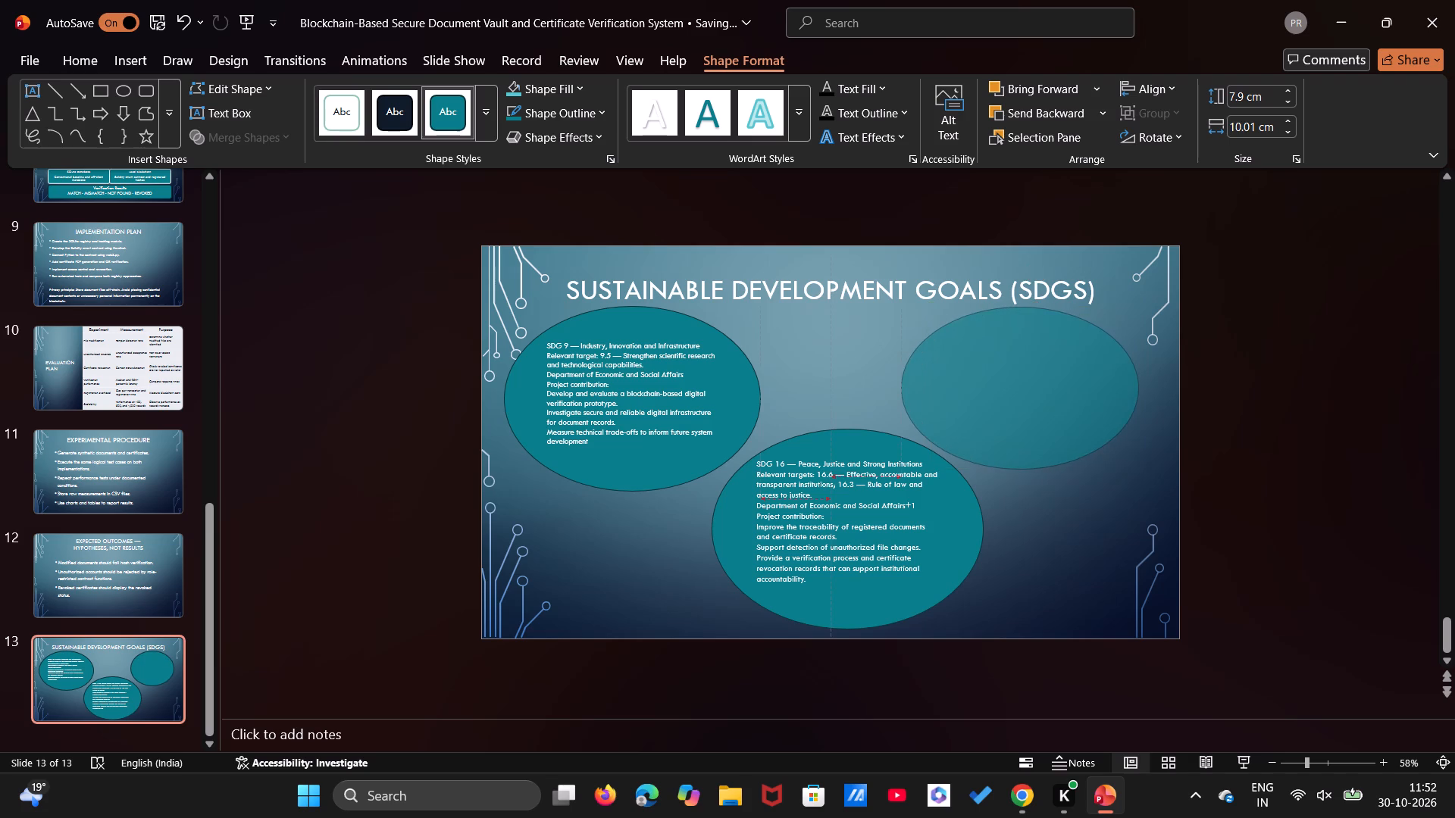
pyautogui.moveTo(902, 367); pyautogui.dragTo(902, 366)
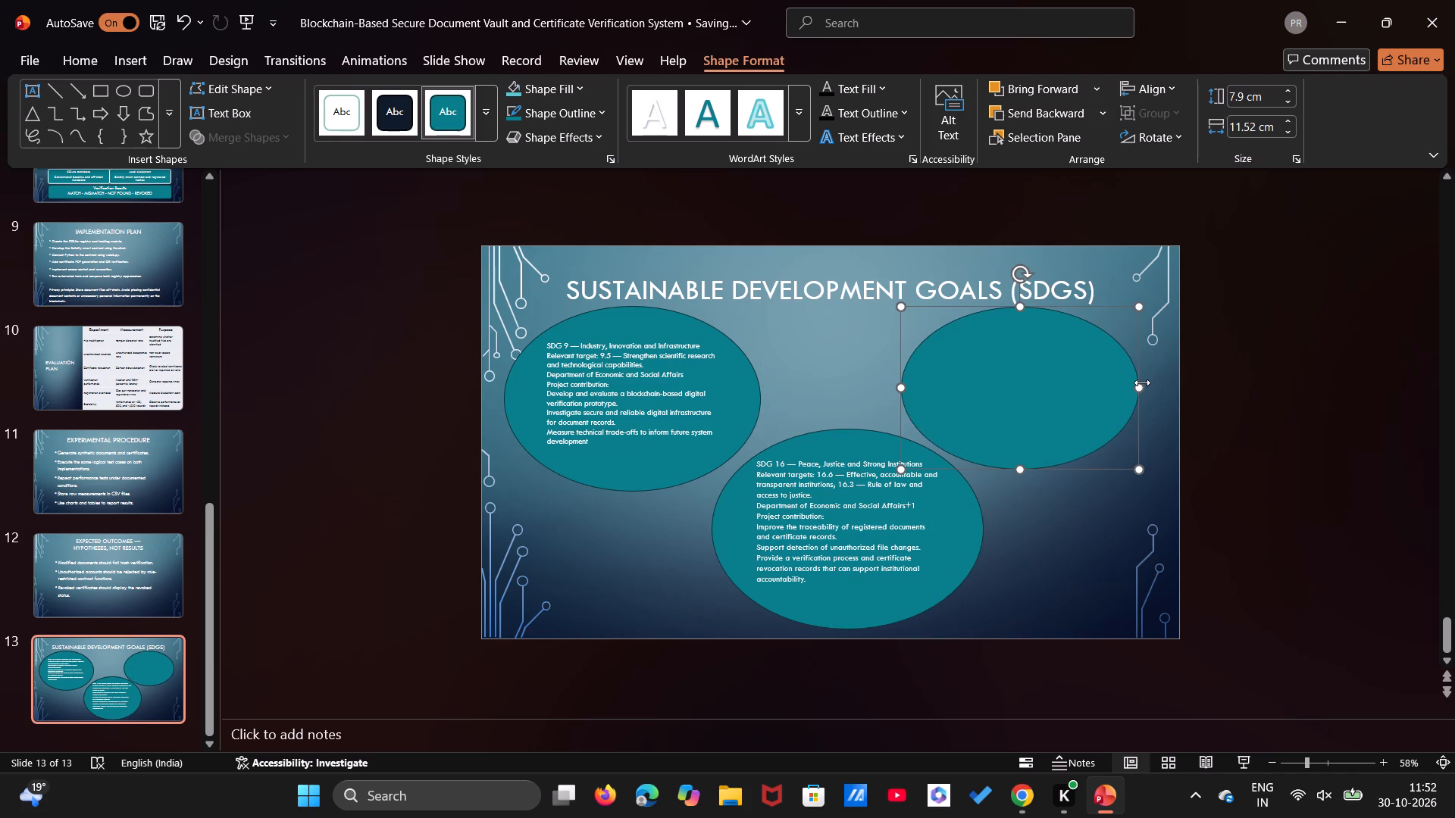
pyautogui.moveTo(1140, 387); pyautogui.dragTo(1146, 387)
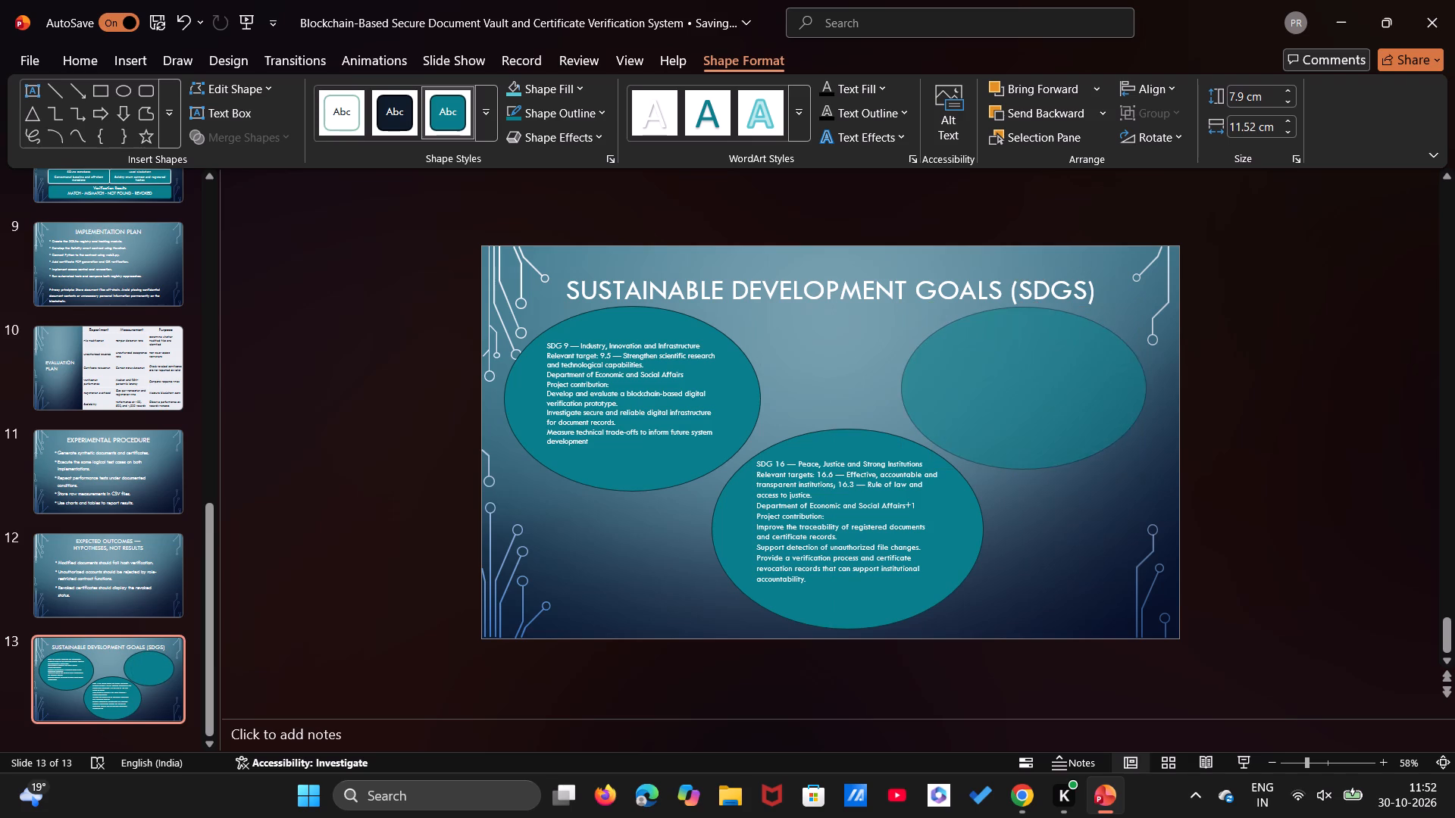
pyautogui.moveTo(1146, 387); pyautogui.dragTo(1159, 387)
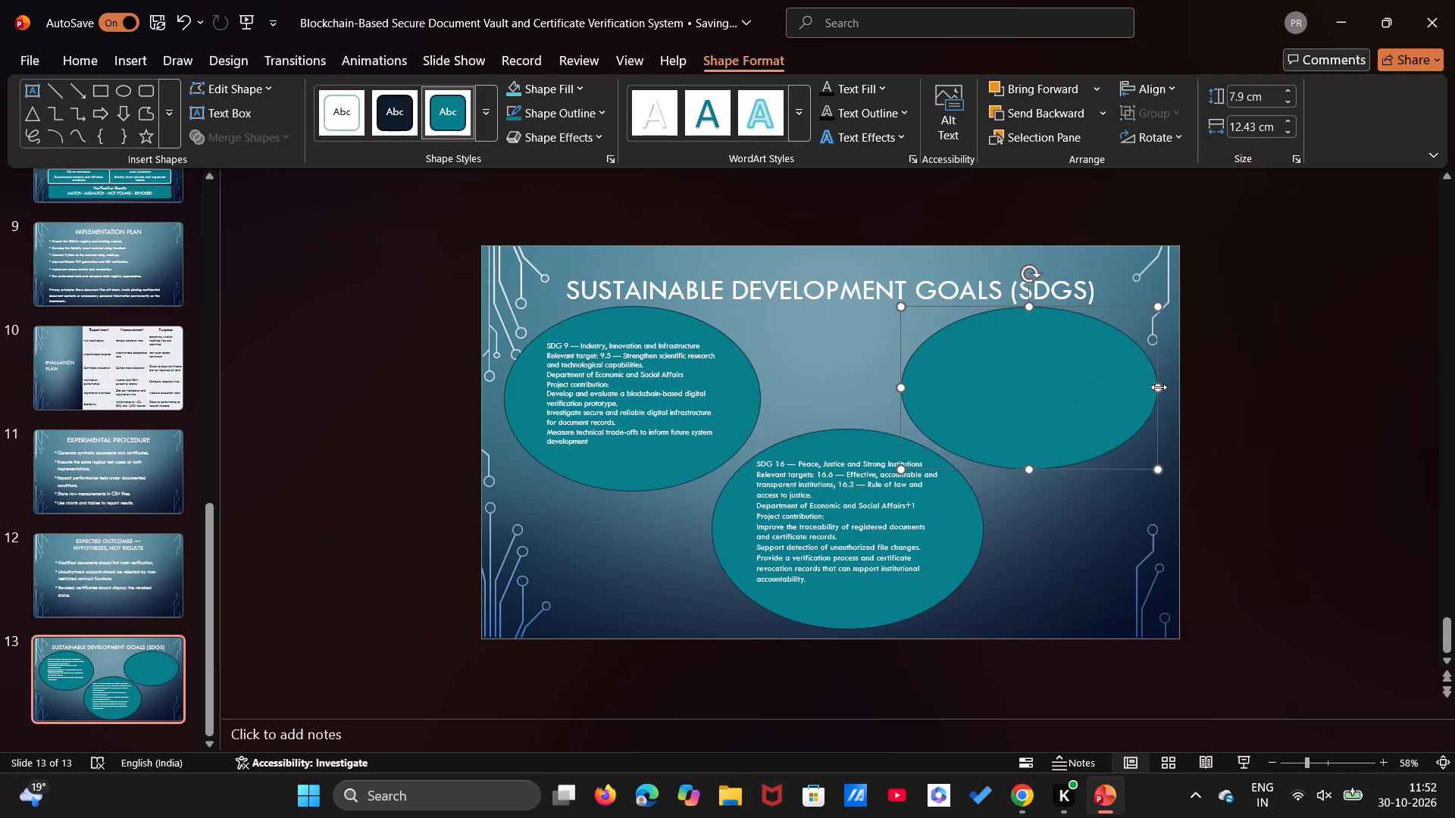
# Open the new empty oval for text entry.
pyautogui.click(1001, 400)
pyautogui.doubleClick(1001, 400)
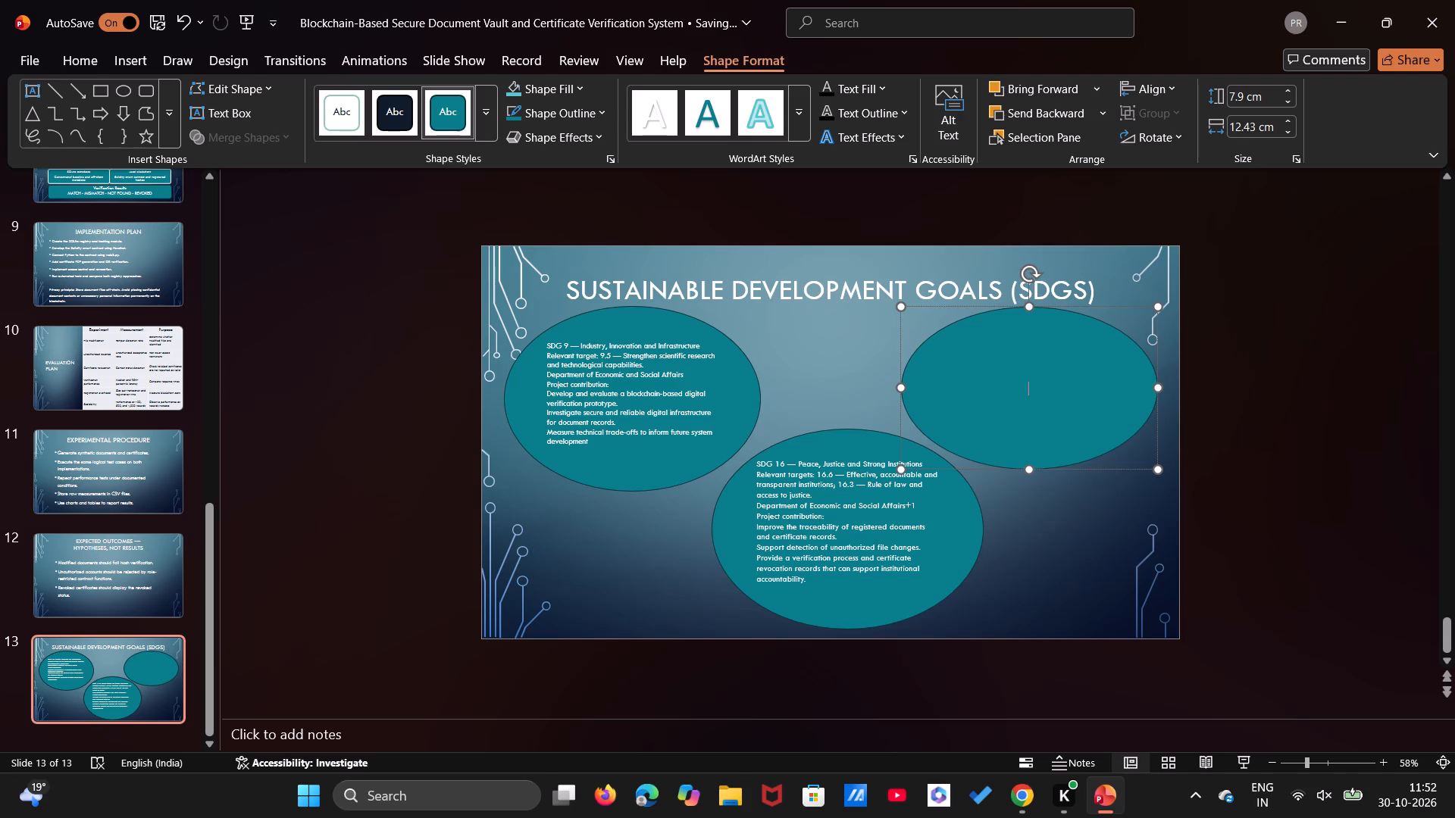
pyautogui.doubleClick(1007, 397)
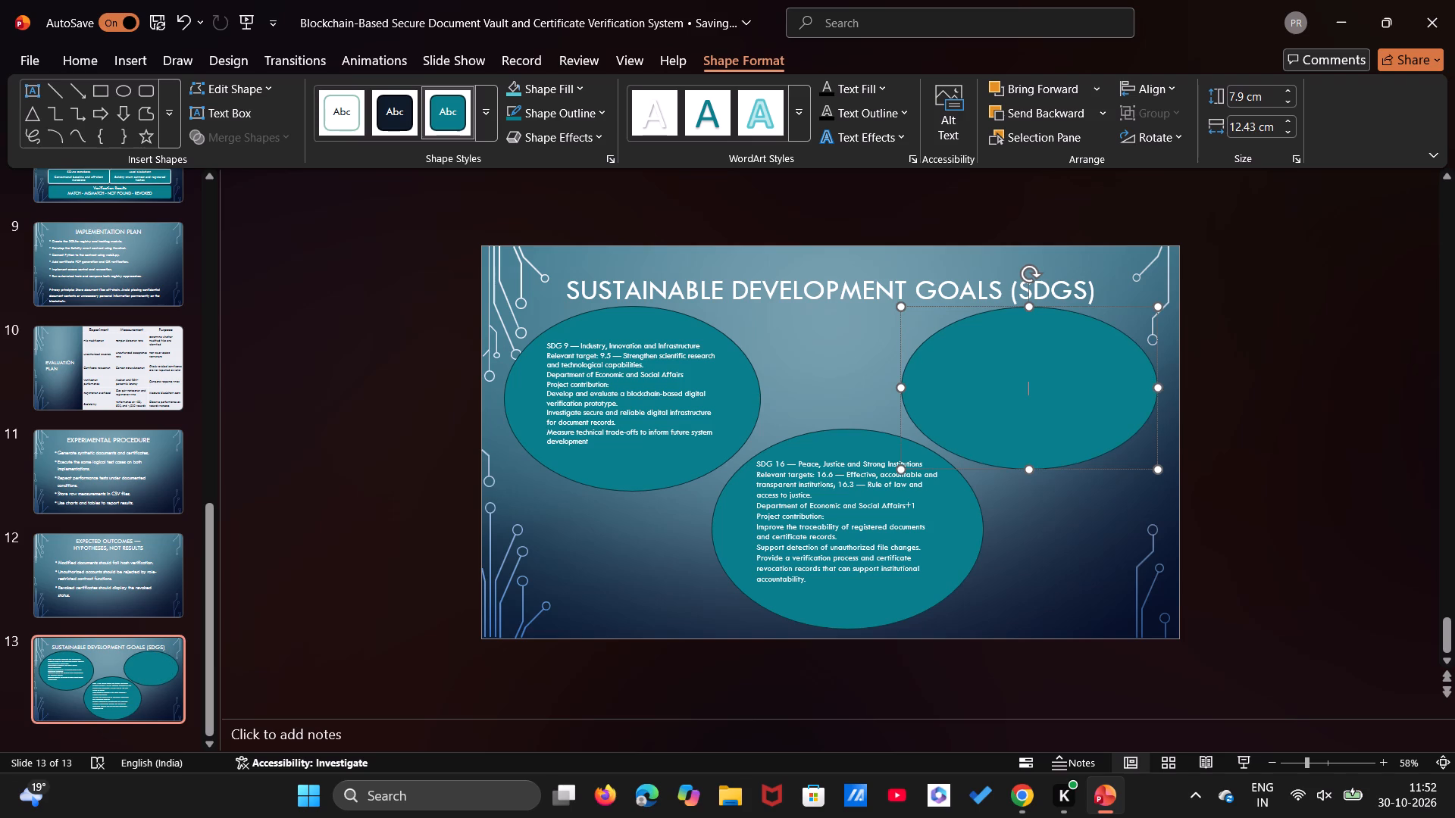
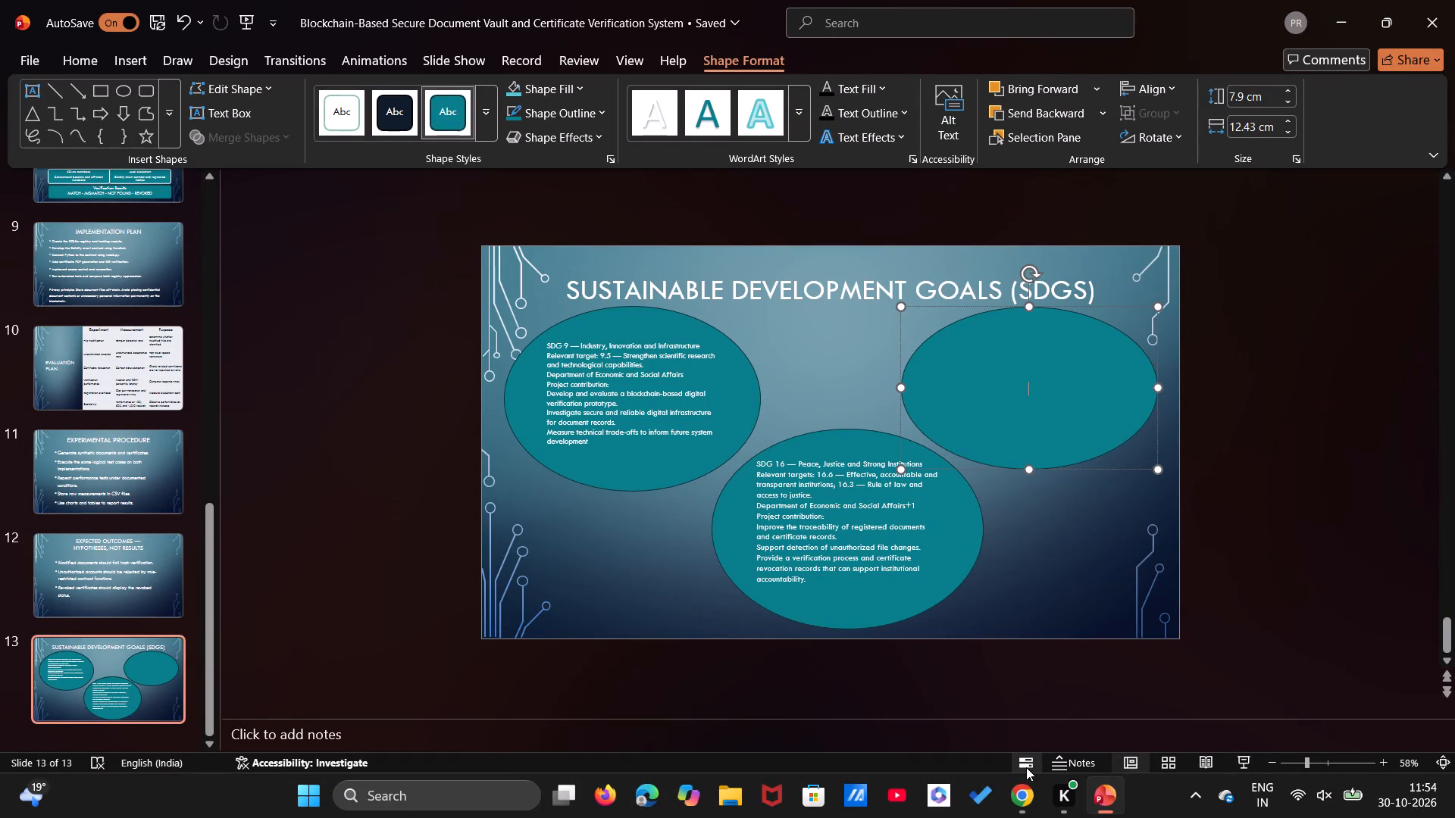
# Copy the SDG 4 — Quality Education section, including its closing indirect-contribution note, from ChatGPT in Chrome into PowerPoint's empty third oval.
pyautogui.click(1027, 804)
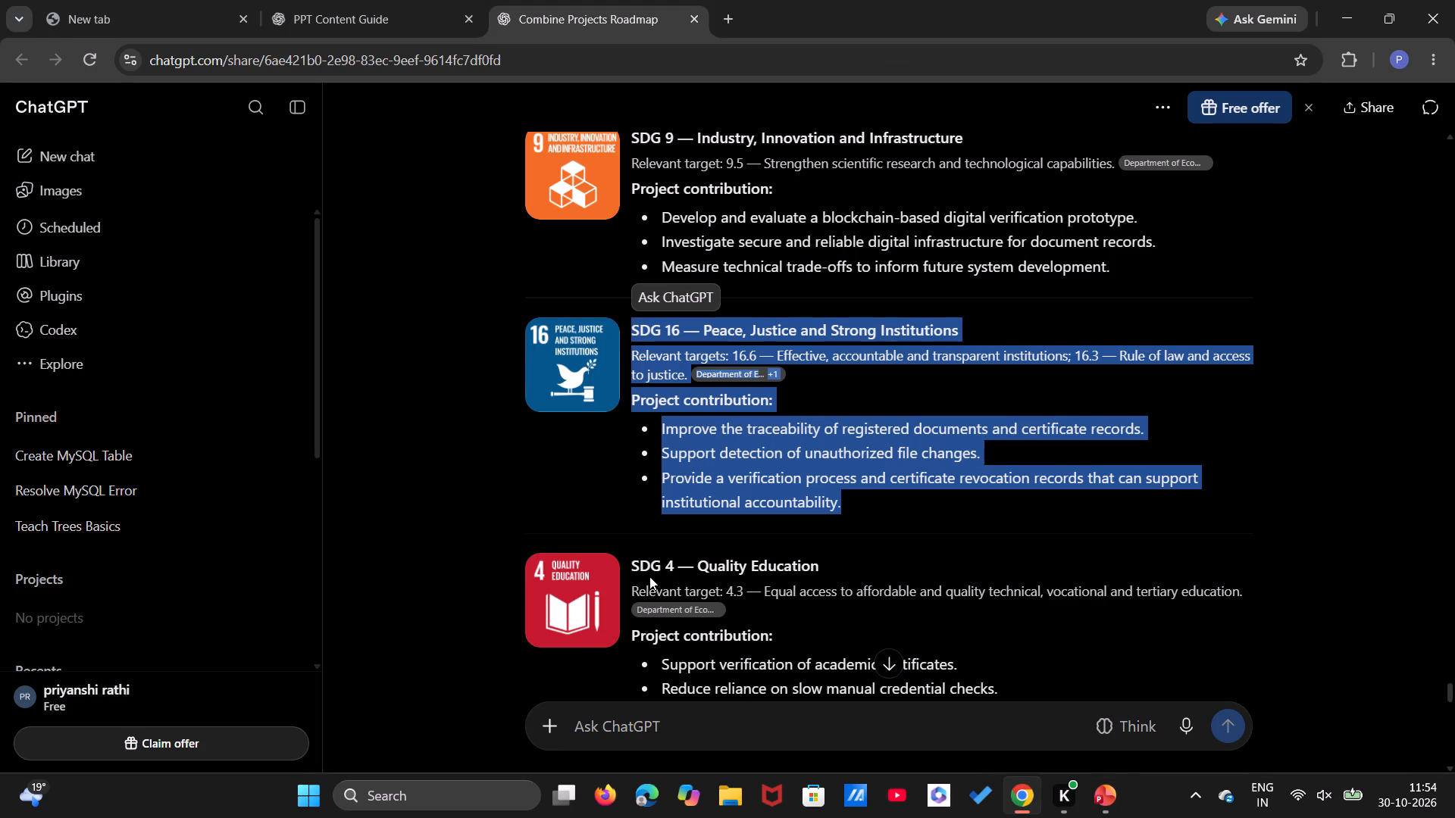
pyautogui.scroll(-3, 635, 560)
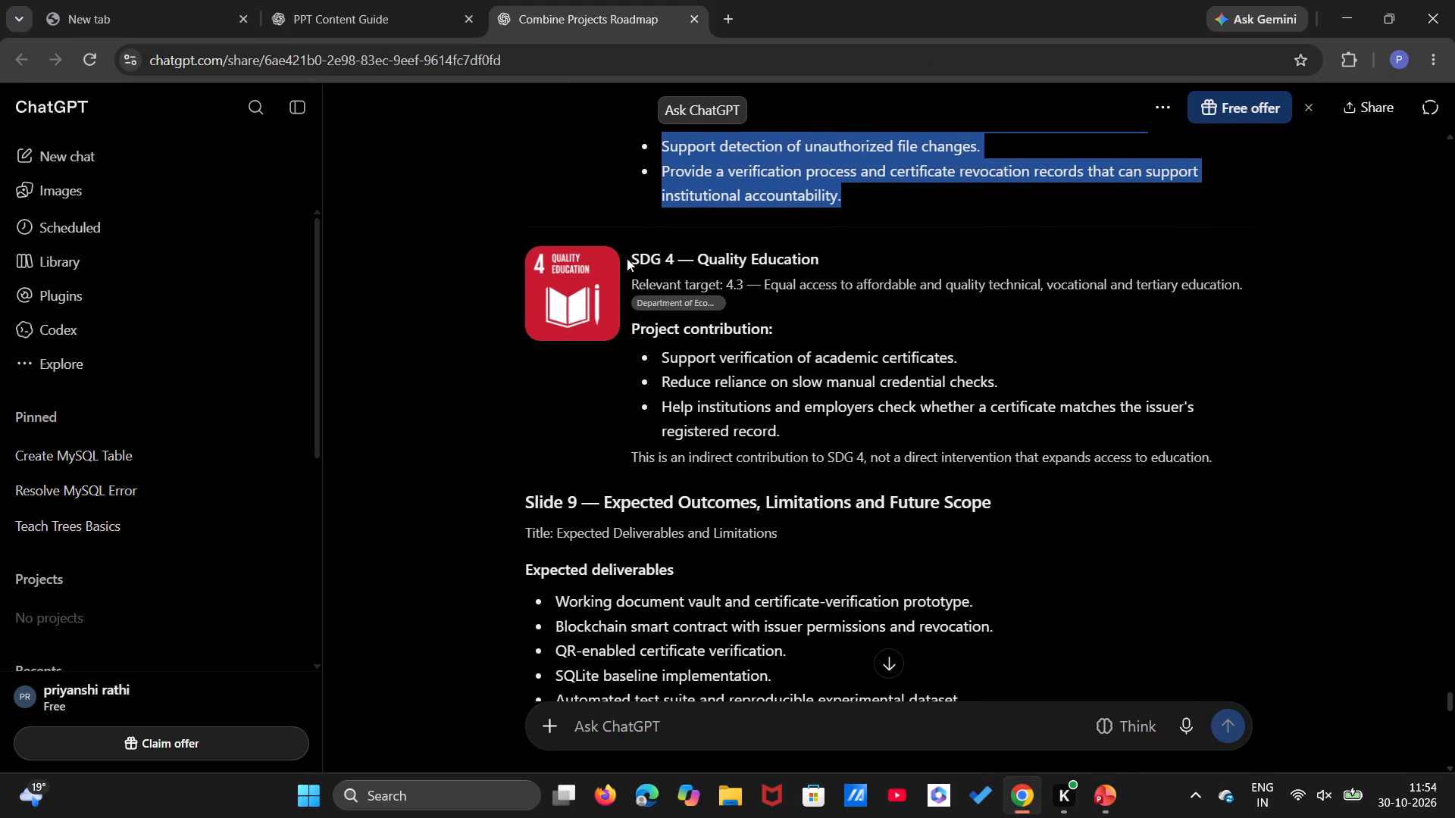
pyautogui.moveTo(633, 254); pyautogui.dragTo(1101, 457)
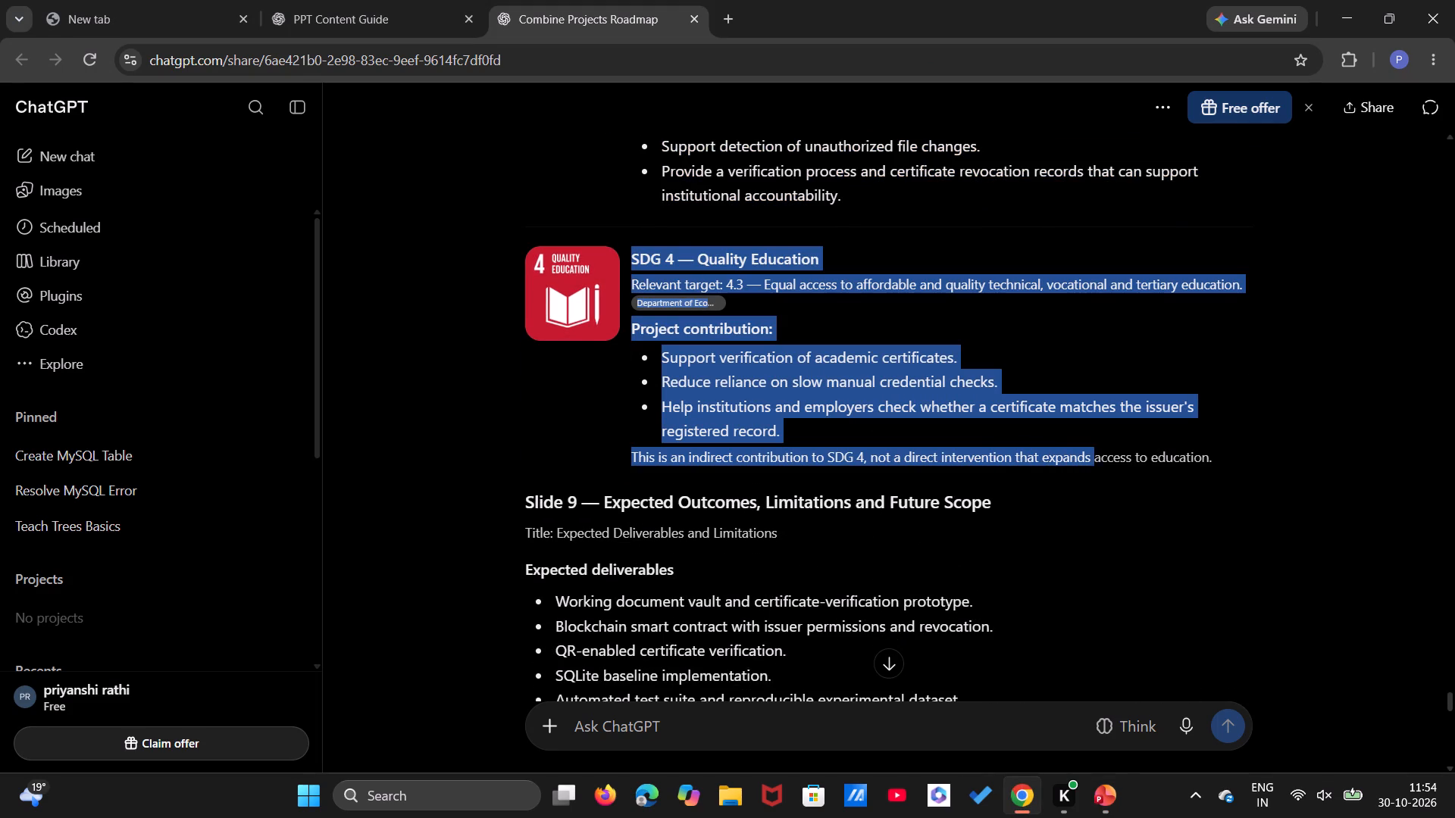
pyautogui.moveTo(1101, 457); pyautogui.dragTo(1277, 448)
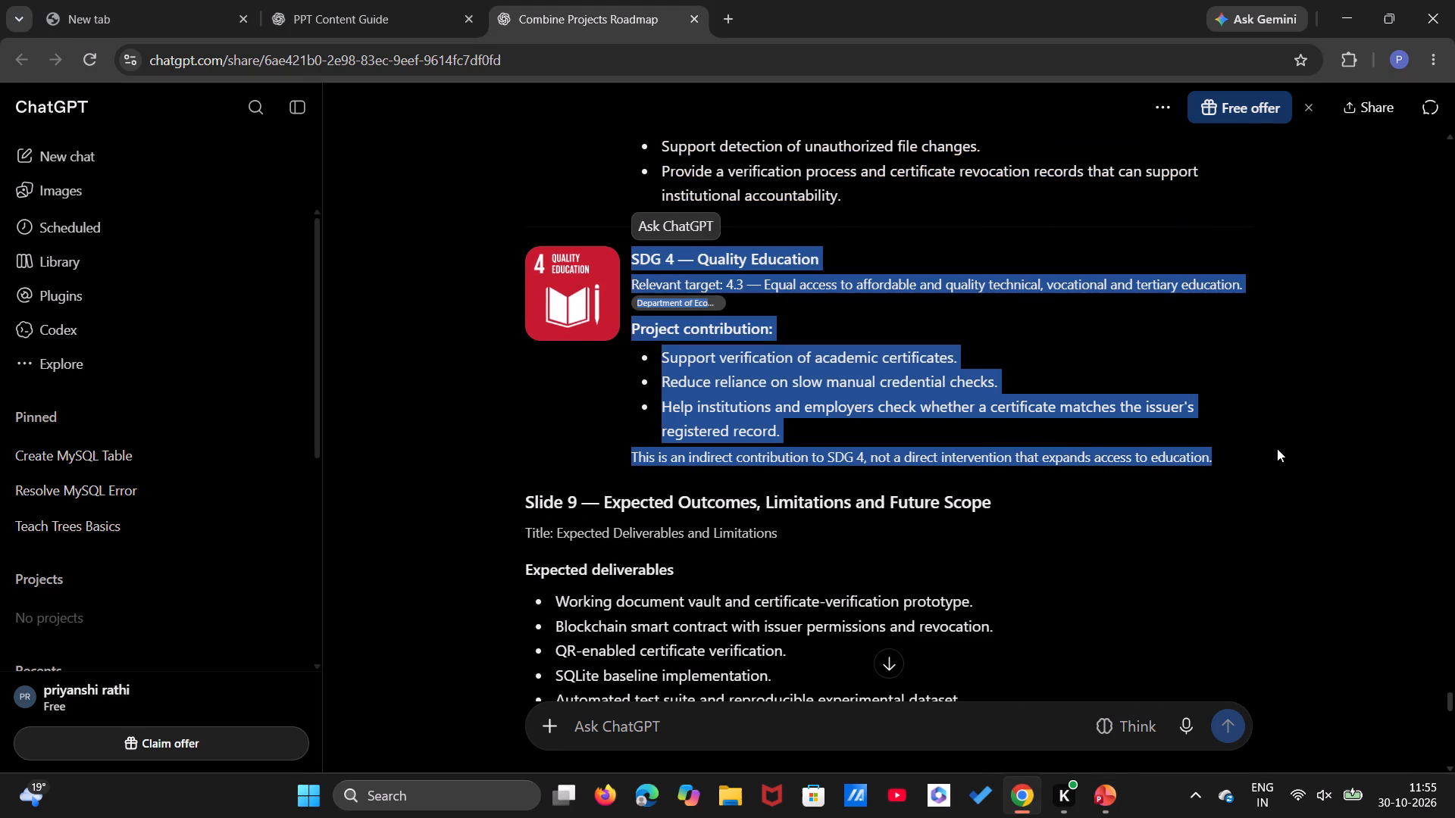
pyautogui.hotkey('ctrl', 'c')
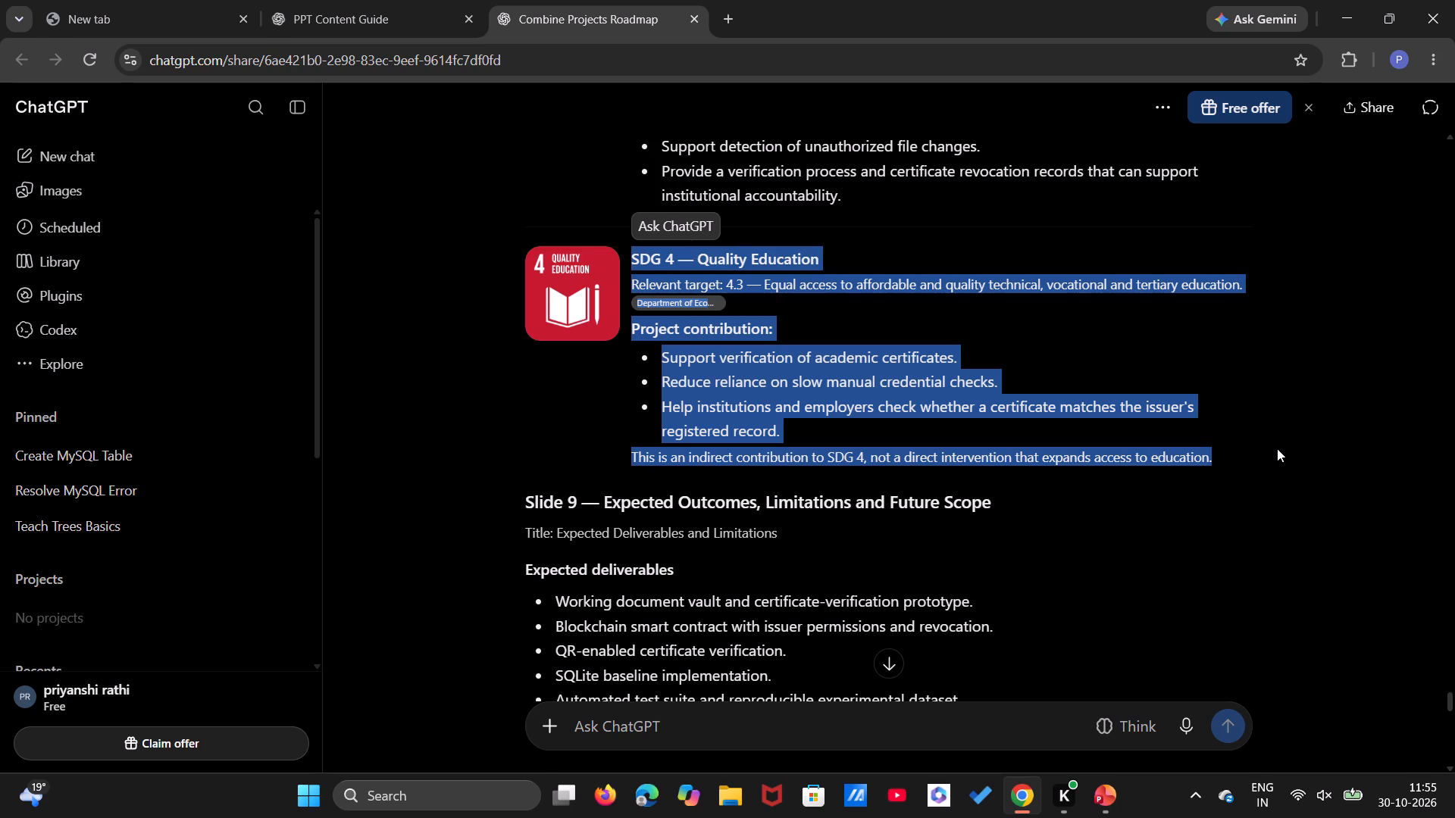
pyautogui.click(1099, 780)
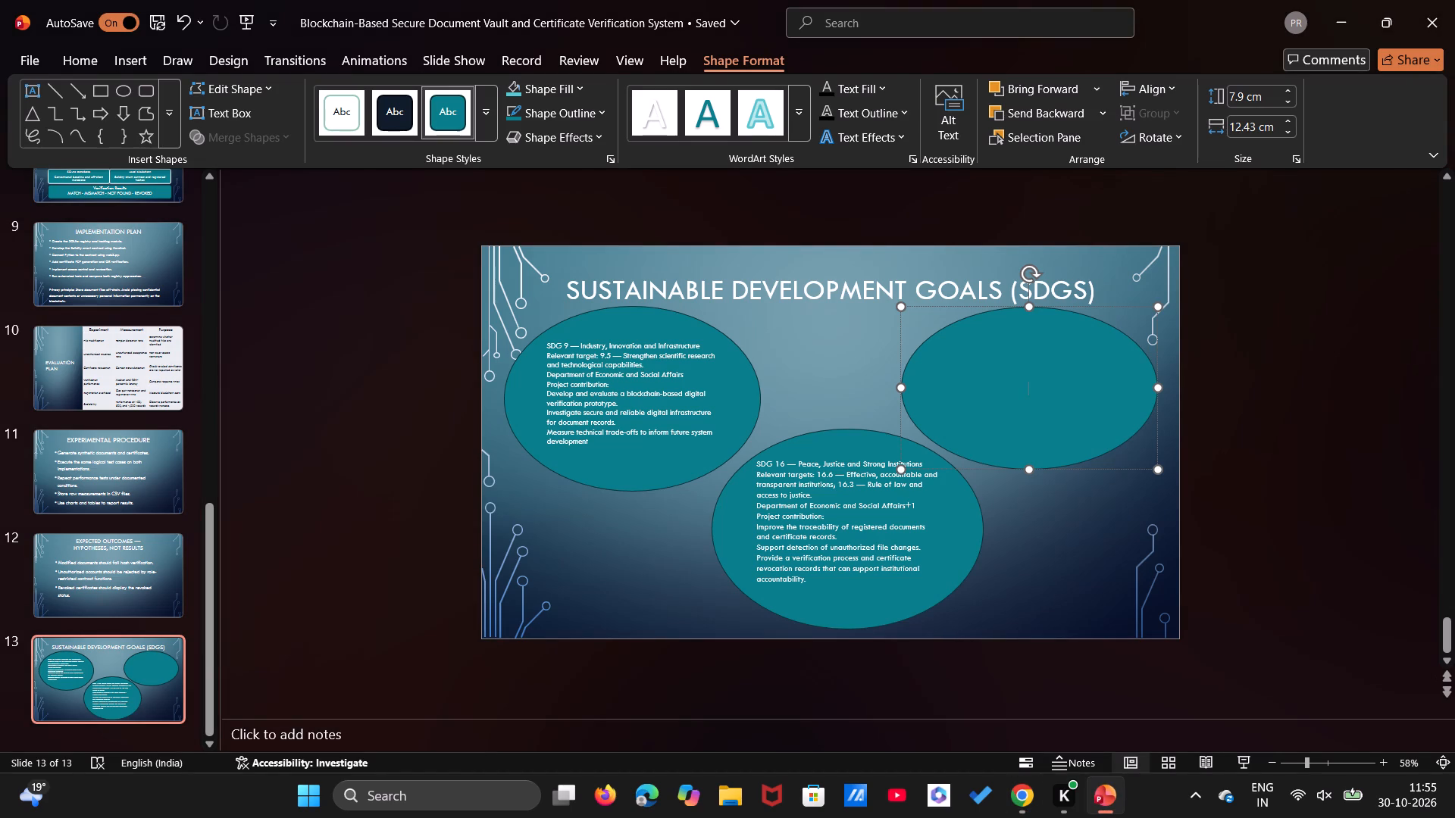
pyautogui.hotkey('ctrl', 'v')
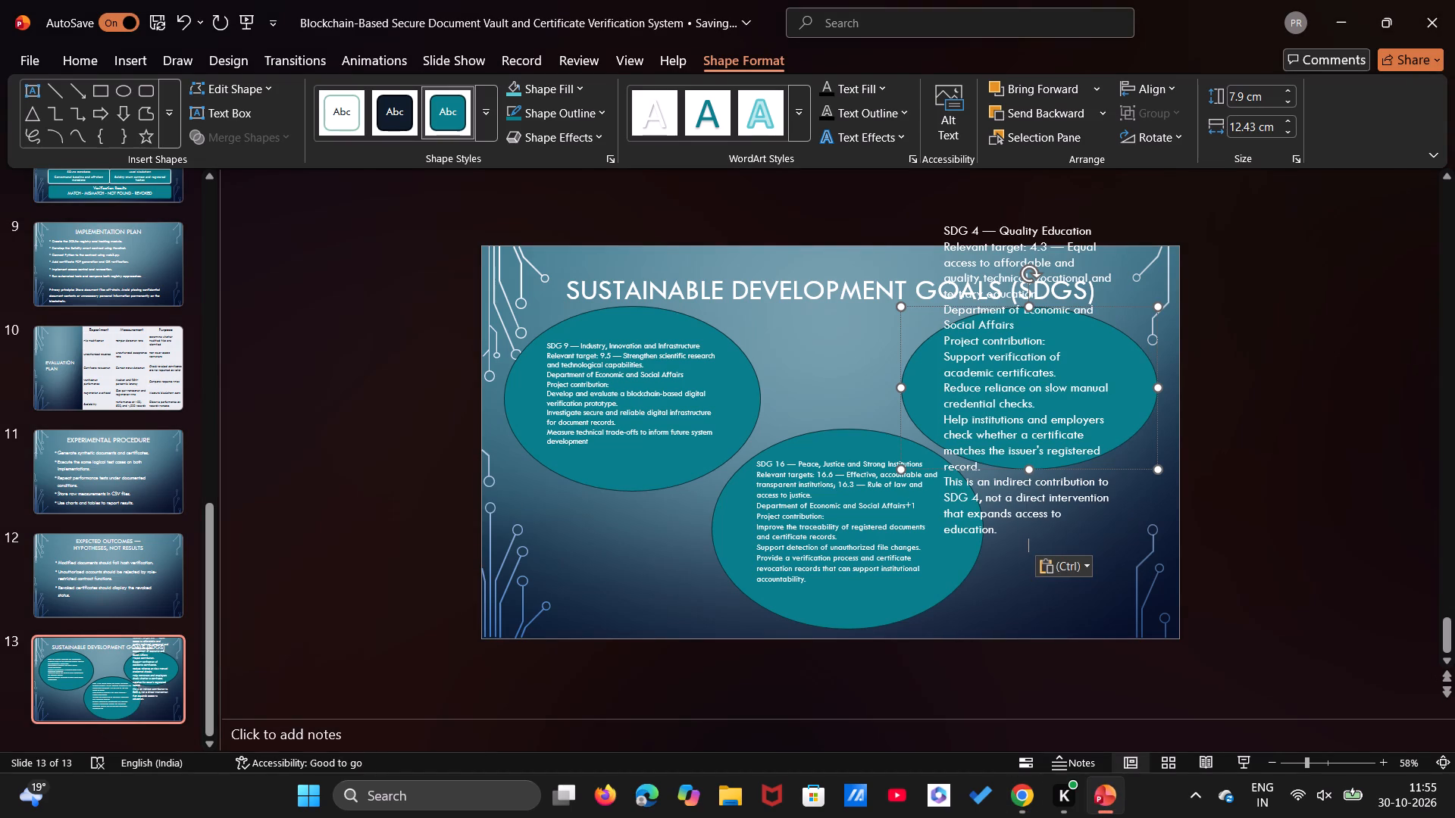
# Set the font size of all the SDG 4 text in the third oval to 10.5.
pyautogui.moveTo(997, 532); pyautogui.dragTo(937, 213)
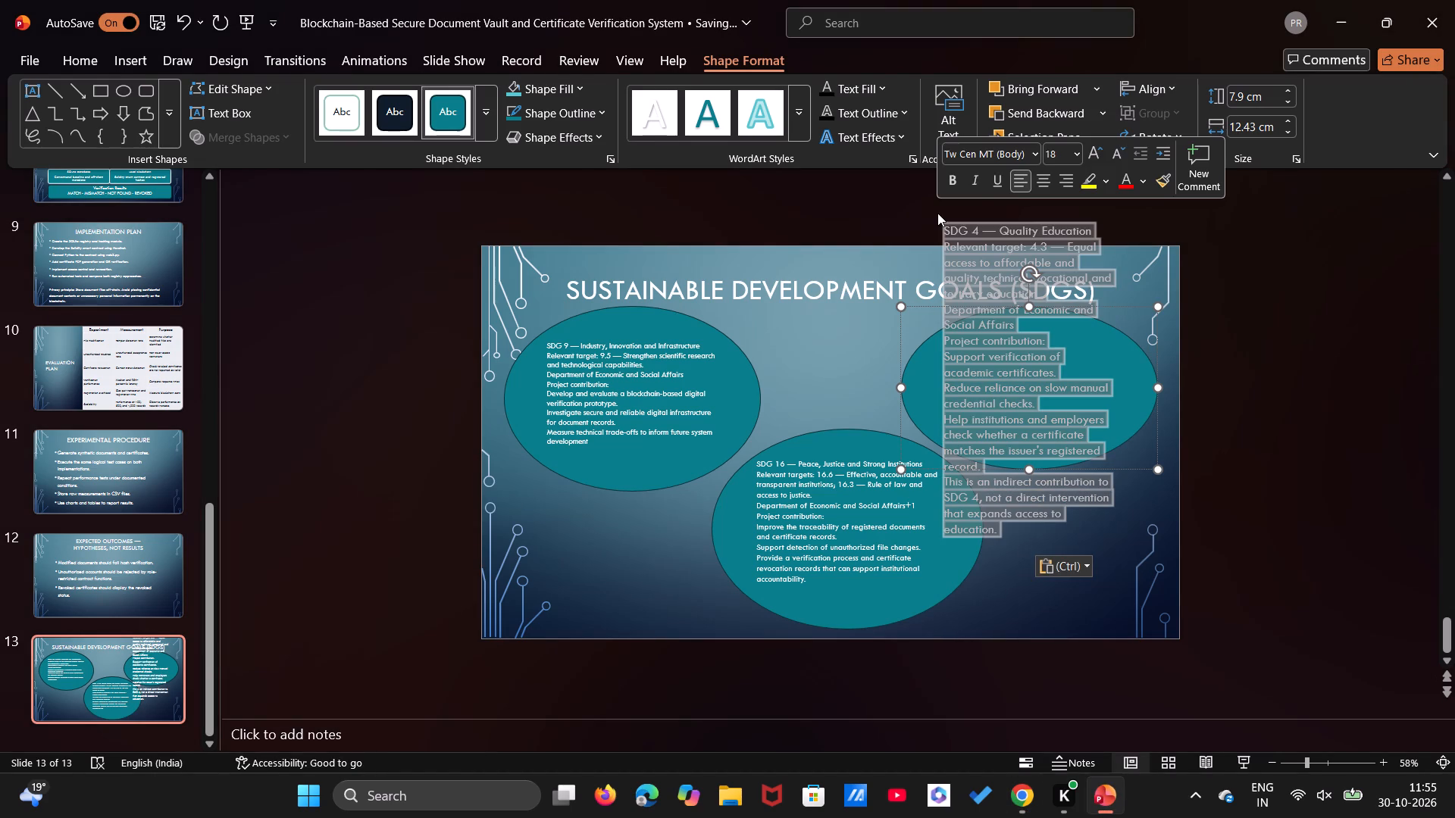
pyautogui.click(1077, 153)
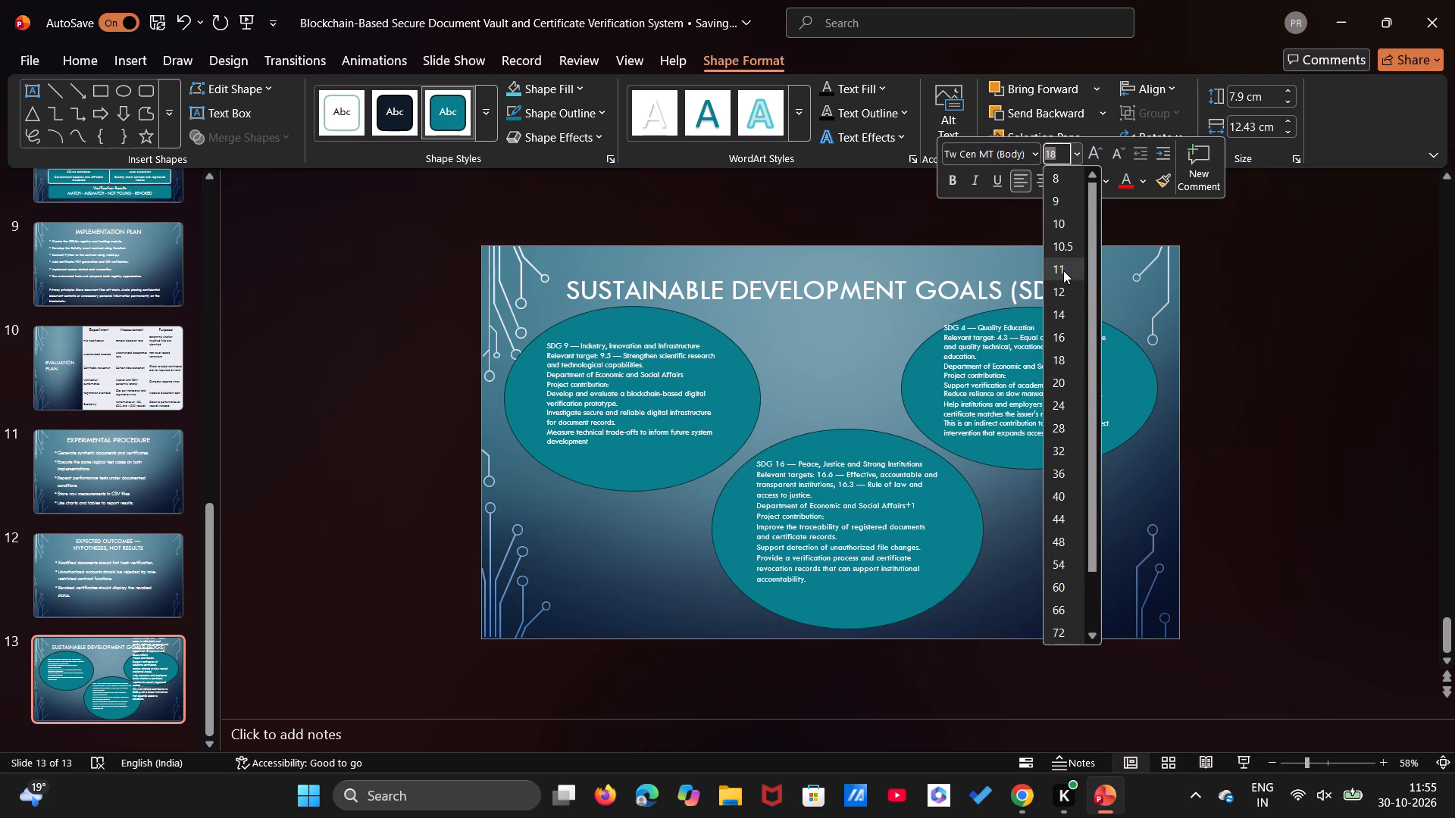
pyautogui.click(1069, 251)
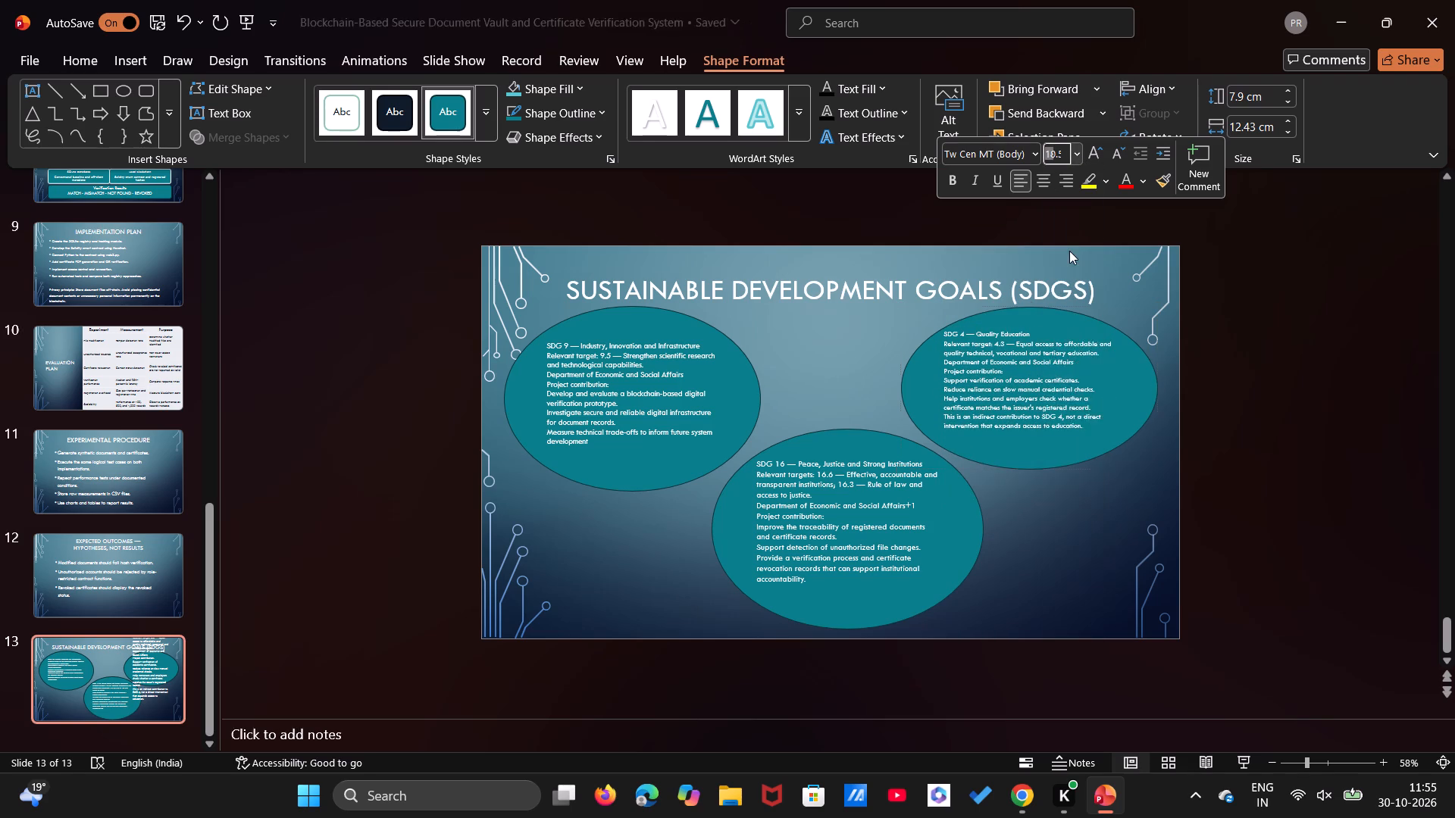
pyautogui.moveTo(1034, 403); pyautogui.dragTo(1044, 400)
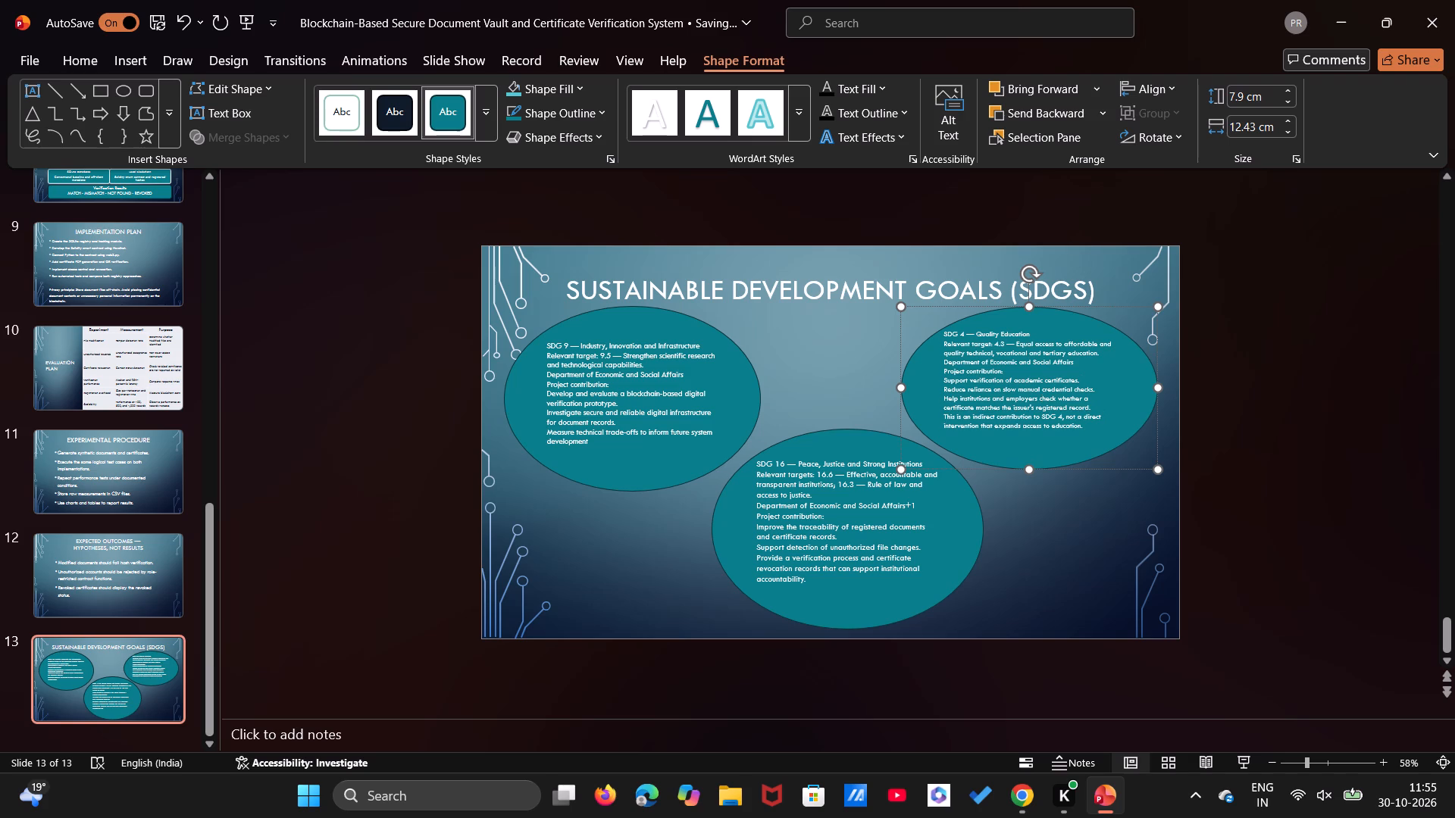
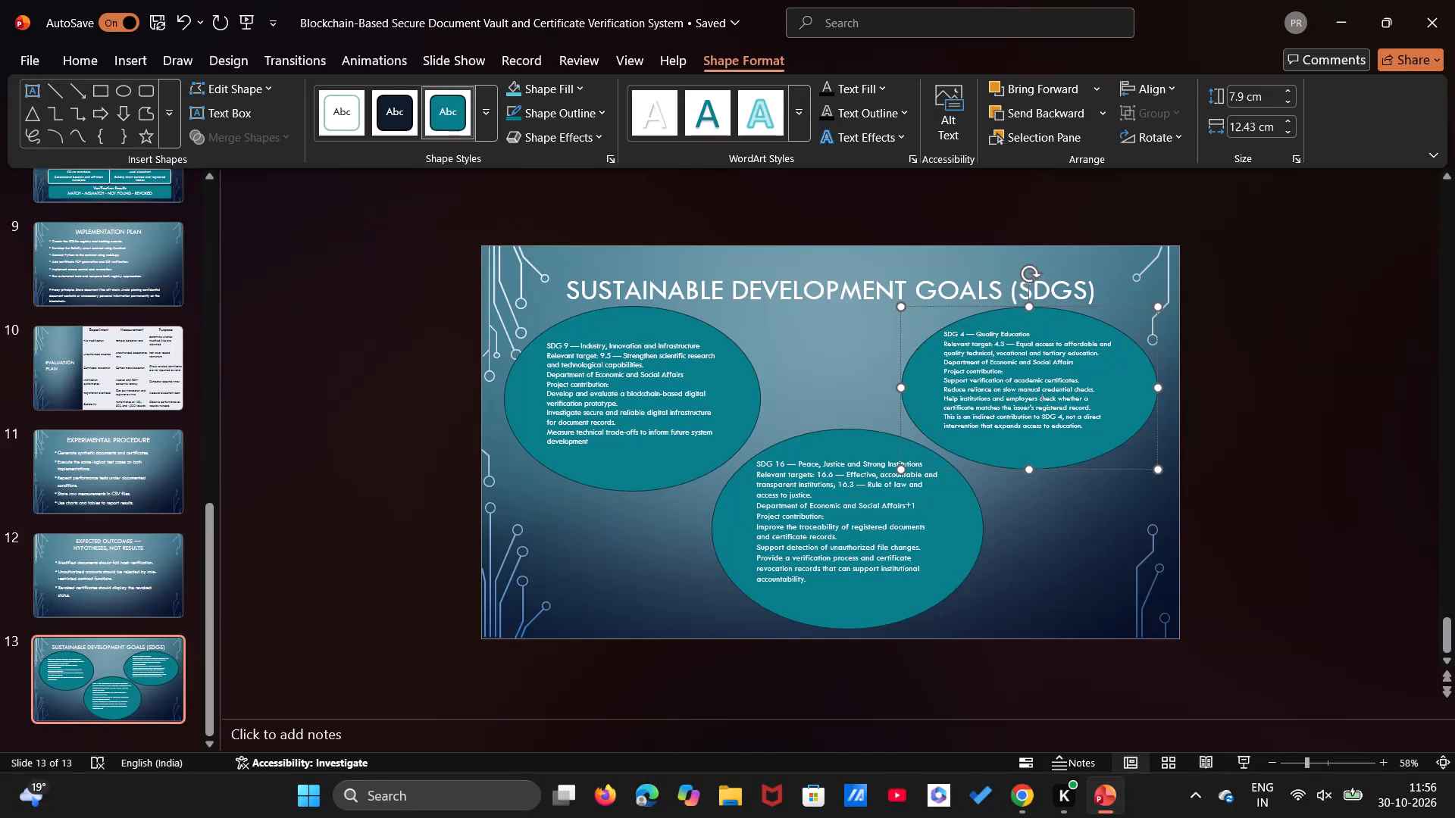
# Nudge the SDG 4 oval slightly toward the slide's right edge and a little lower.
pyautogui.click(1061, 321)
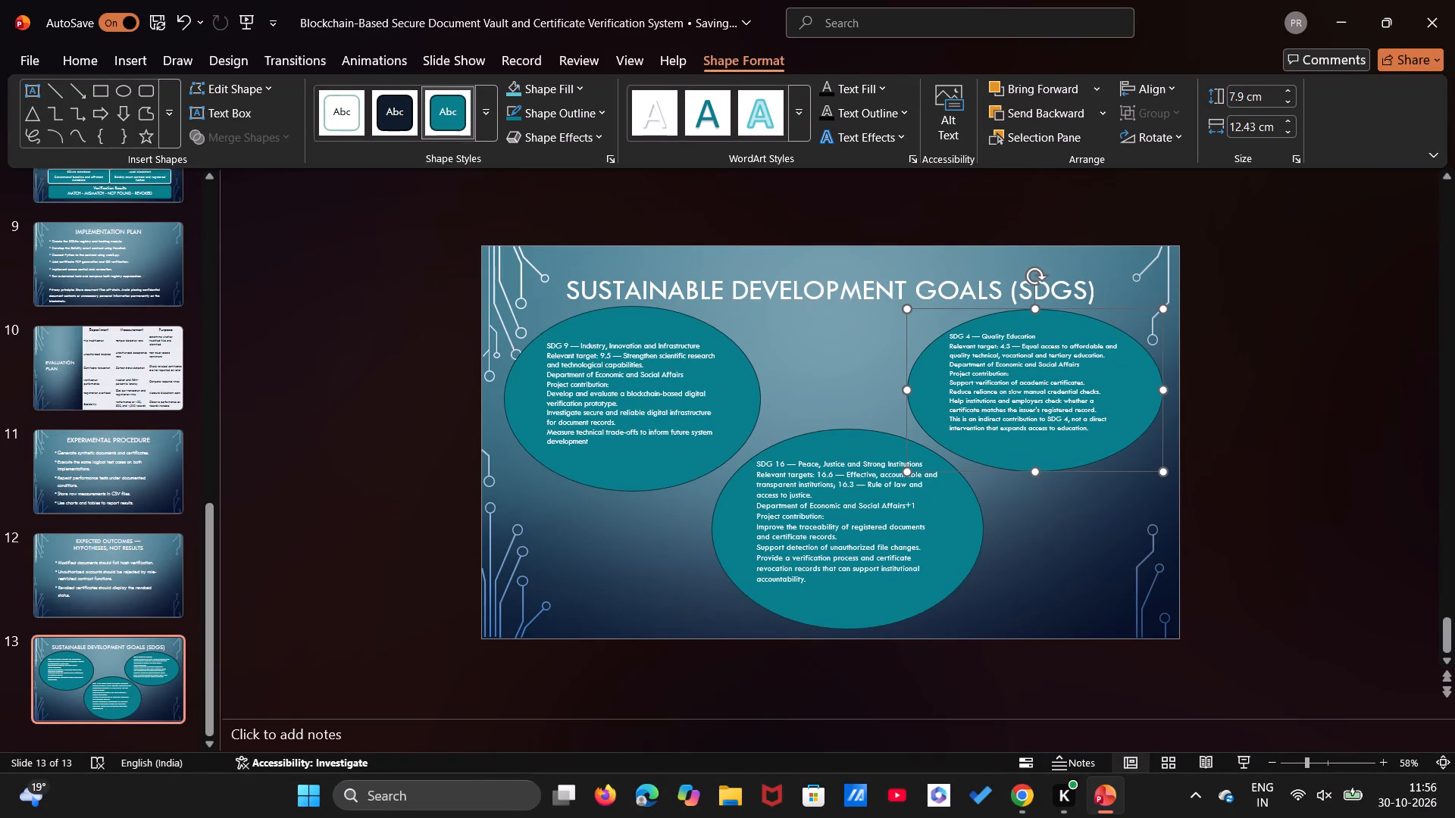
pyautogui.click(1225, 417)
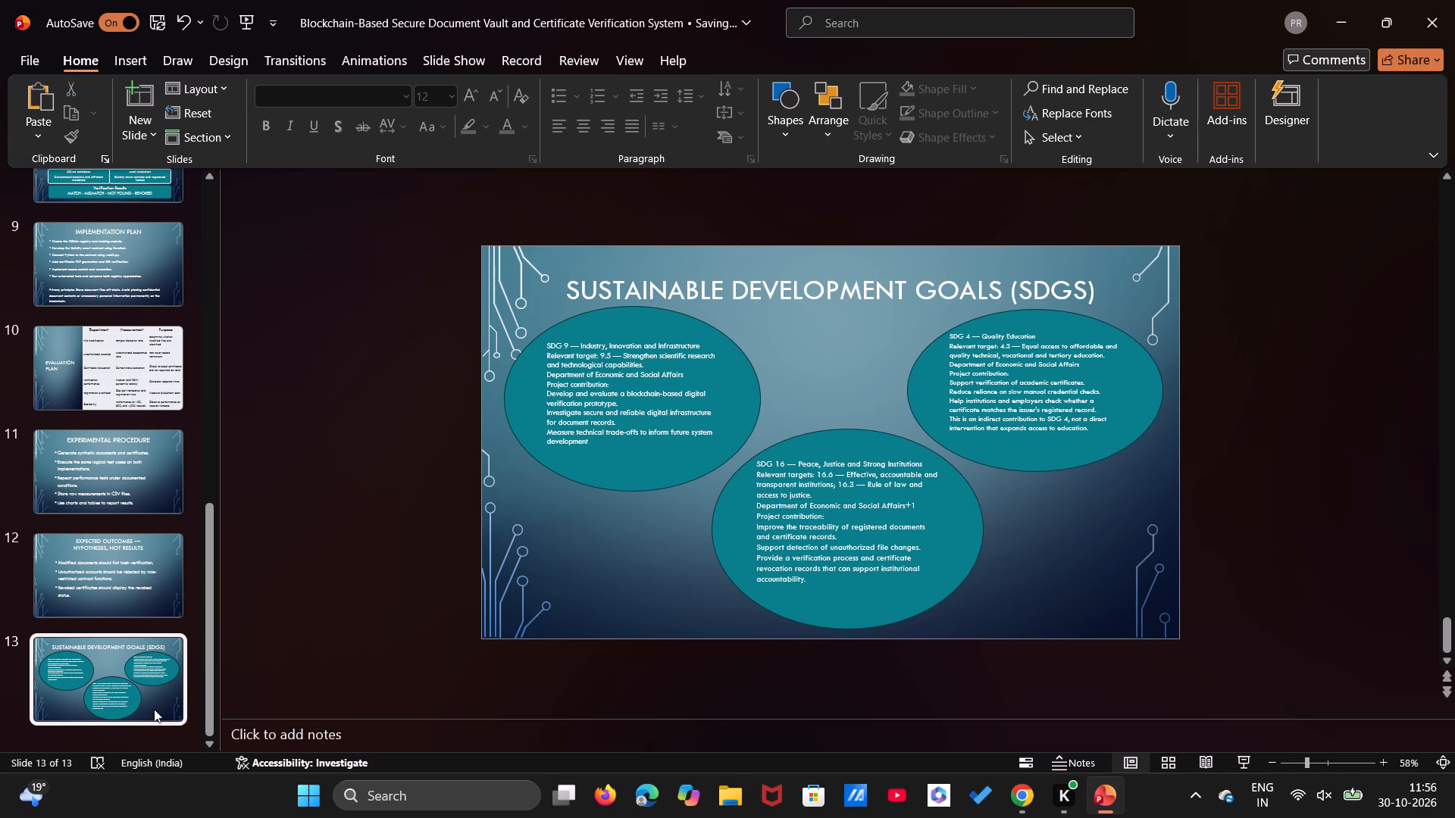
# Add a new title-and-content slide after the Sustainable Development Goals slide.
pyautogui.hotkey('ctrl', 'm')
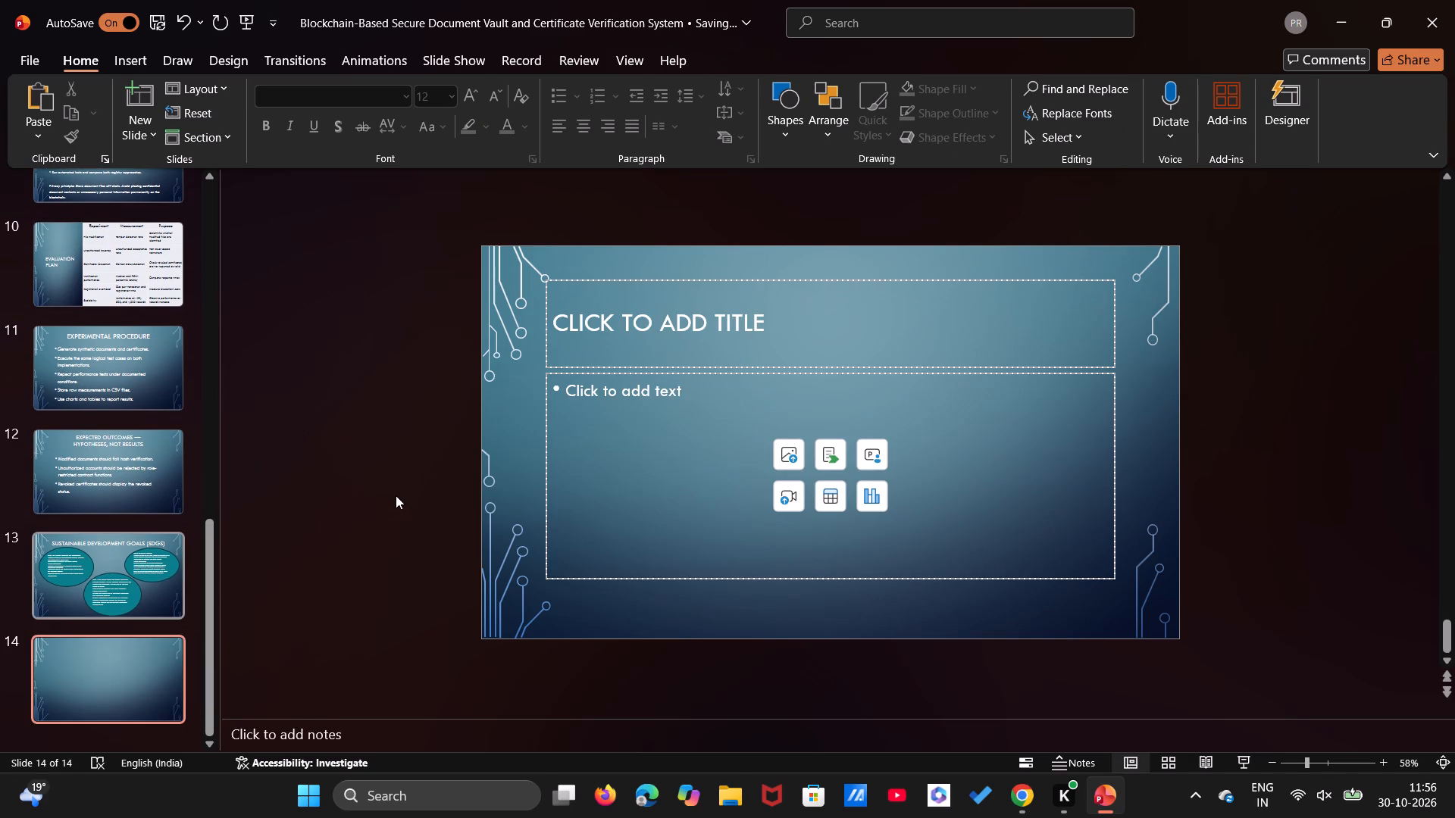
# Switch to Chrome and find the Slide 9 — Expected Outcomes, Limitations and Future Scope section in the ChatGPT conversation.
pyautogui.click(1021, 798)
pyautogui.scroll(-1, 800, 526)
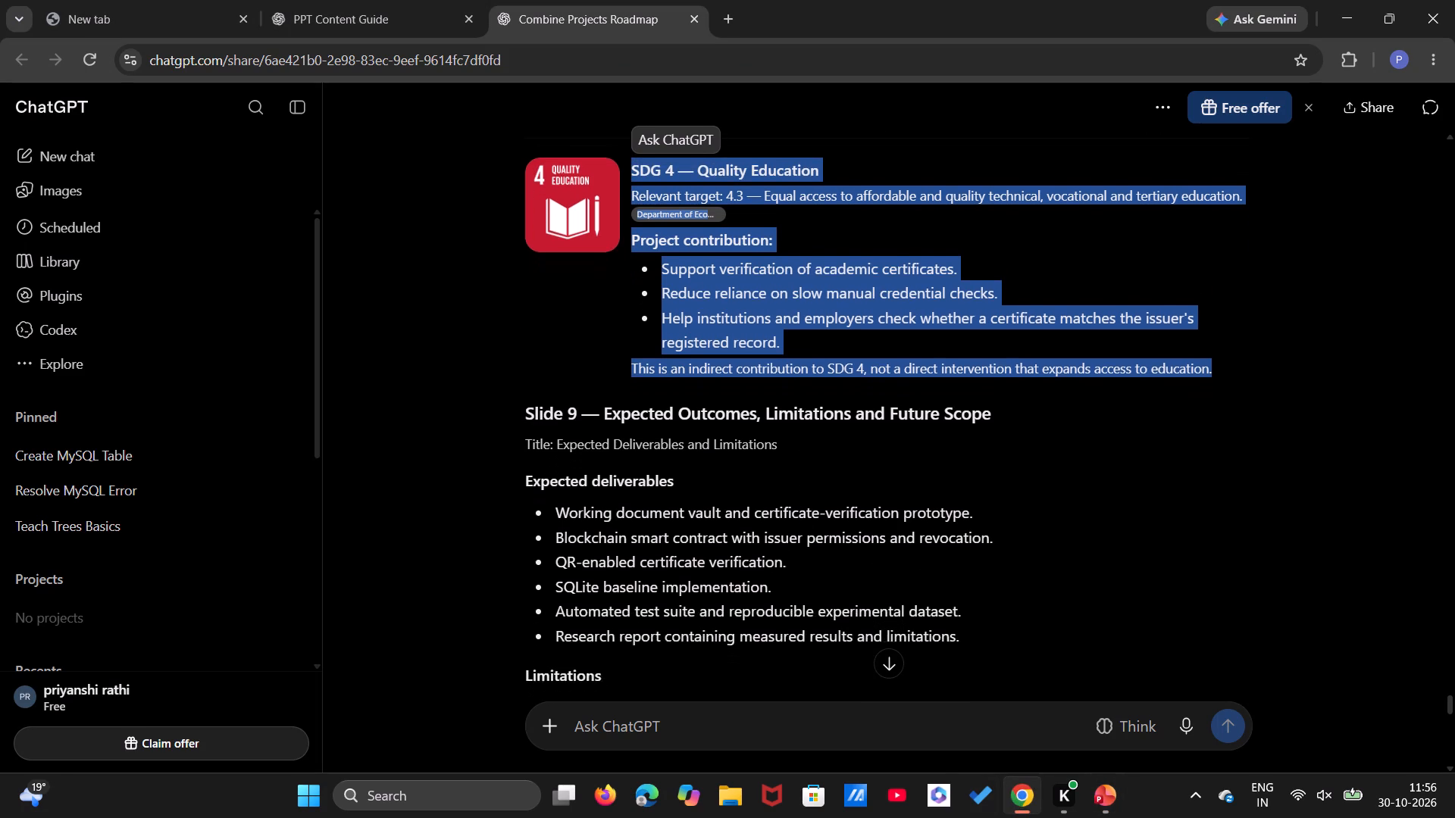
pyautogui.scroll(-2, 800, 526)
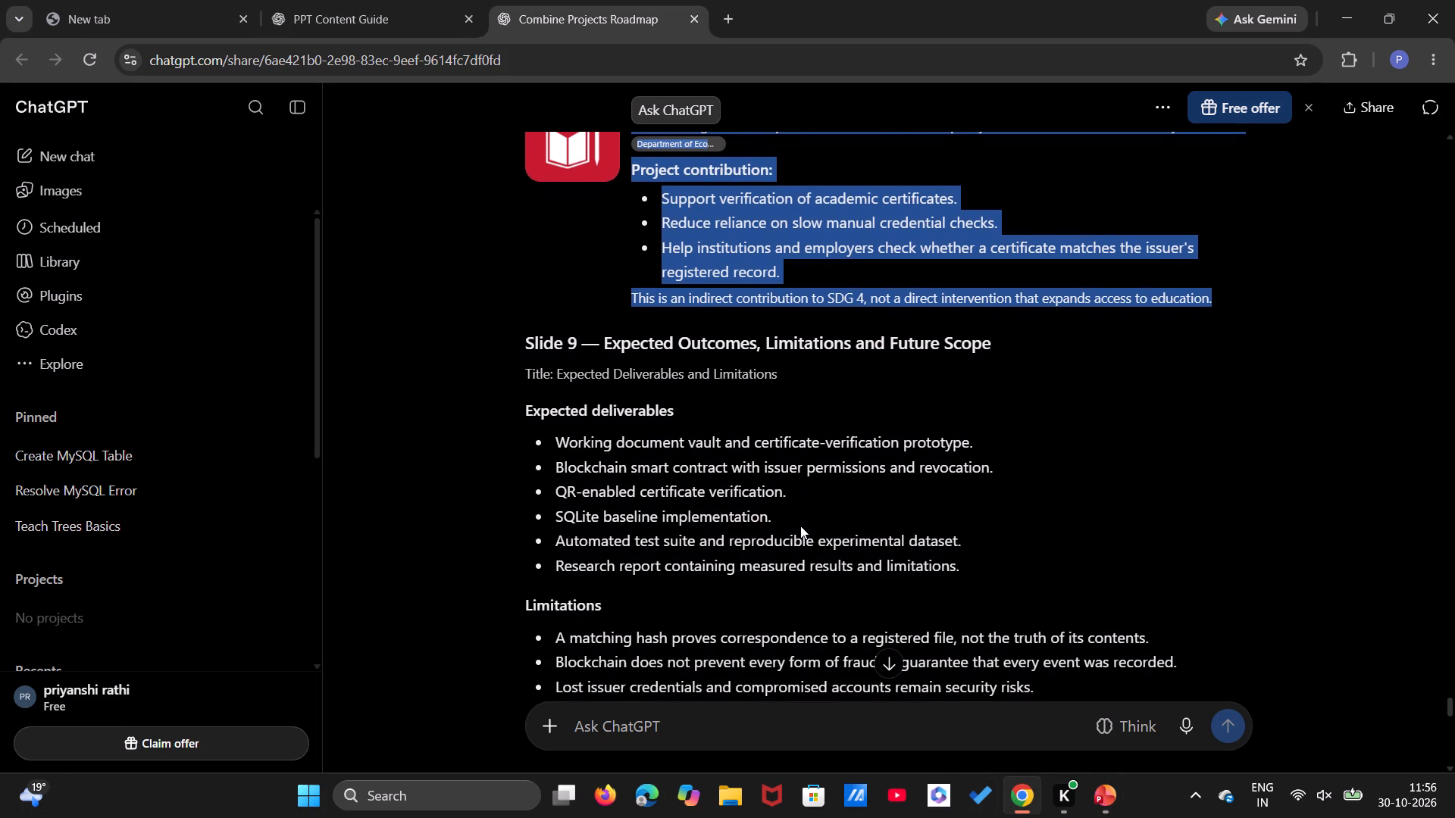
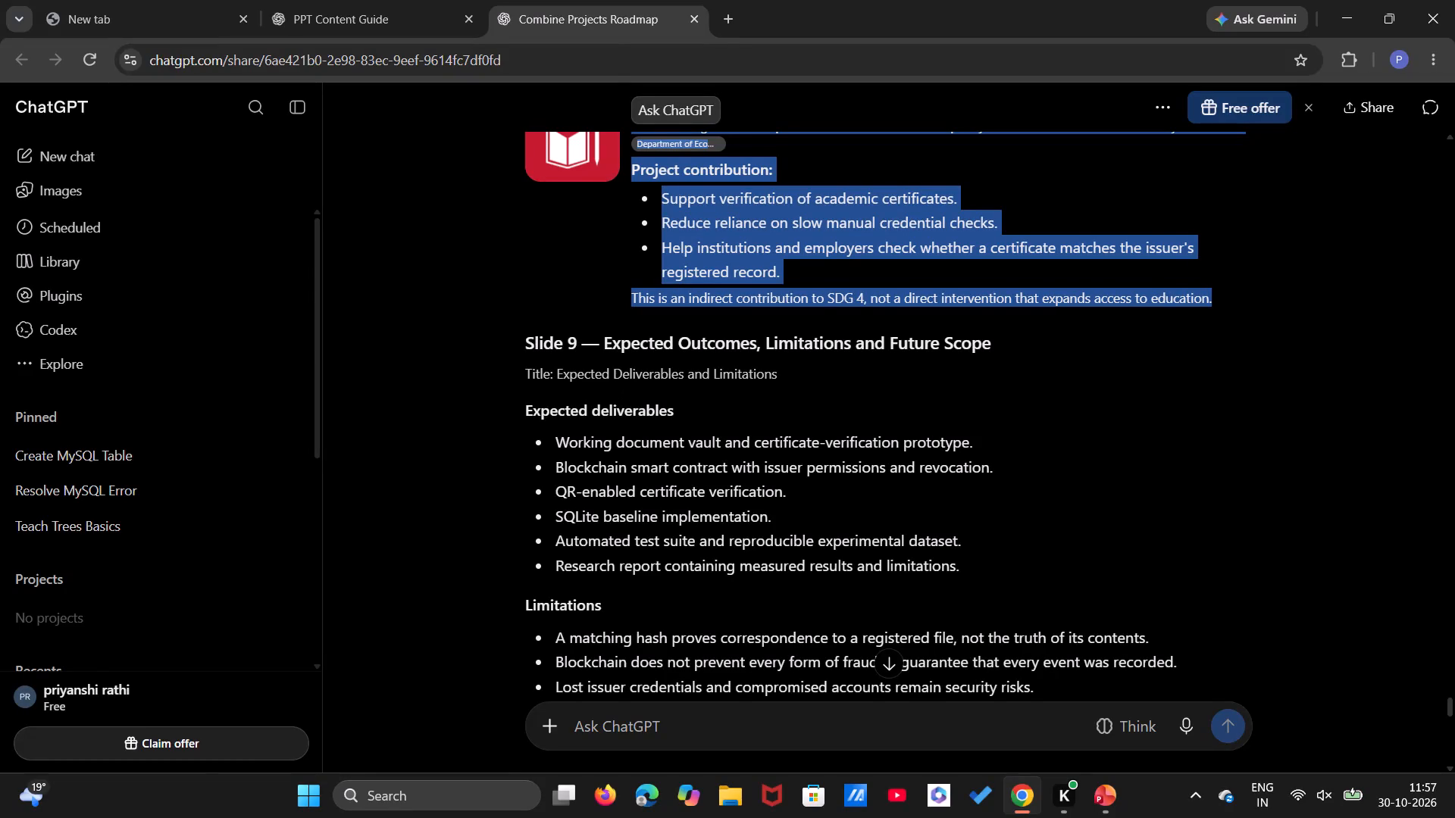
# Copy the title "Expected Deliverables and Limitations" from the ChatGPT conversation into slide 14's title placeholder in PowerPoint.
pyautogui.moveTo(558, 370); pyautogui.dragTo(780, 372)
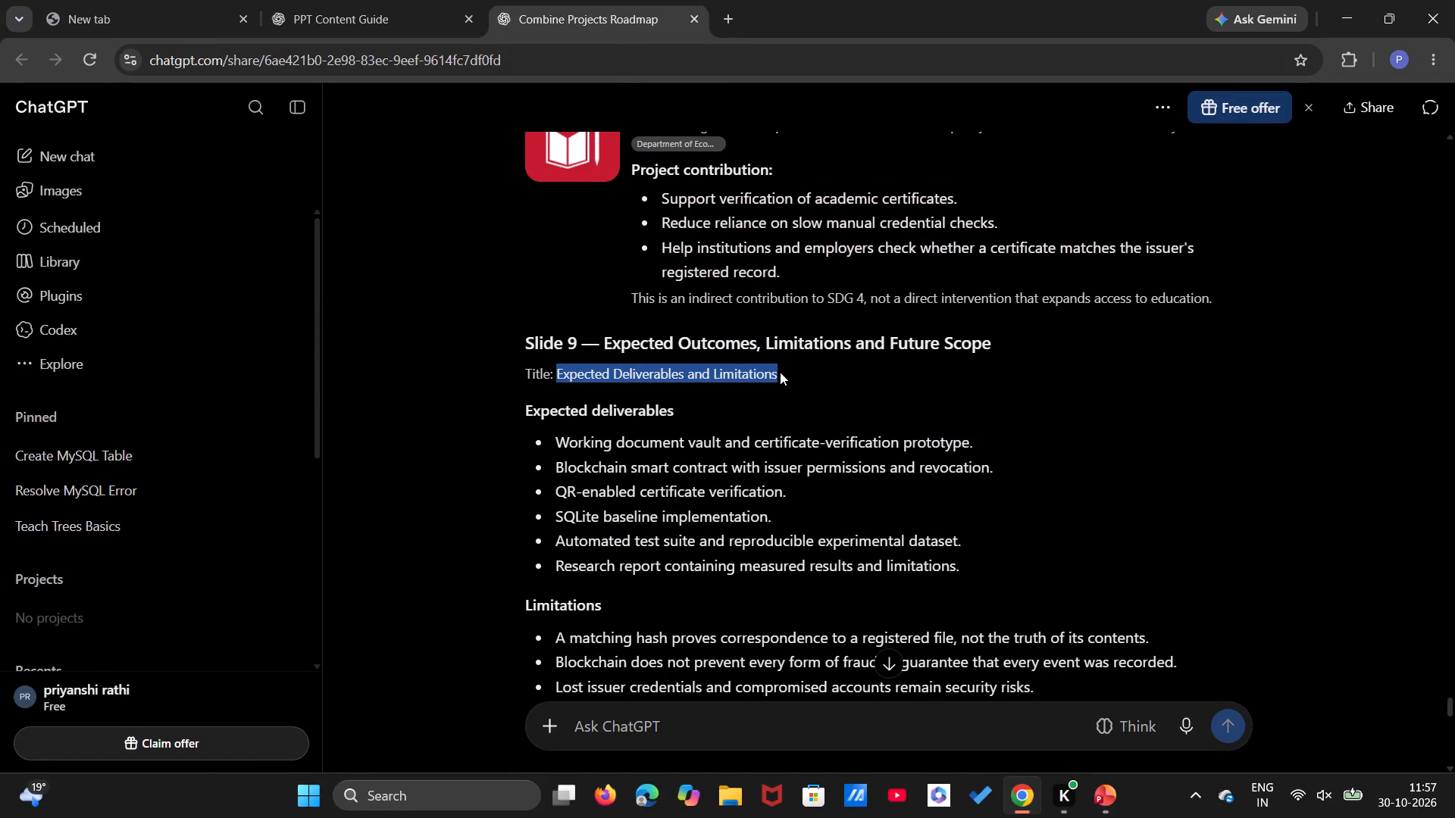
pyautogui.hotkey('ctrl', 'c')
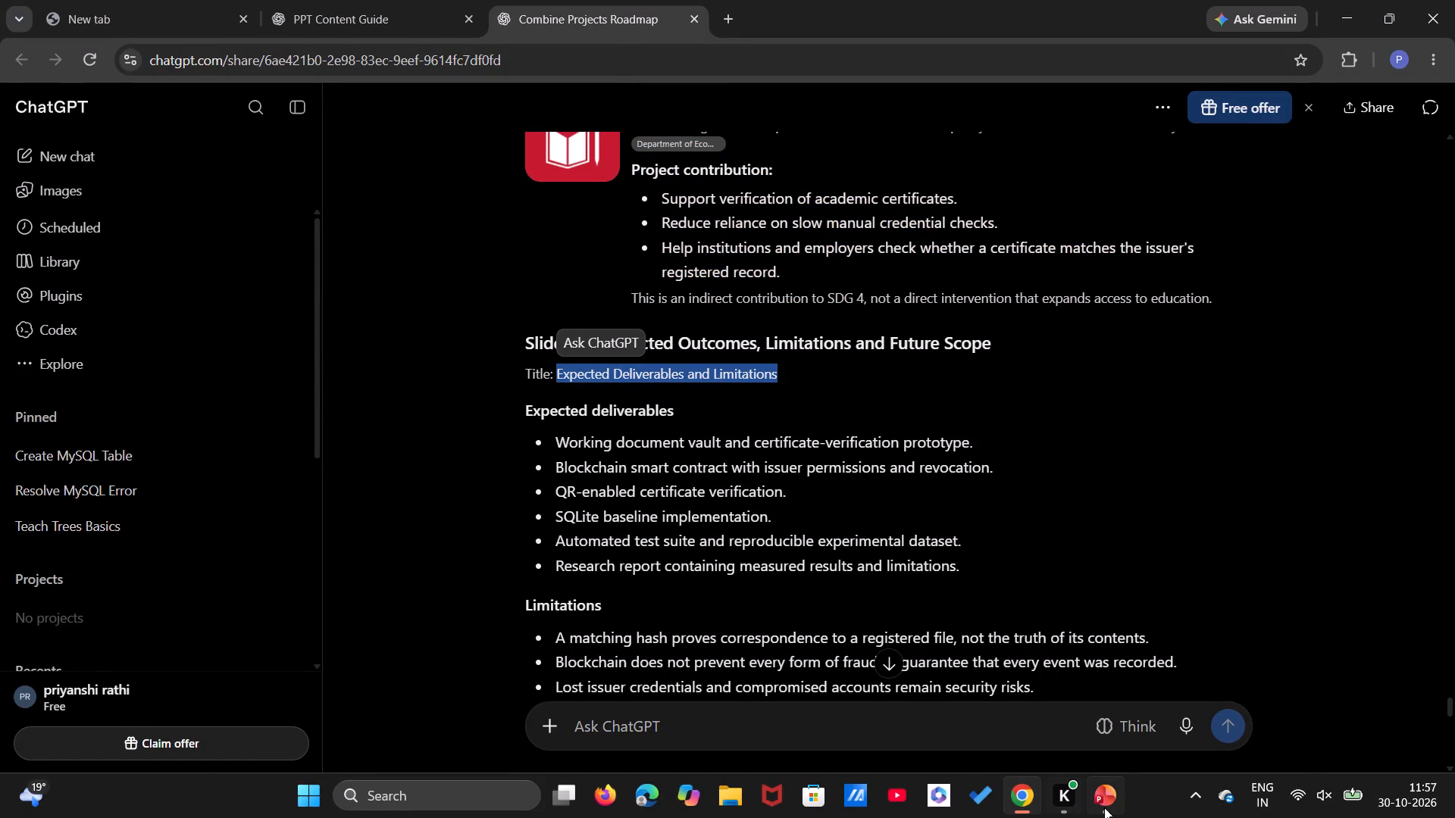
pyautogui.click(1104, 807)
pyautogui.click(766, 336)
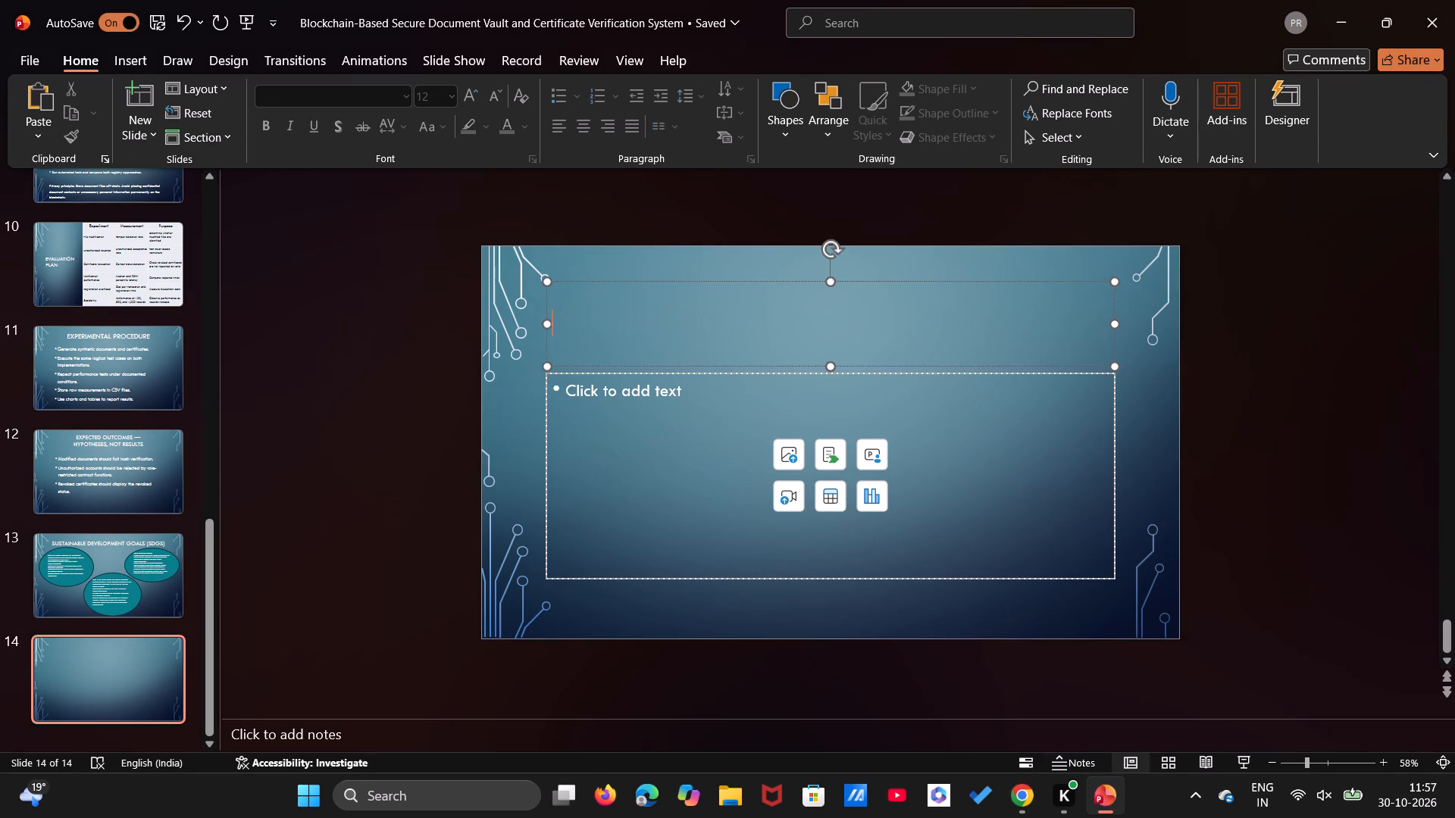
pyautogui.hotkey('ctrl', 'v')
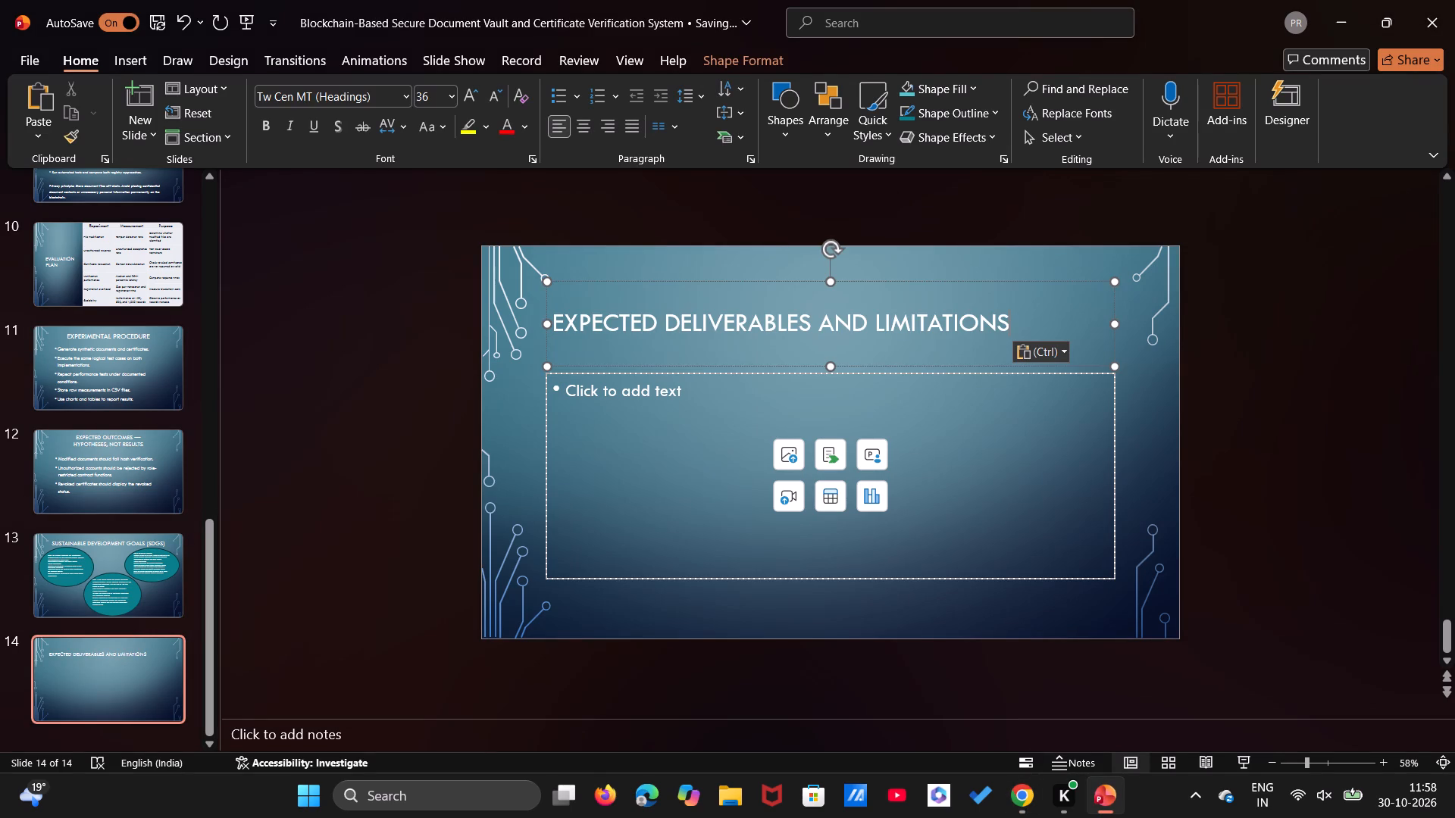
# Set slide 14's title text to 40 pt and centre it.
pyautogui.moveTo(1038, 327); pyautogui.dragTo(593, 328)
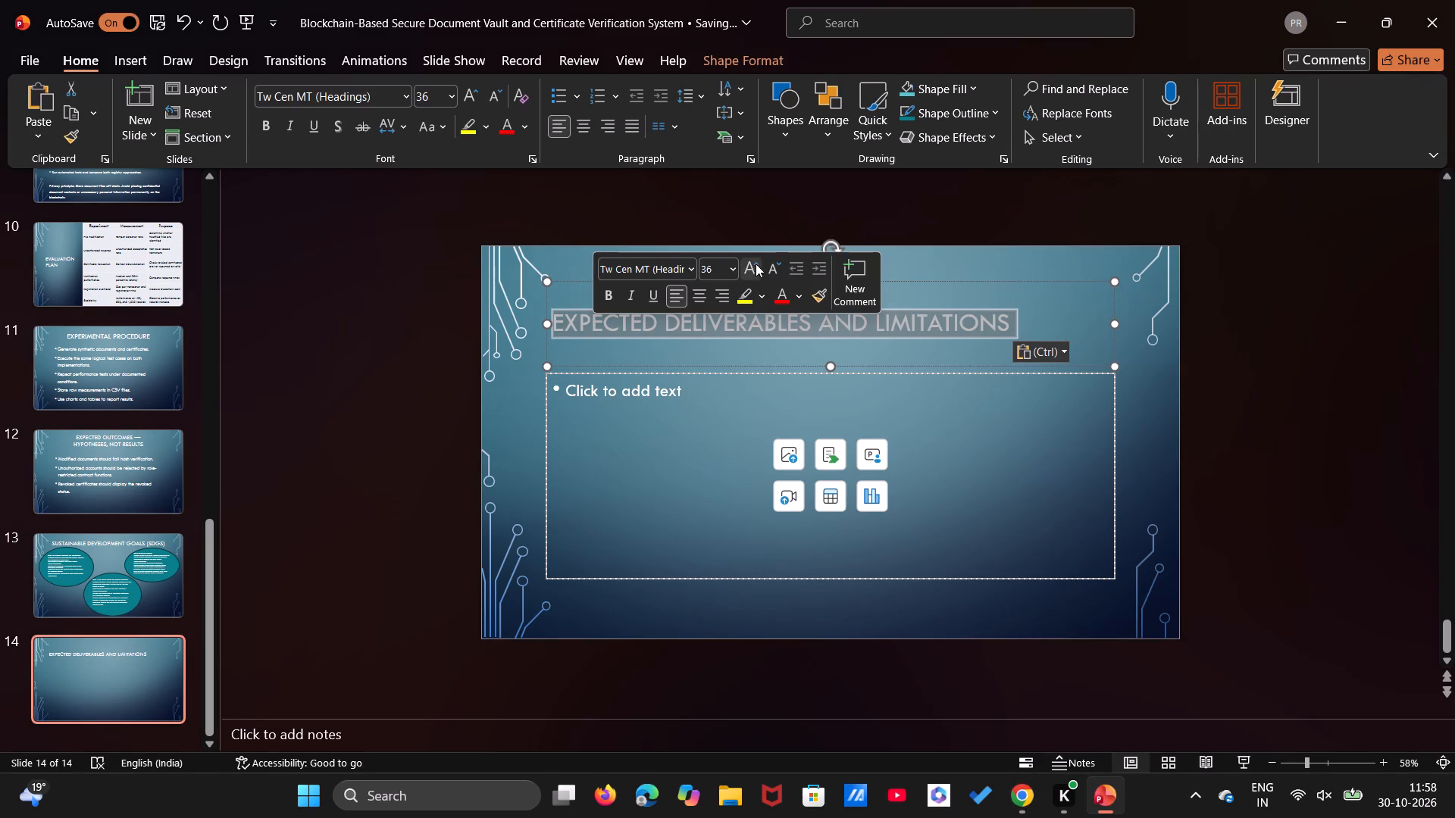
pyautogui.click(730, 273)
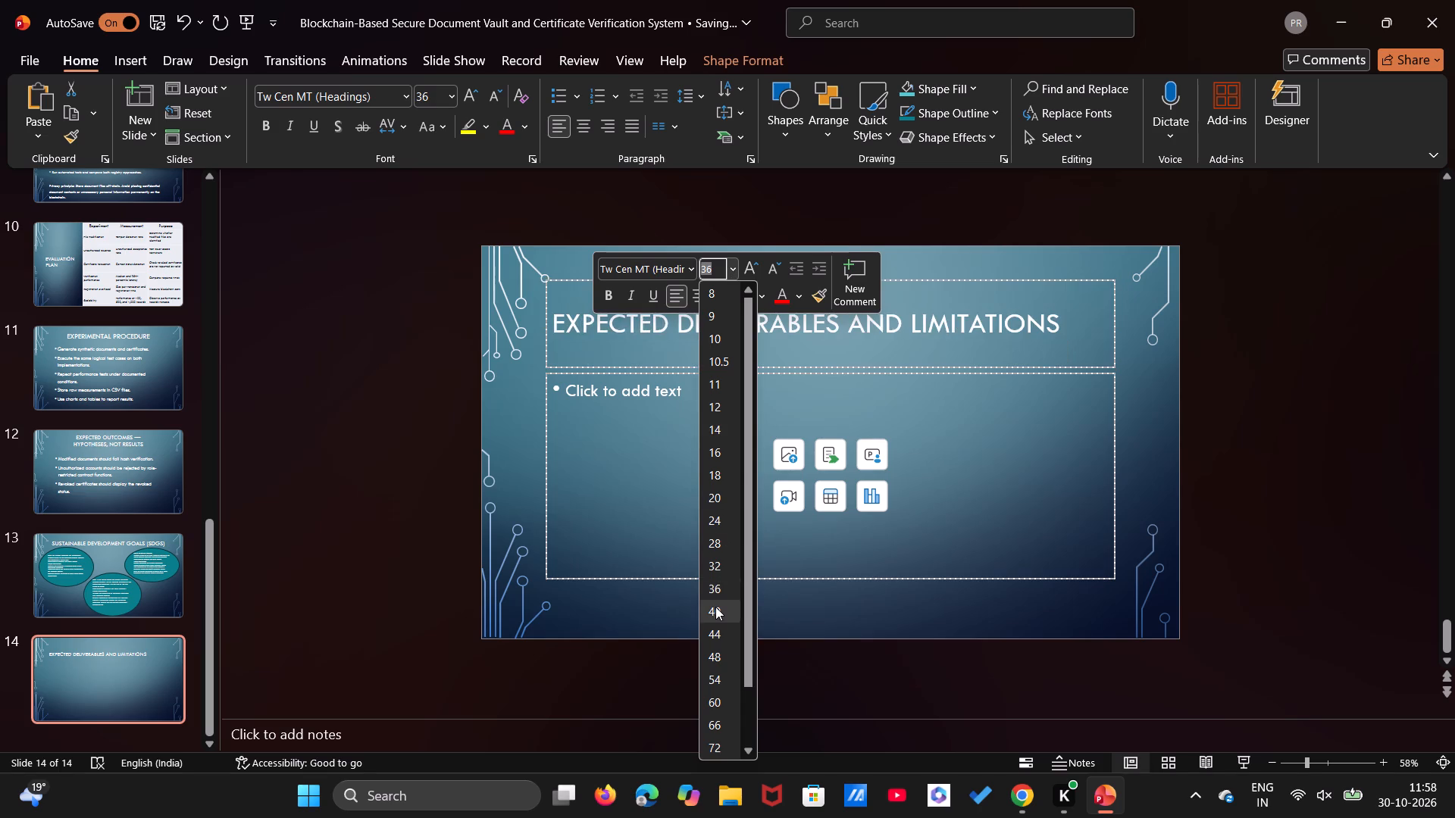
pyautogui.click(715, 607)
pyautogui.click(690, 298)
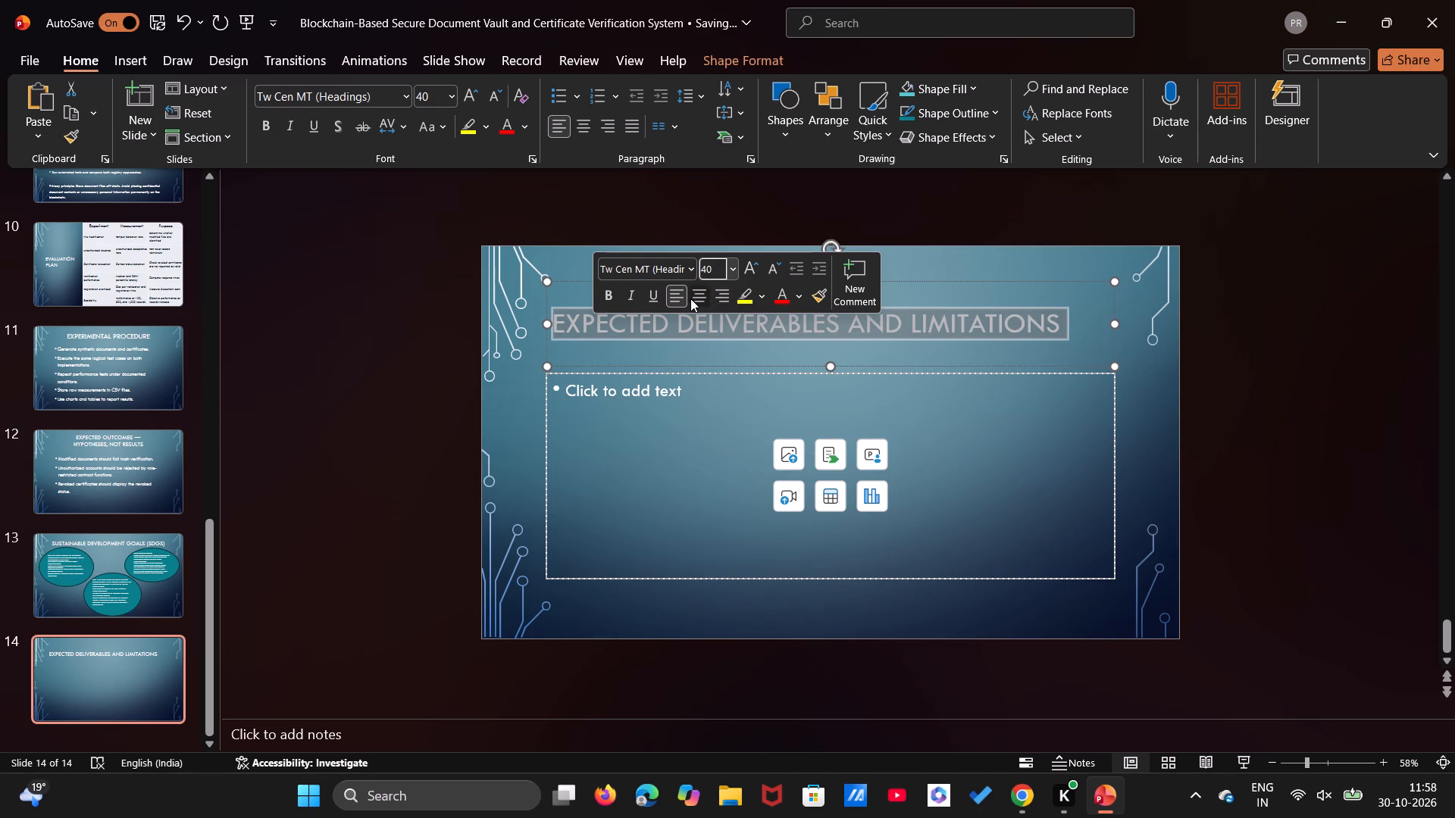
# Resize the title box so it starts at the slide's top edge and ends well above the content placeholder.
pyautogui.moveTo(831, 280); pyautogui.dragTo(829, 242)
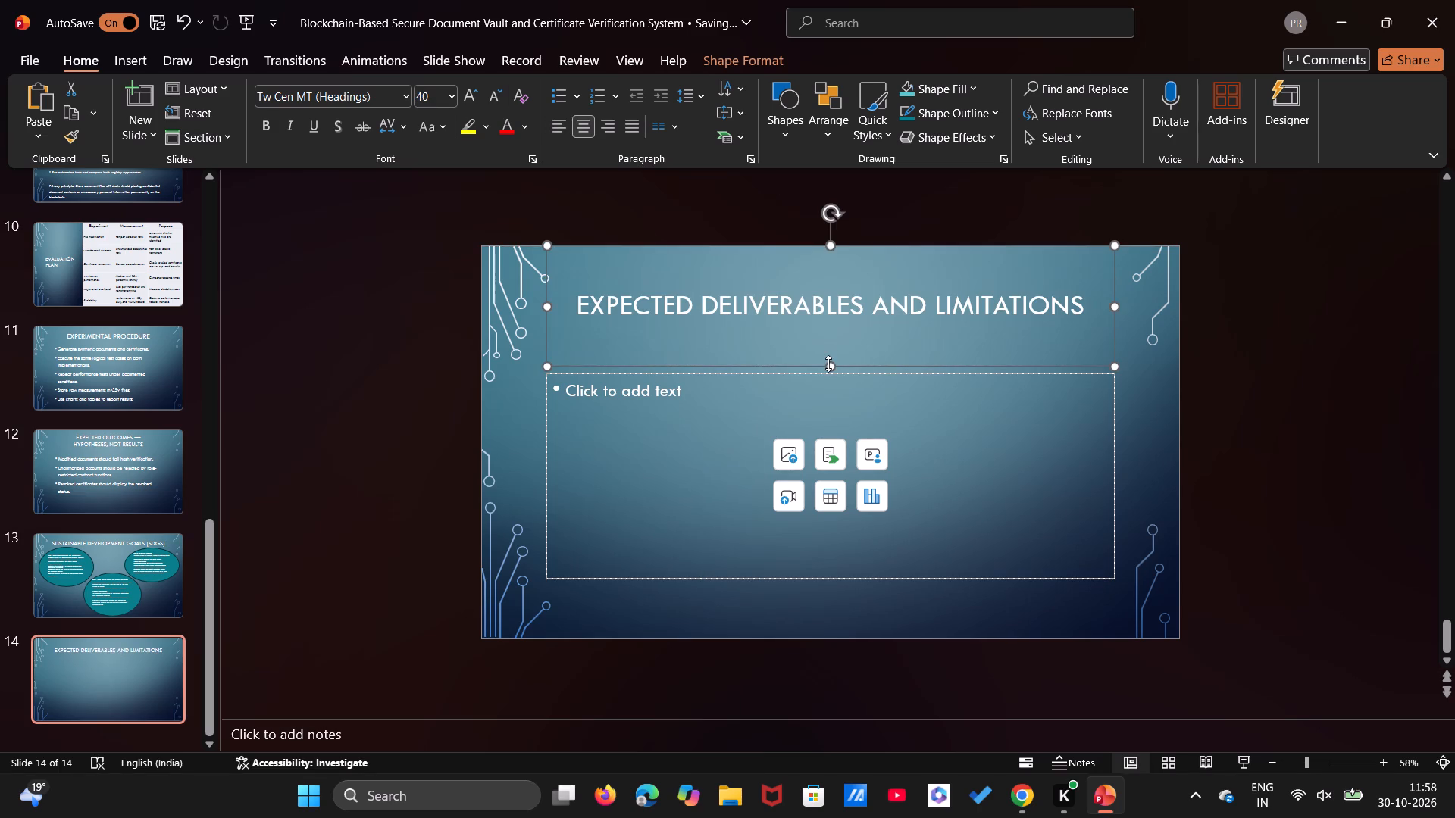
pyautogui.moveTo(828, 364); pyautogui.dragTo(831, 323)
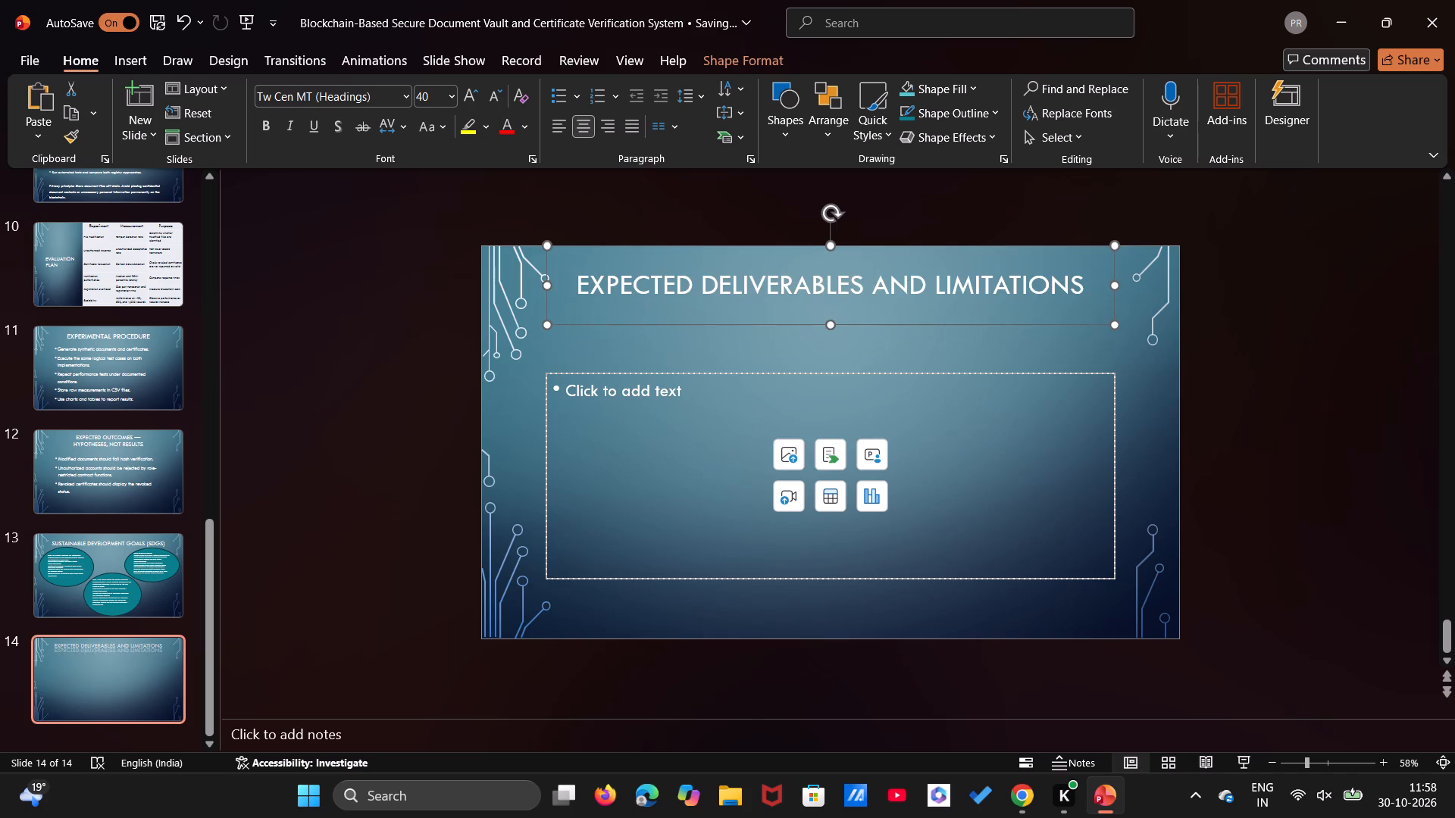
pyautogui.click(1008, 801)
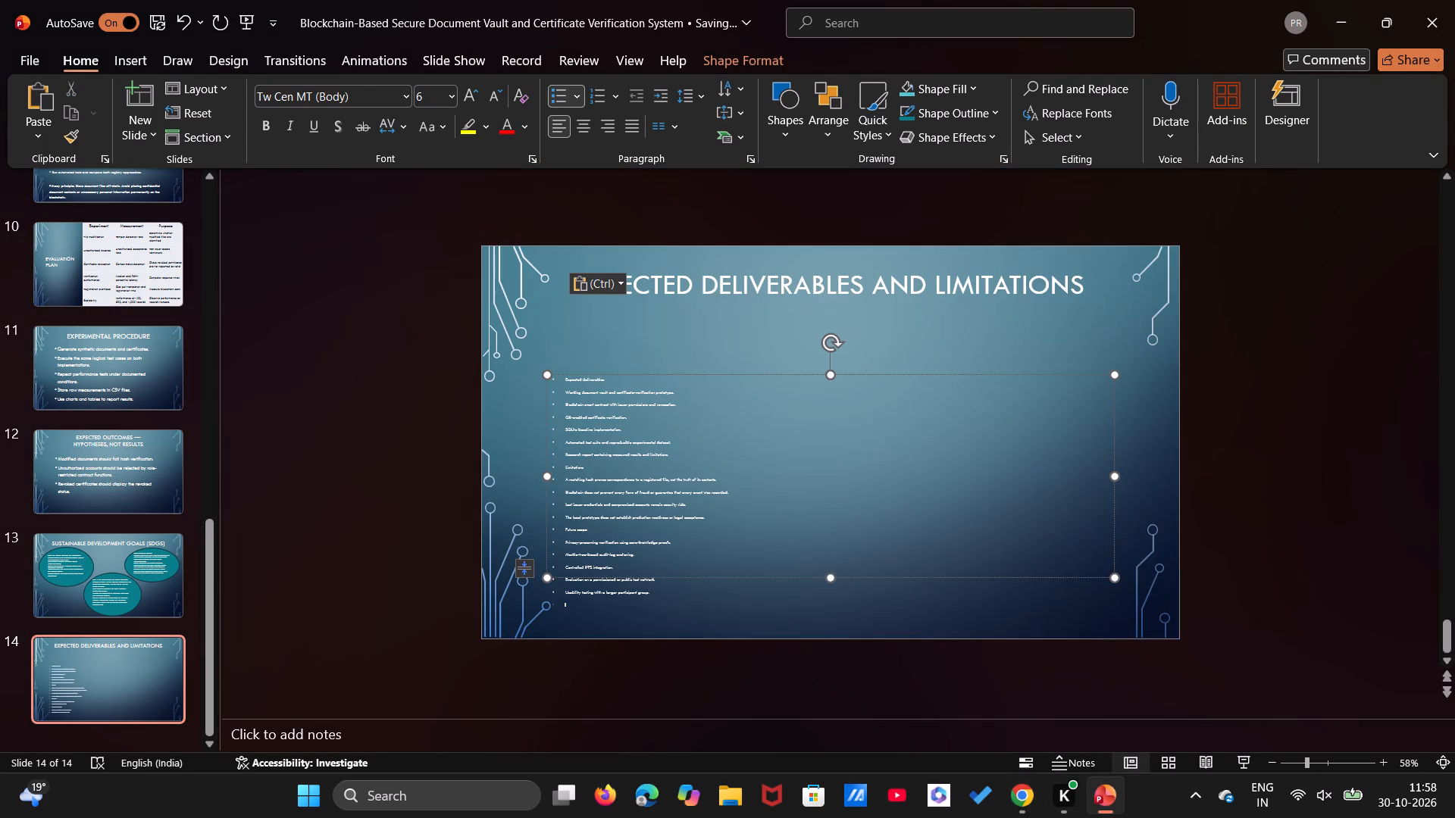
# Extend the content box upward to just beneath the title text and downward to the slide's bottom edge.
pyautogui.moveTo(831, 374); pyautogui.dragTo(830, 357)
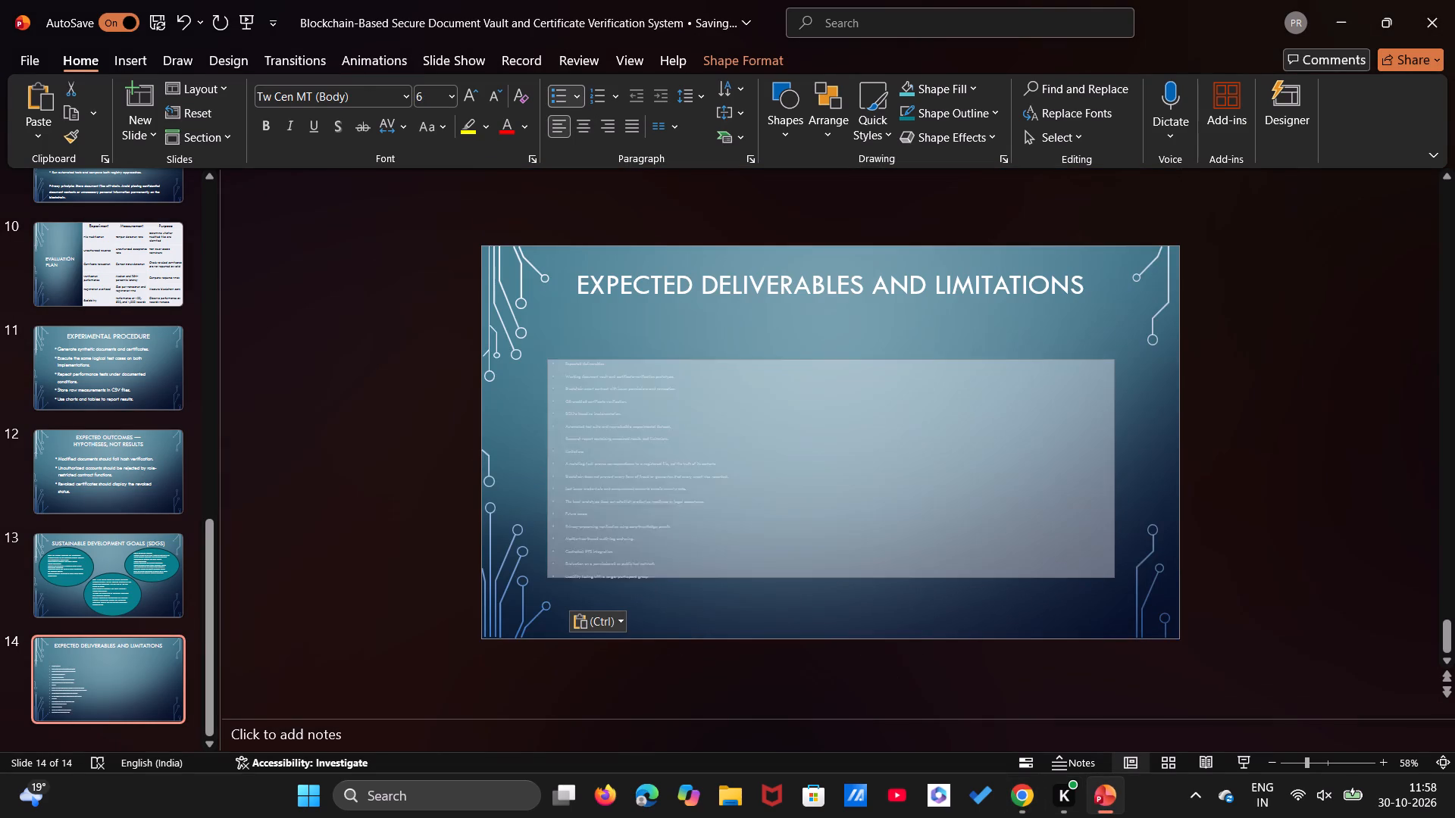
pyautogui.moveTo(830, 357); pyautogui.dragTo(835, 311)
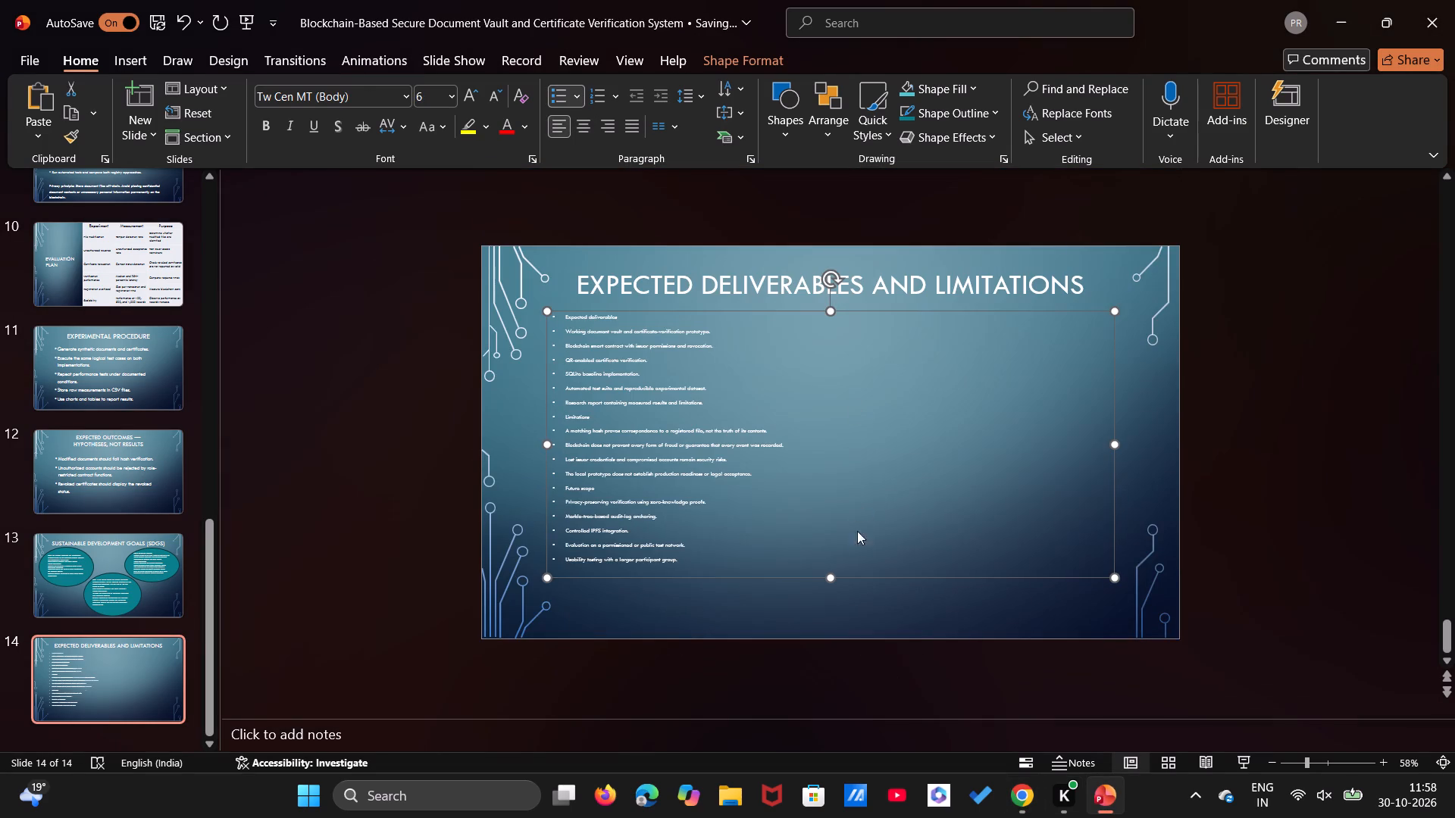
pyautogui.click(834, 582)
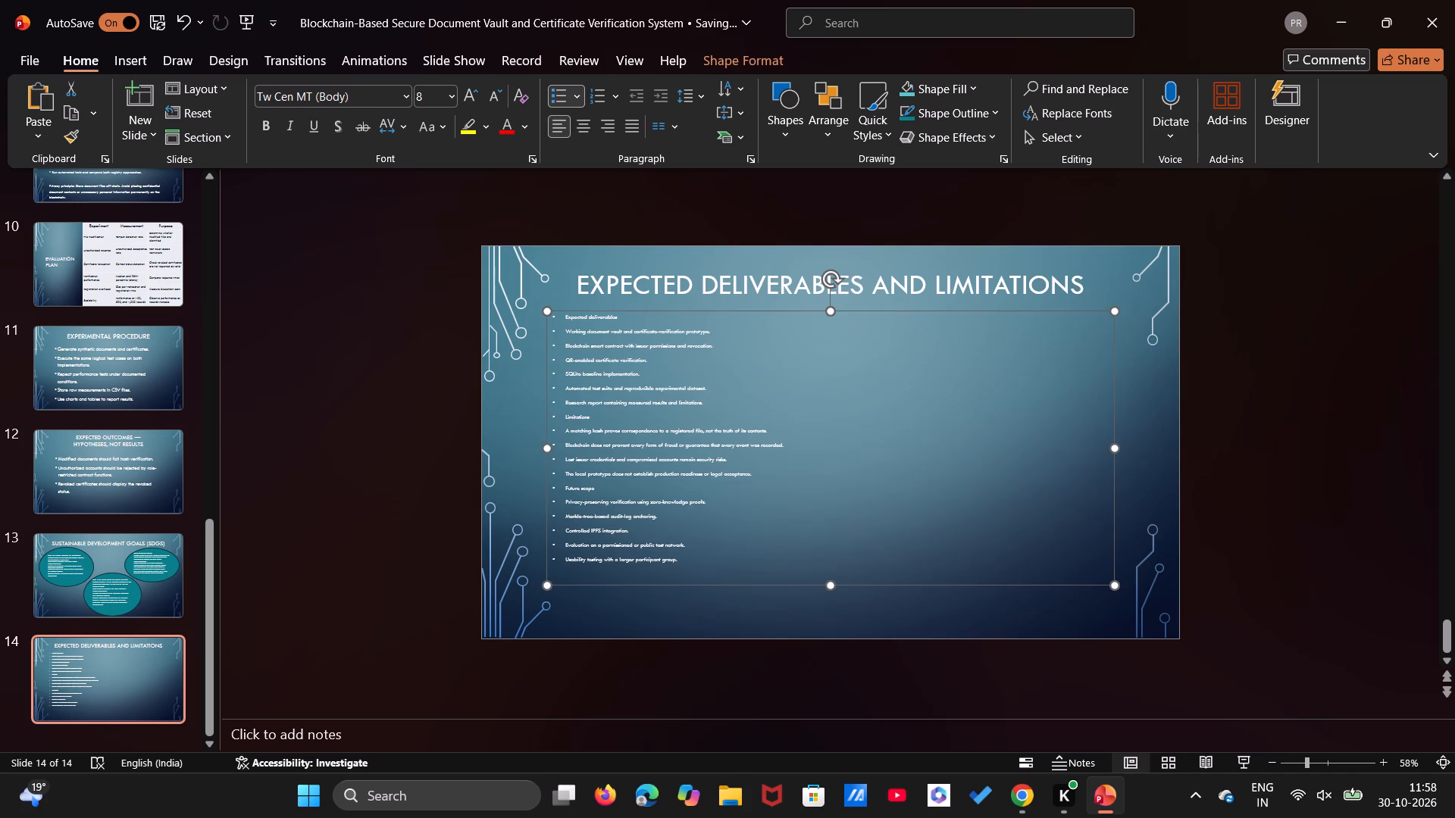
pyautogui.moveTo(826, 584); pyautogui.dragTo(843, 634)
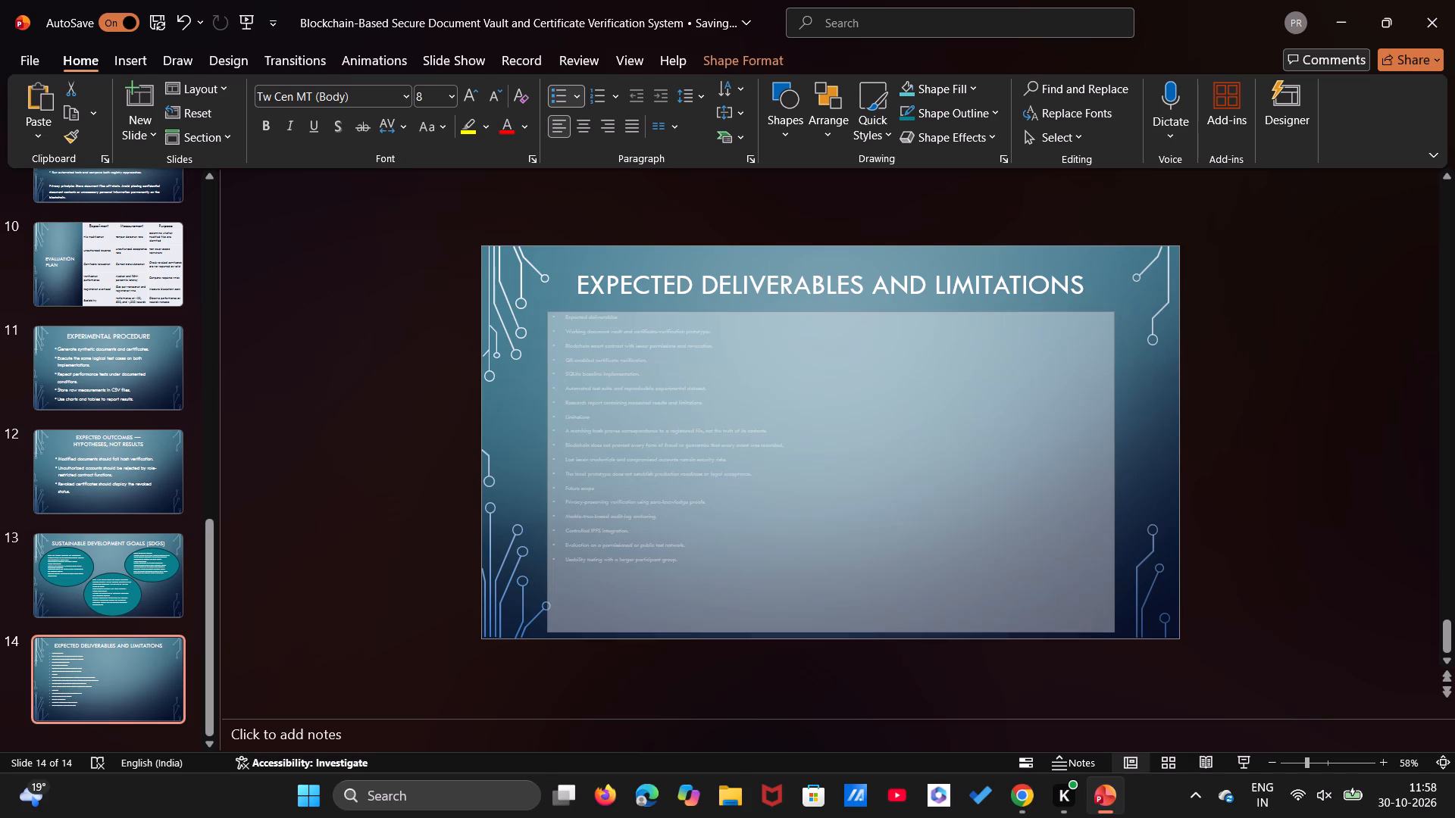
pyautogui.moveTo(843, 634); pyautogui.dragTo(844, 635)
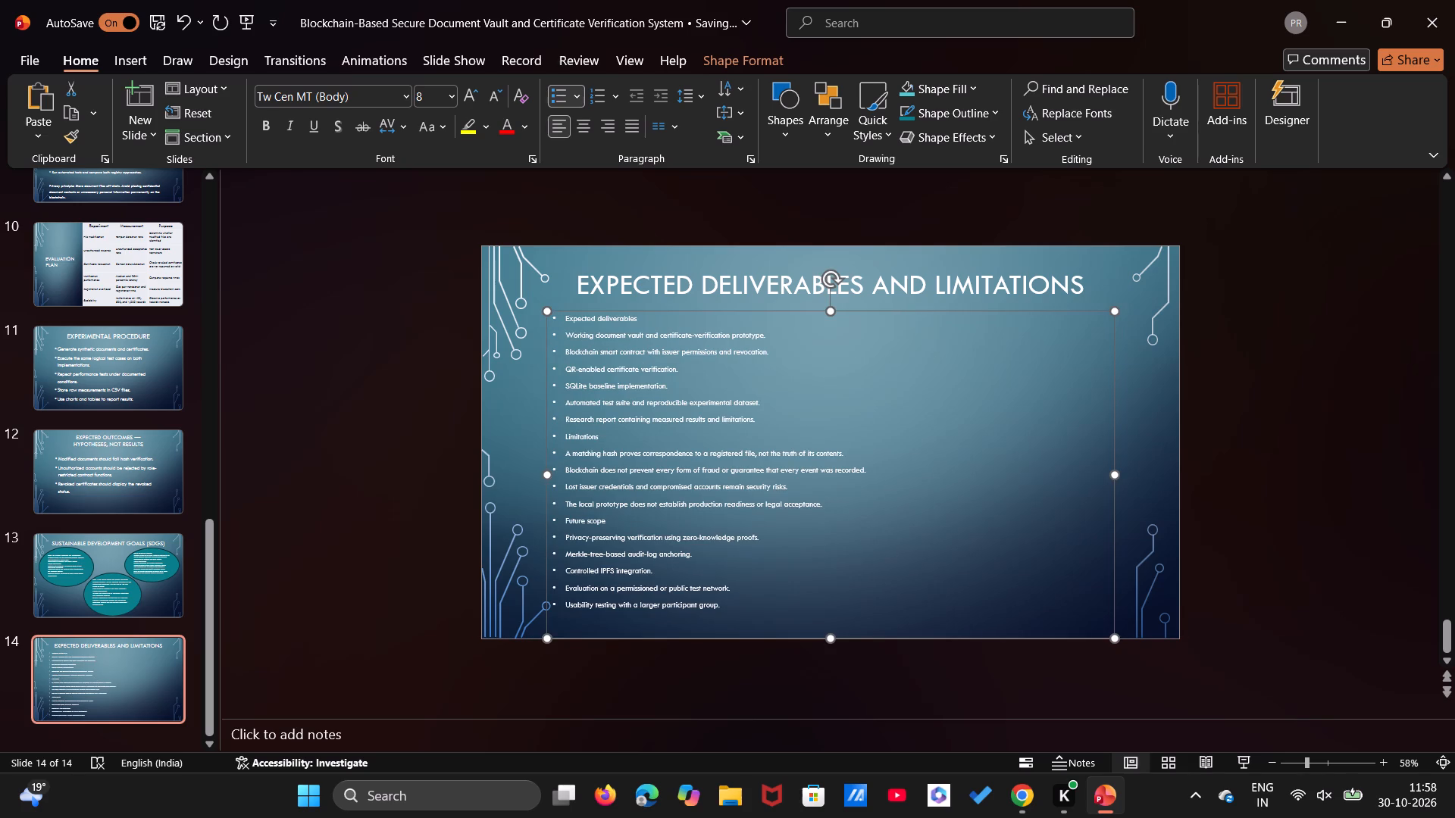
# Format the "Expected deliverables" line as a centred 20 pt heading without a bullet.
pyautogui.moveTo(564, 315); pyautogui.dragTo(625, 317)
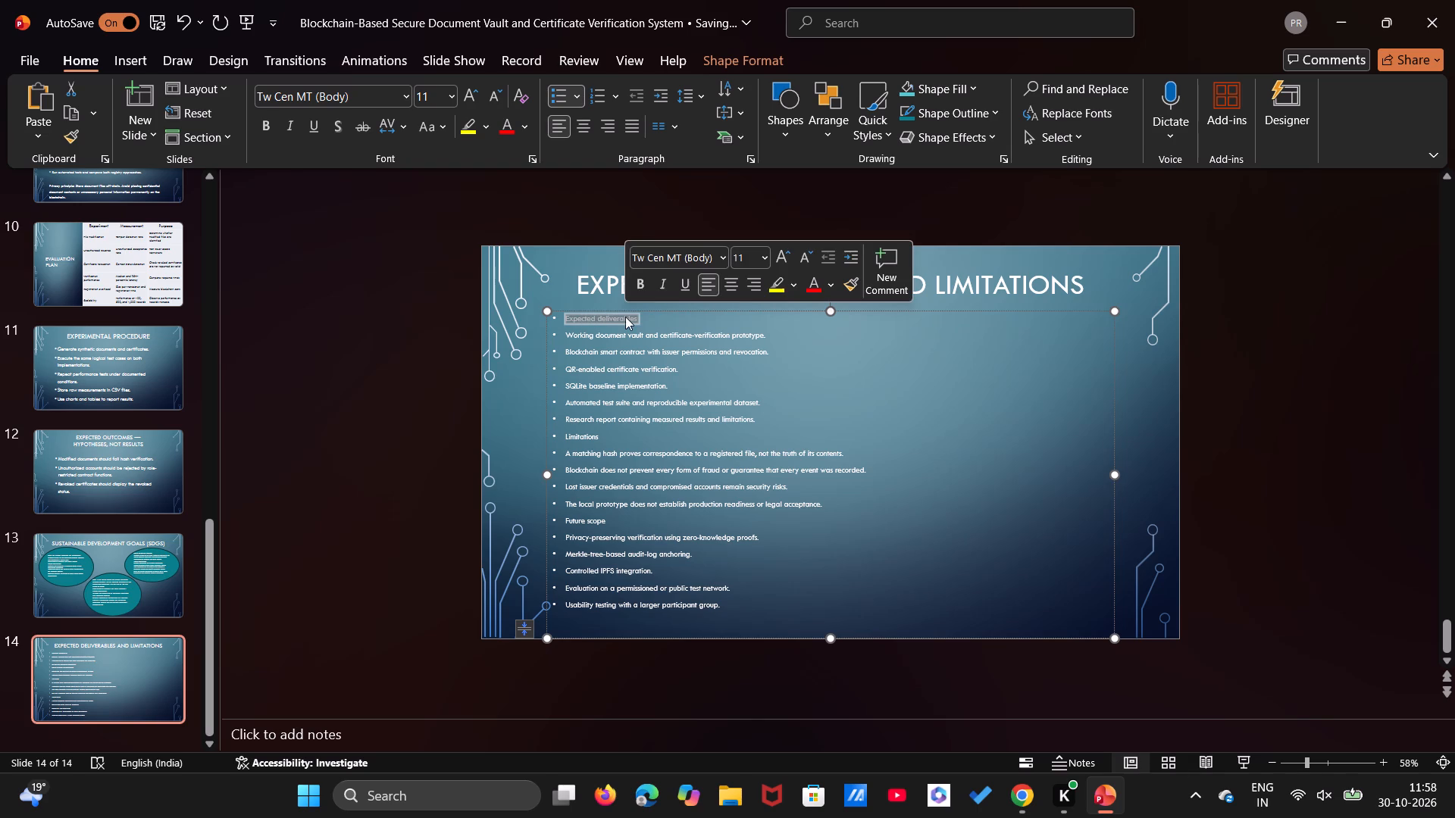
pyautogui.click(729, 279)
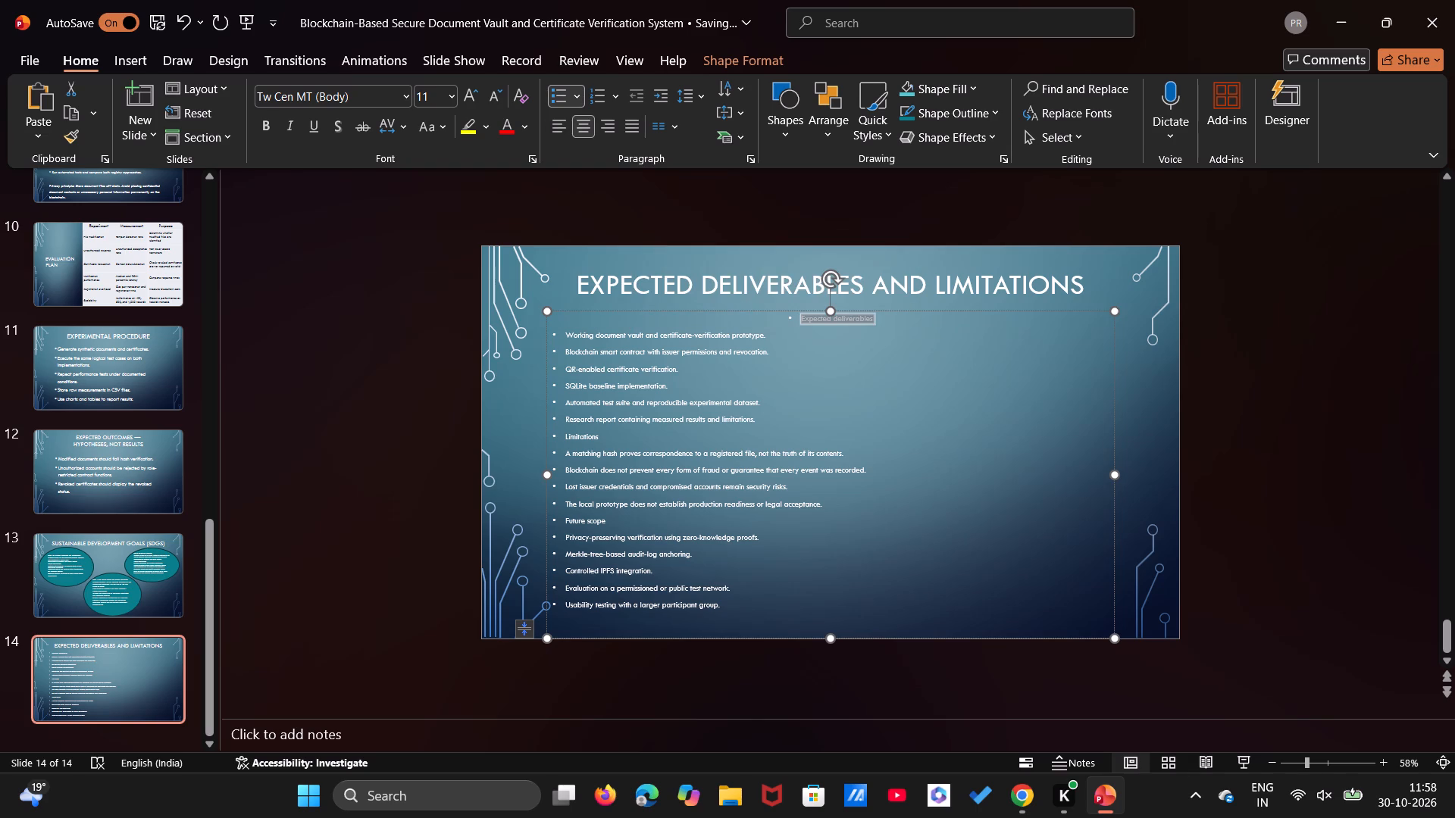
pyautogui.click(454, 94)
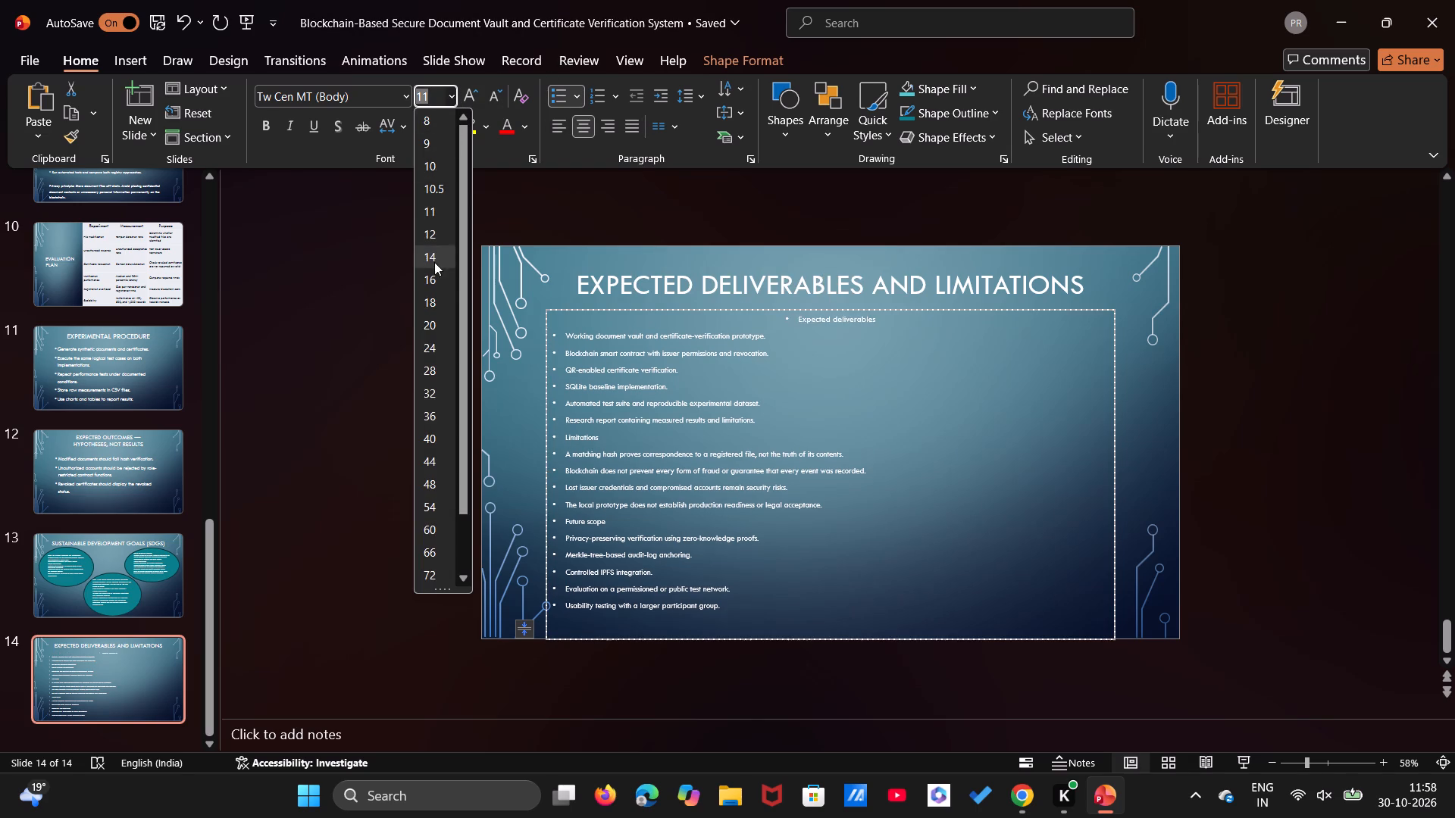
pyautogui.click(446, 320)
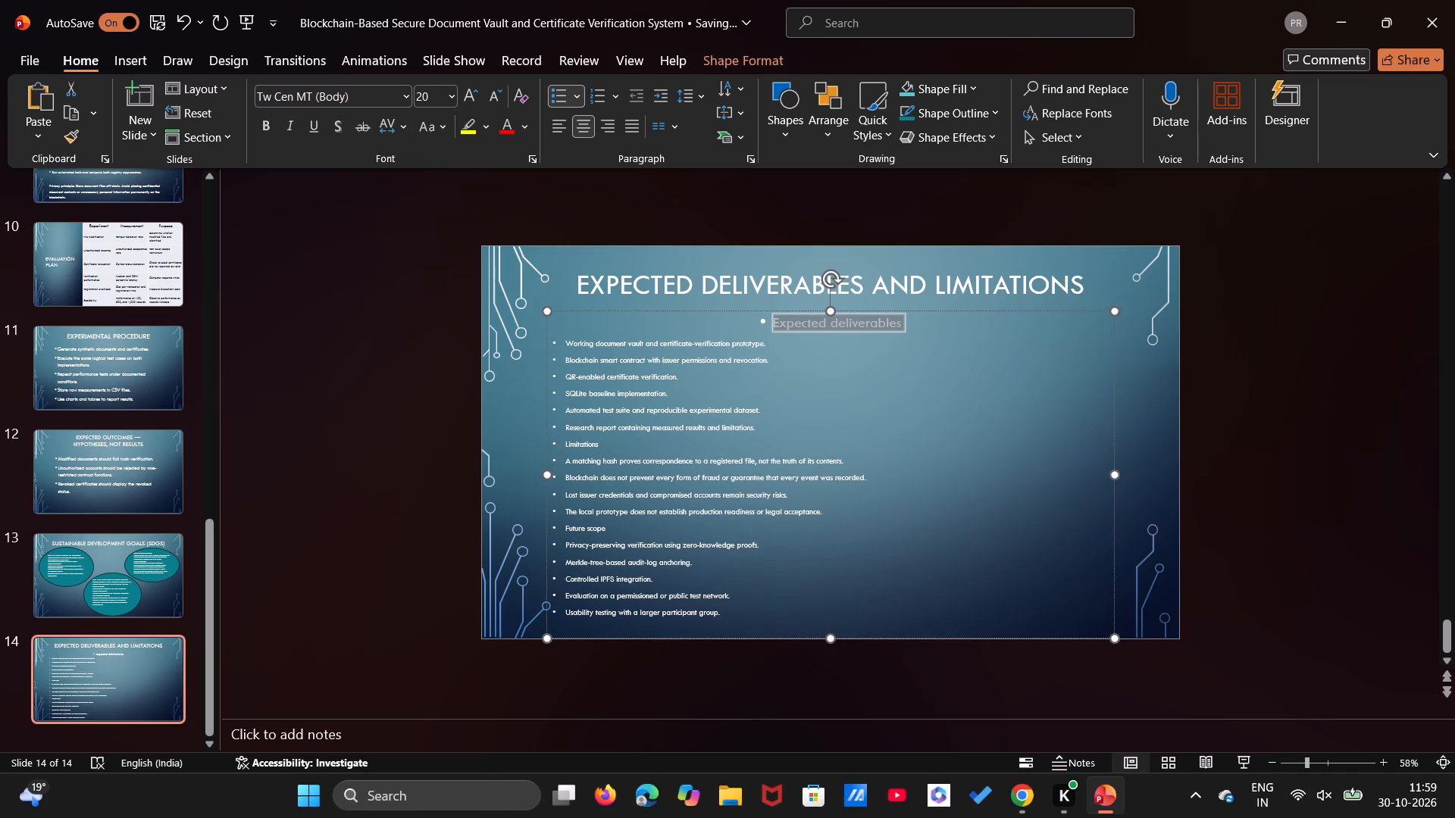
pyautogui.click(770, 322)
pyautogui.press('BackSpace')
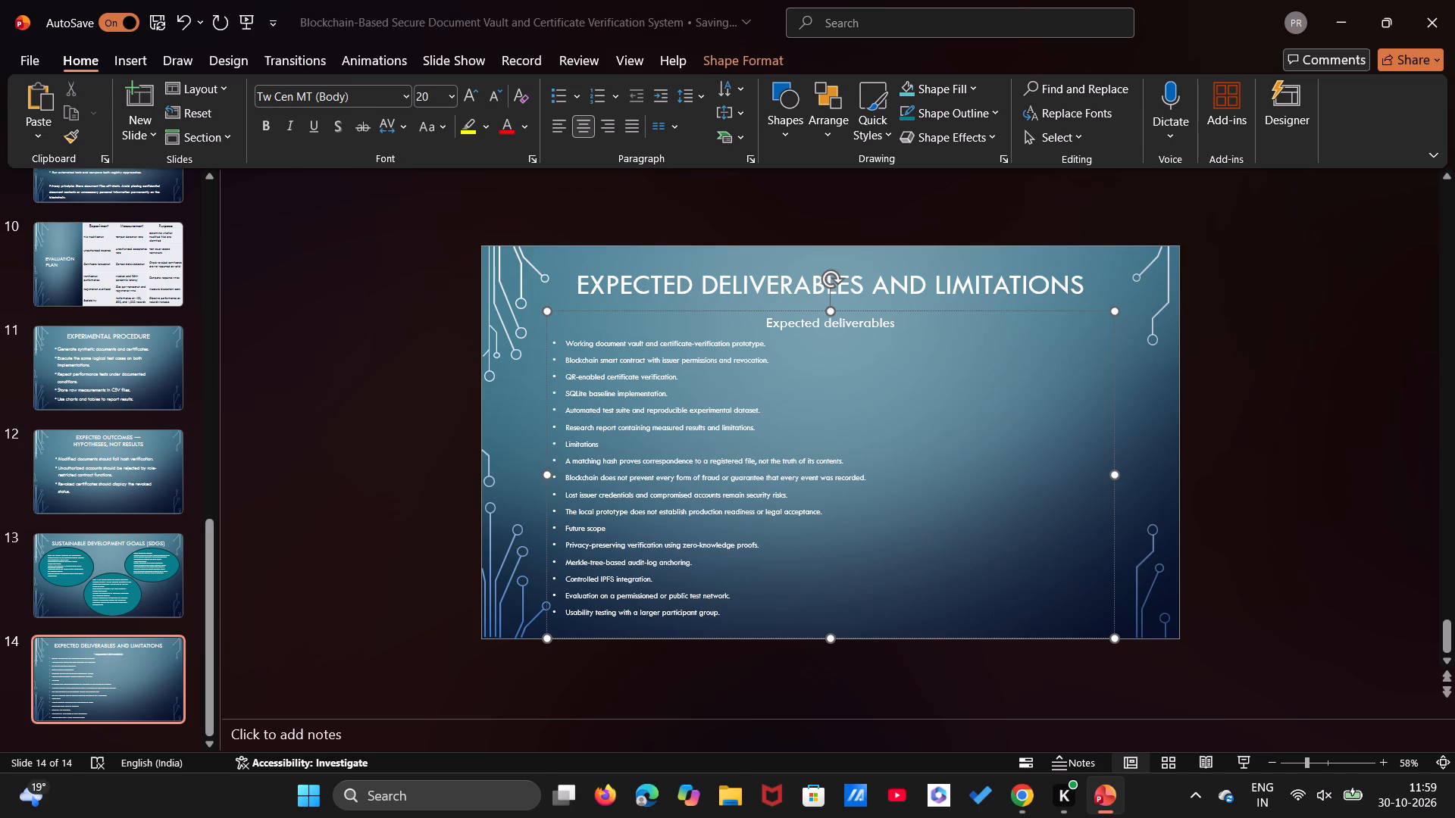
# Format the "Limitations" line as a centred 20 pt heading without a bullet.
pyautogui.click(565, 442)
pyautogui.press('BackSpace')
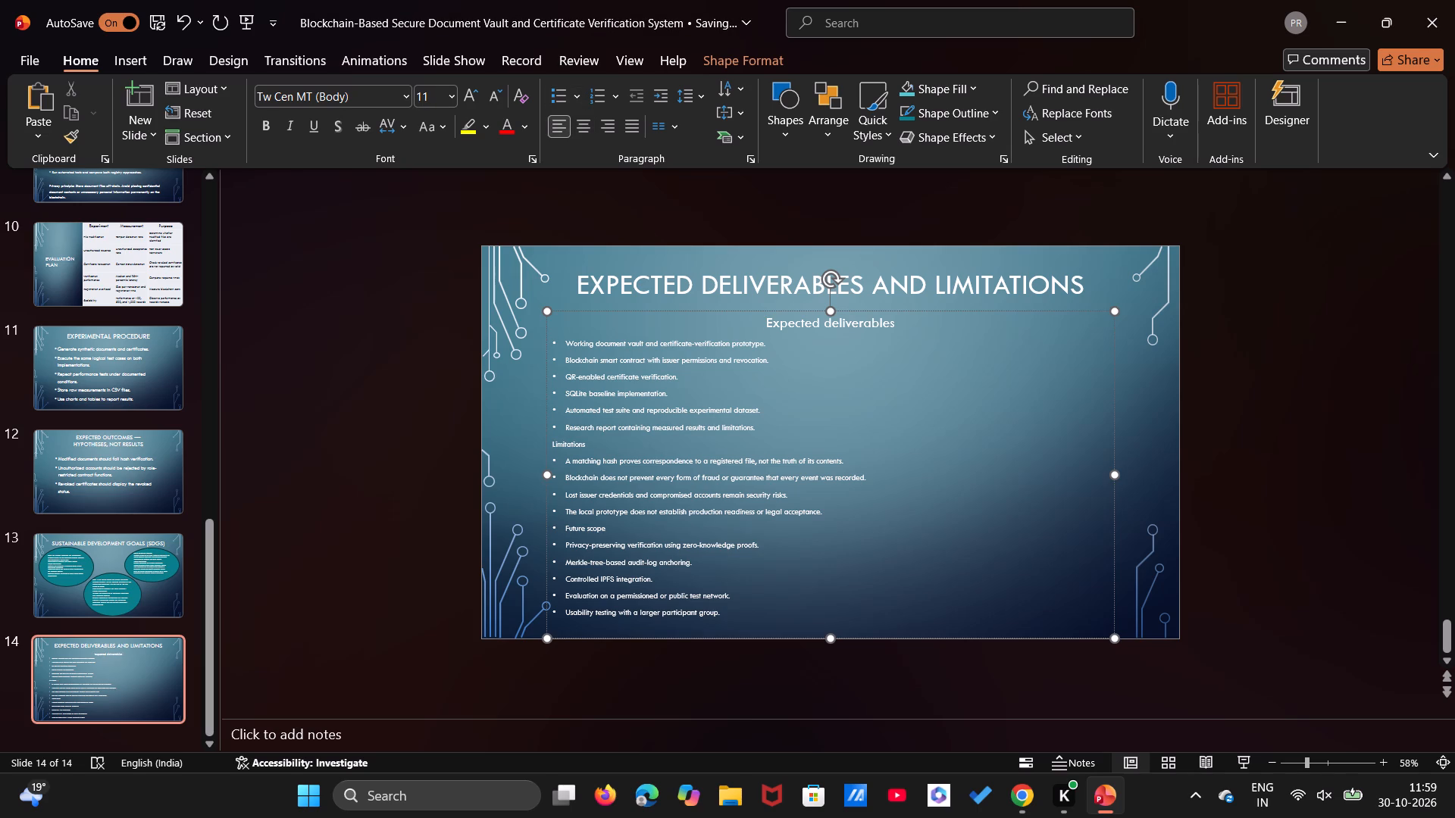
pyautogui.moveTo(551, 442); pyautogui.dragTo(565, 442)
pyautogui.moveTo(565, 442); pyautogui.dragTo(596, 439)
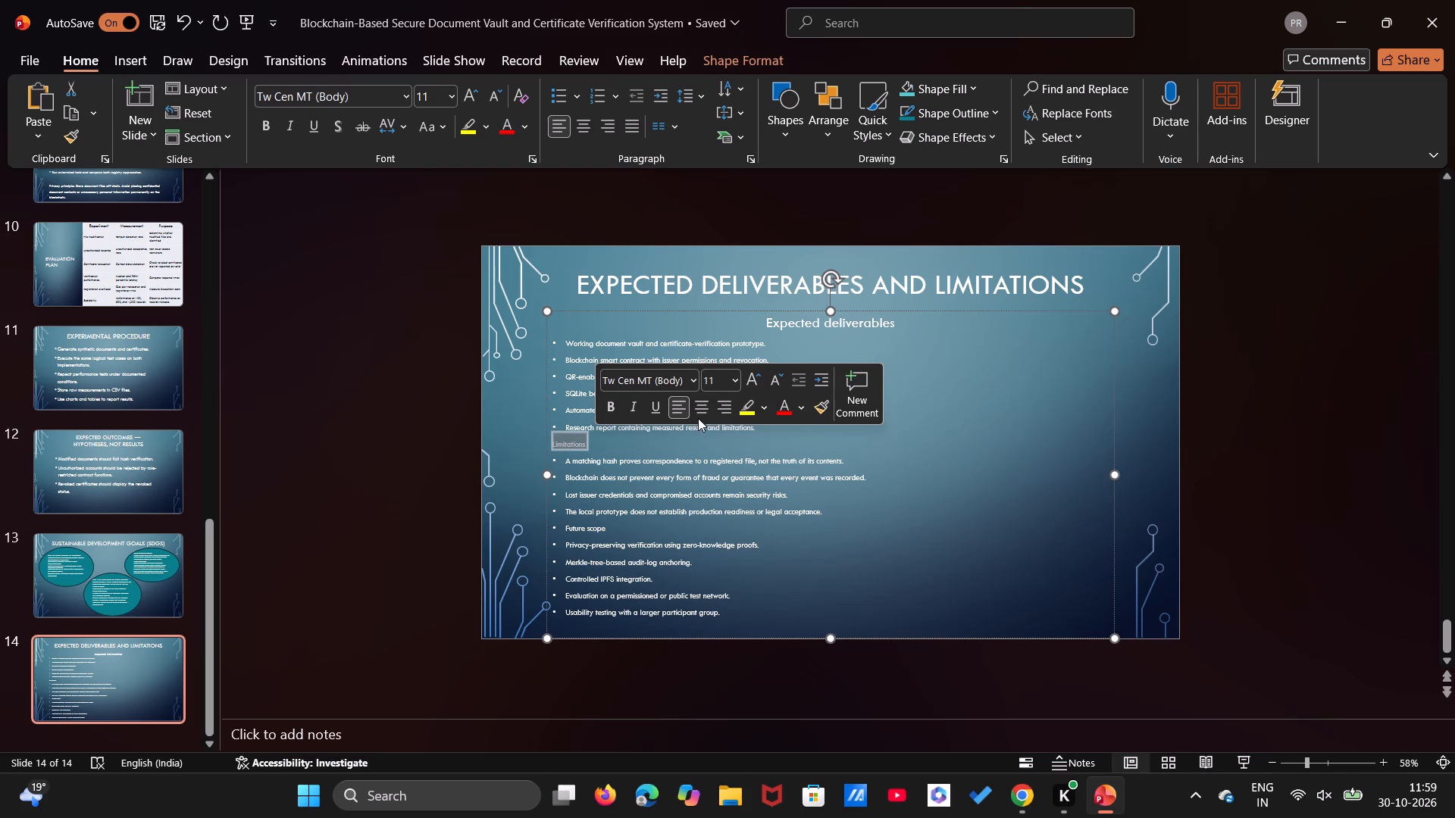
pyautogui.click(701, 414)
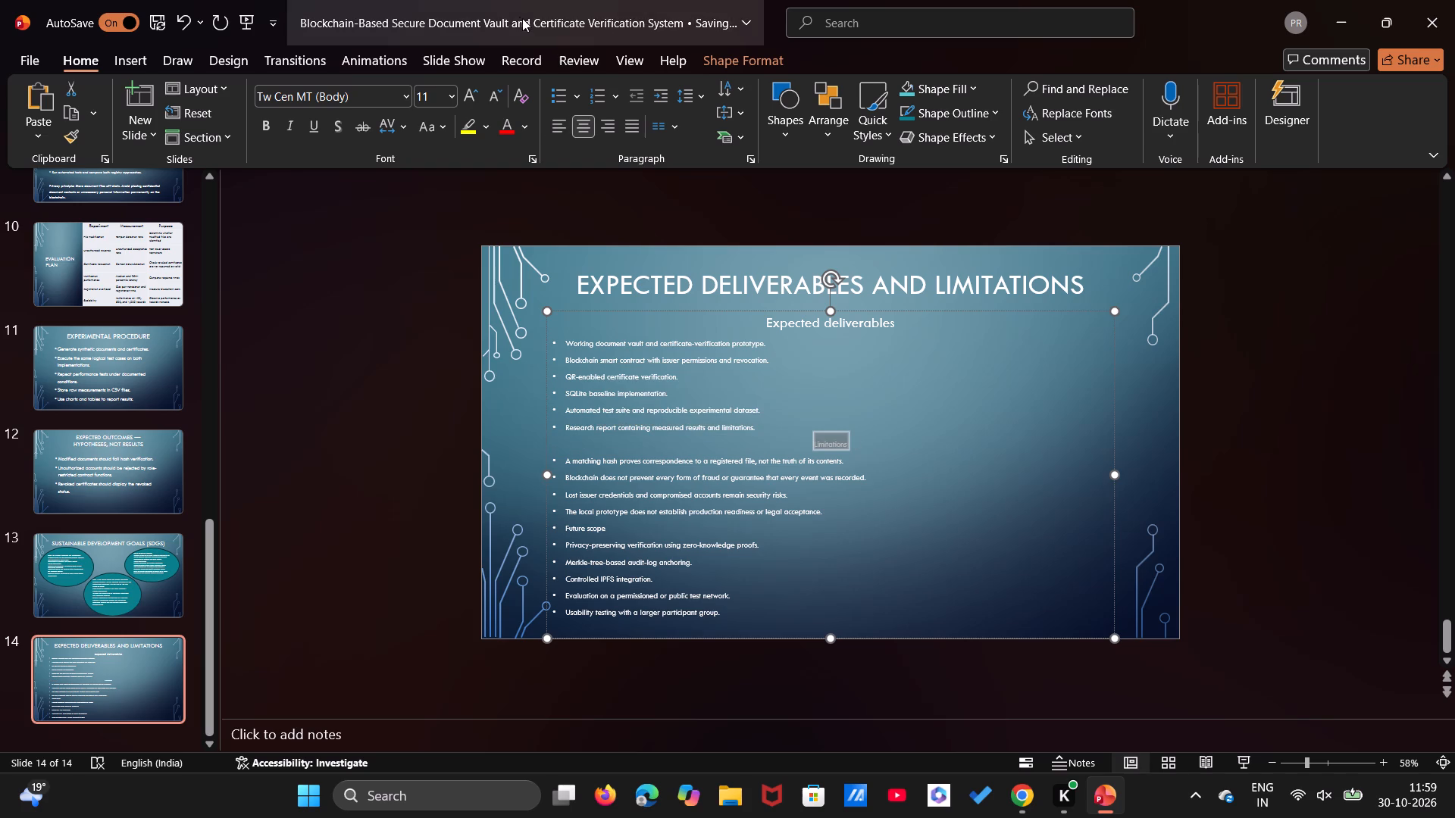
pyautogui.click(449, 92)
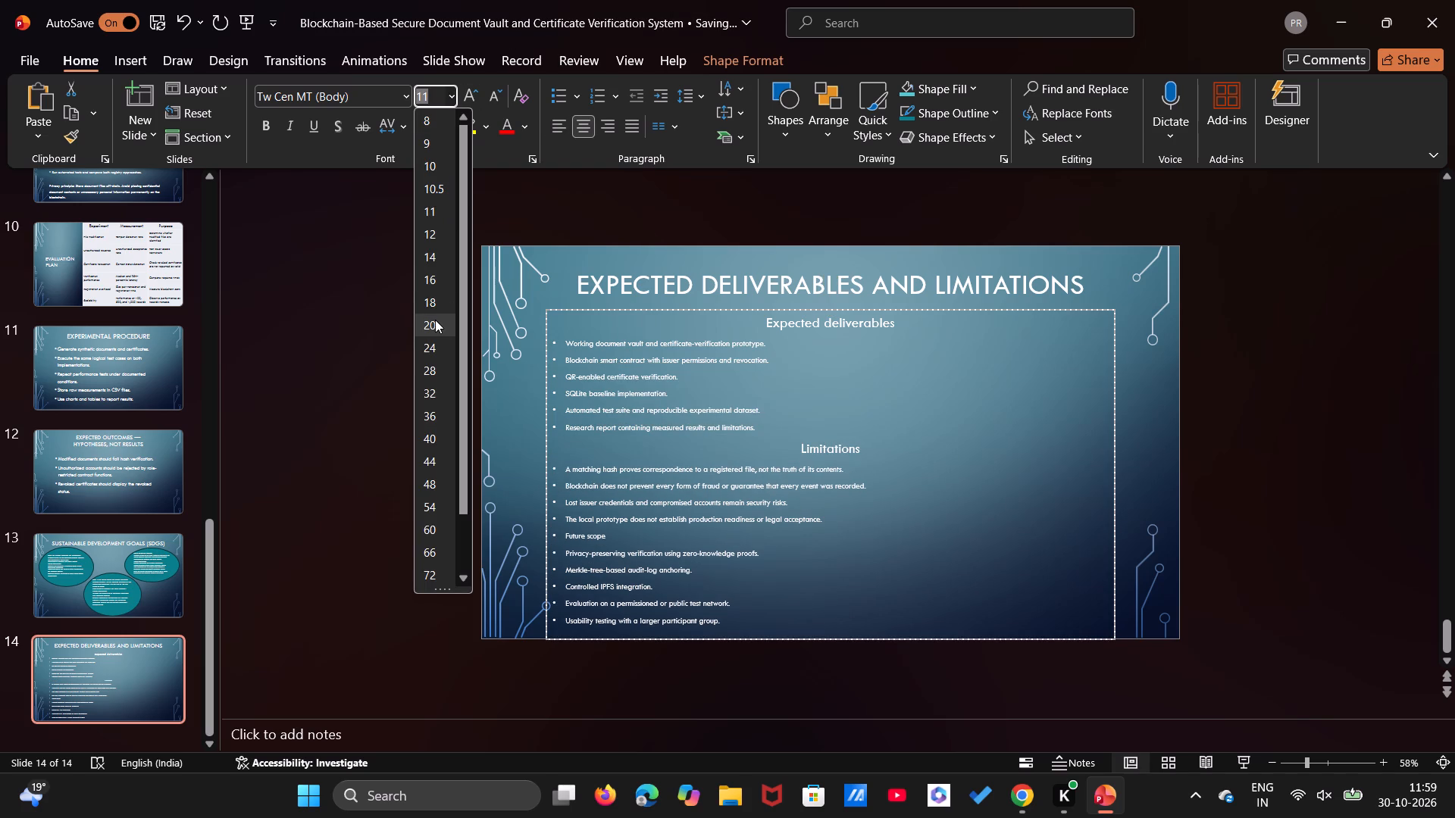
pyautogui.click(435, 320)
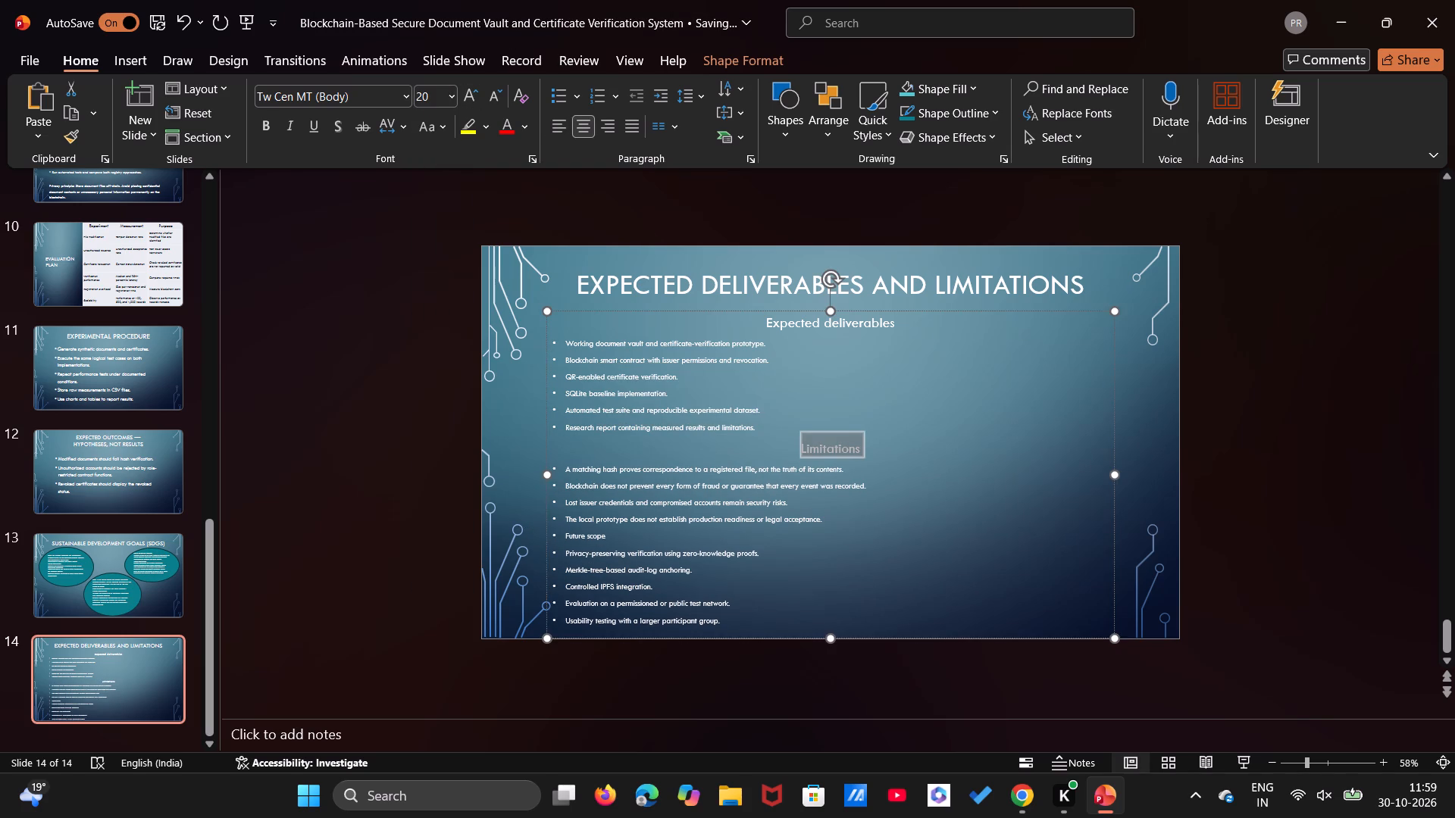
# Format the "Future scope" line as a centred 20 pt heading without a bullet.
pyautogui.click(561, 534)
pyautogui.press('BackSpace')
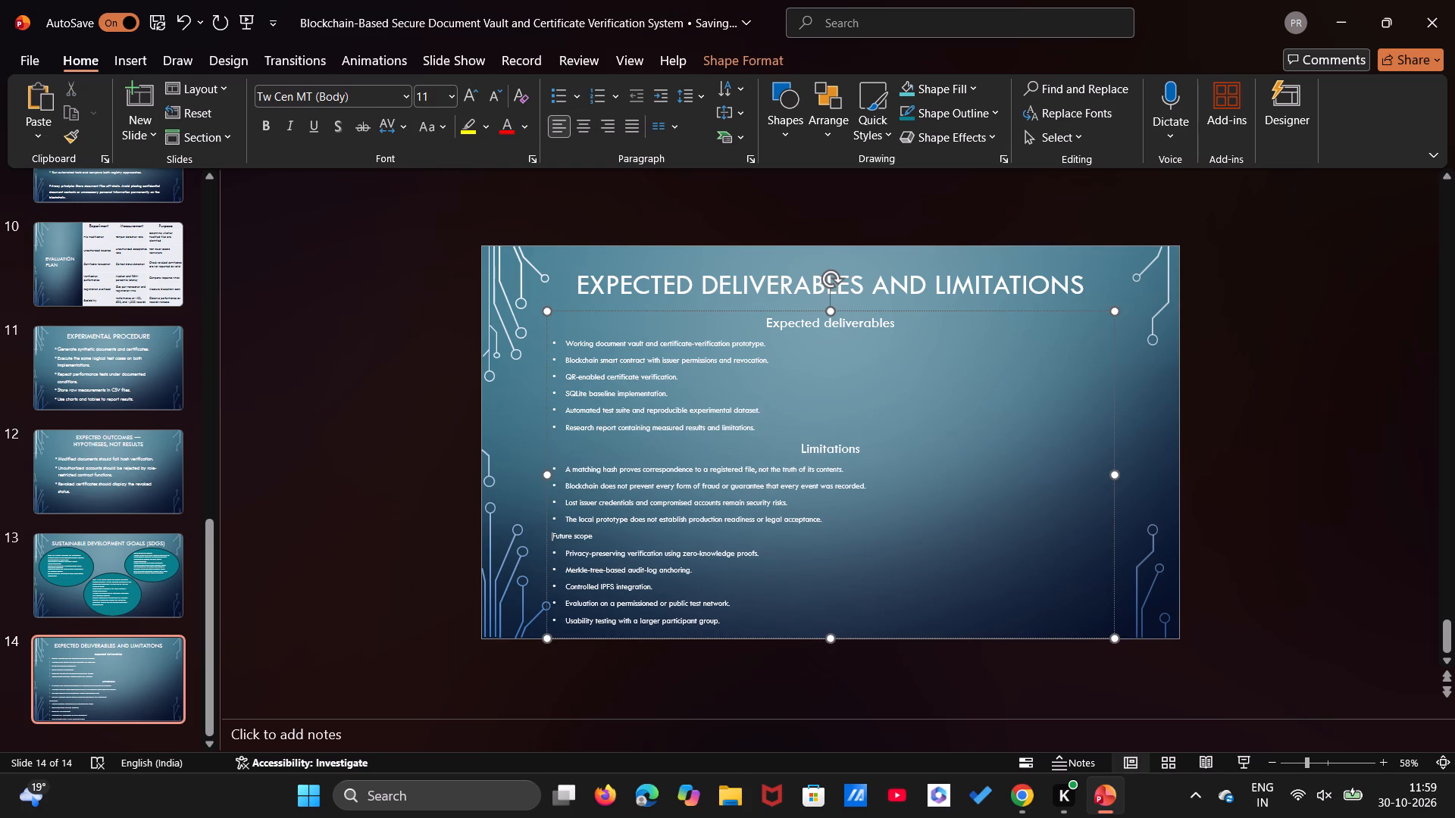
pyautogui.moveTo(550, 538); pyautogui.dragTo(608, 536)
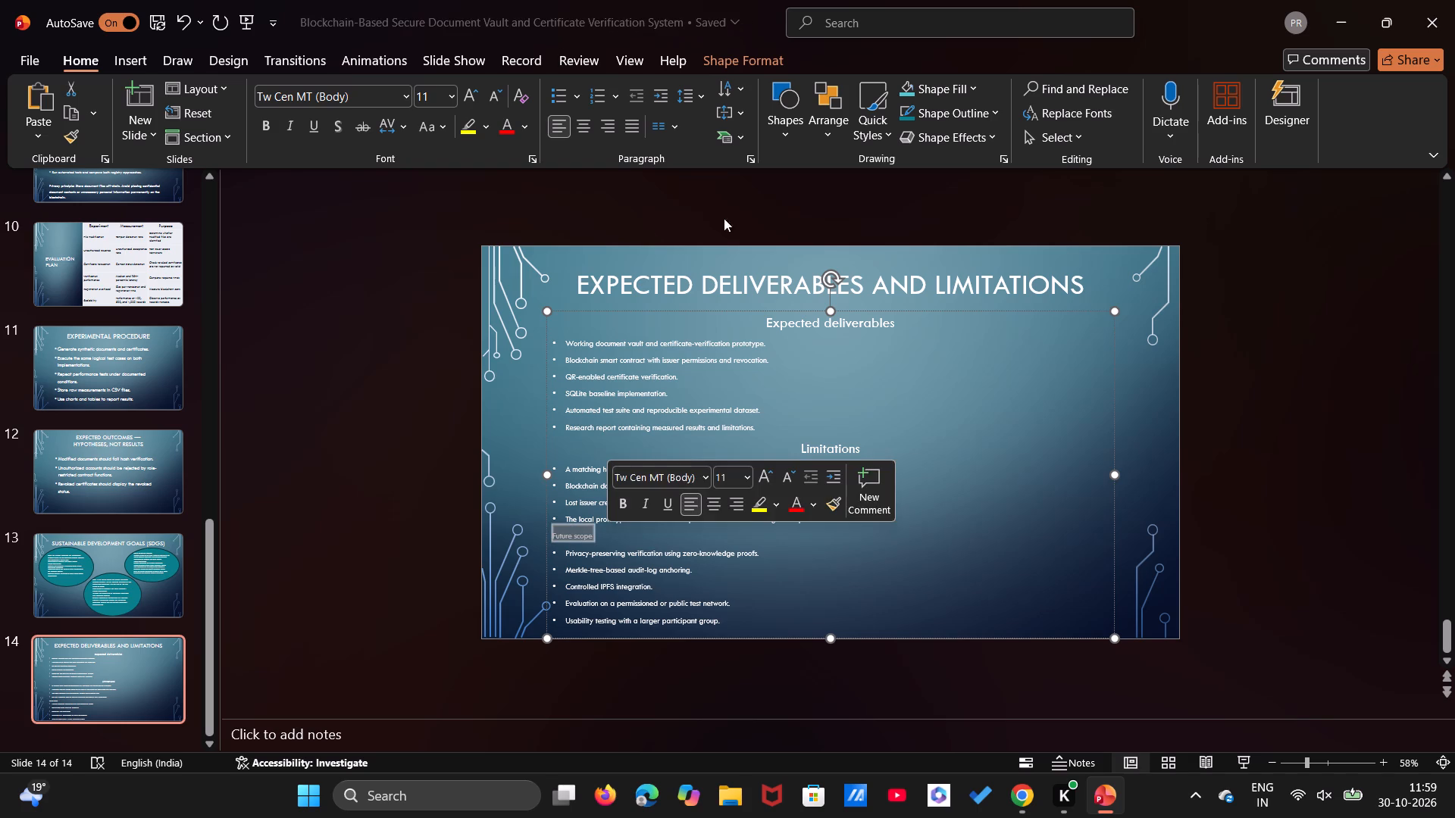
pyautogui.click(582, 124)
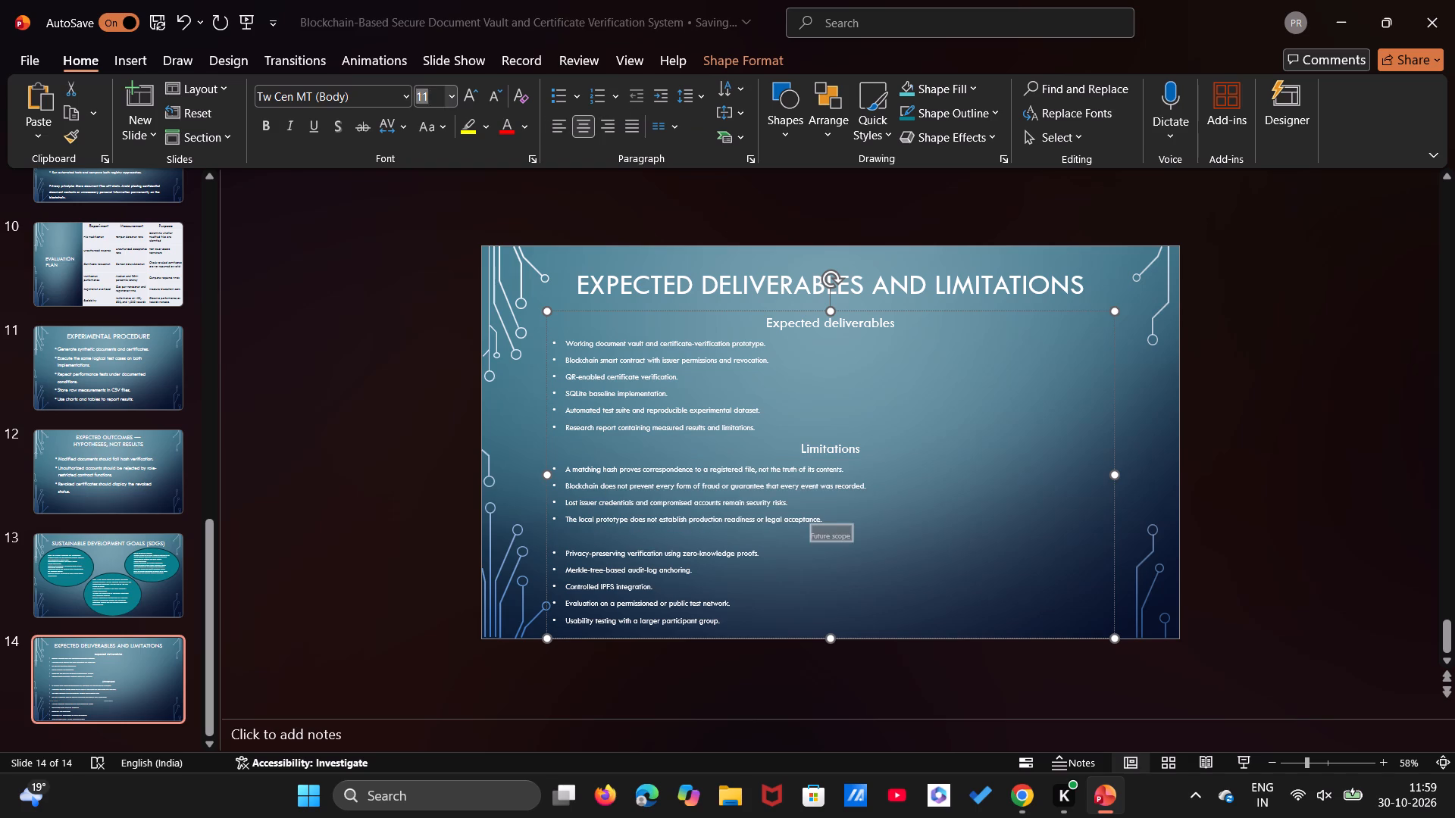
pyautogui.click(447, 96)
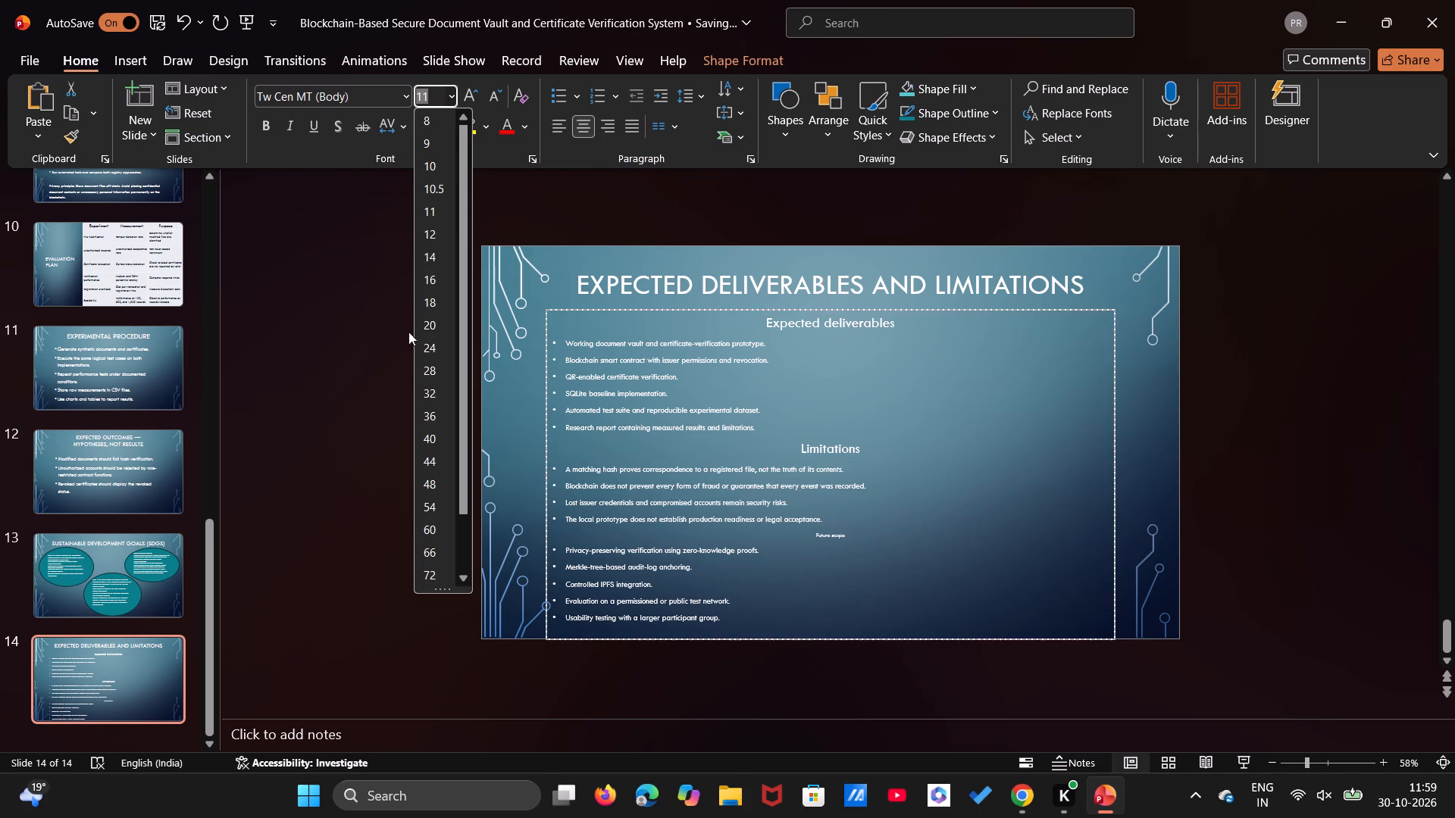
pyautogui.click(433, 319)
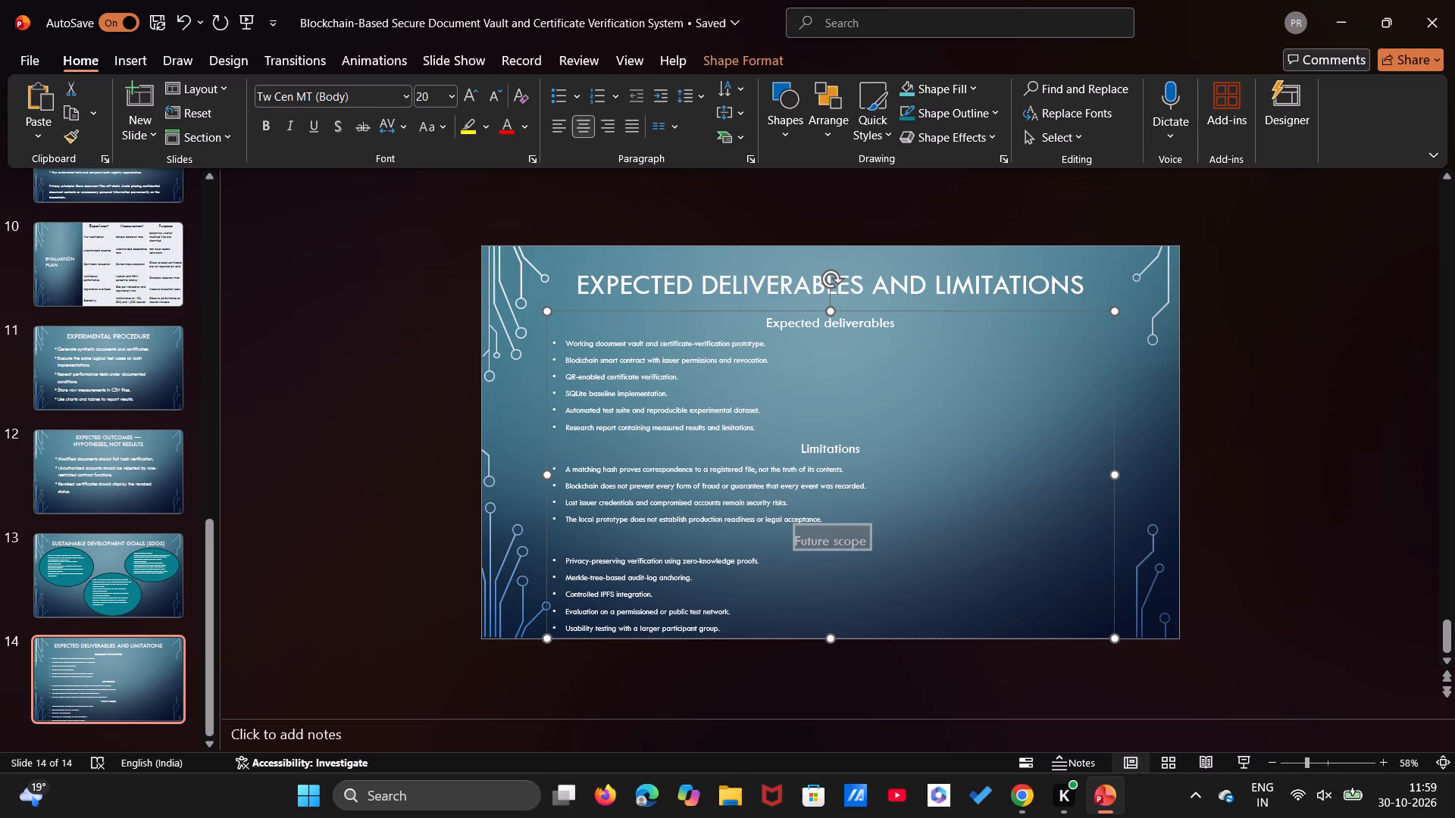
pyautogui.click(862, 588)
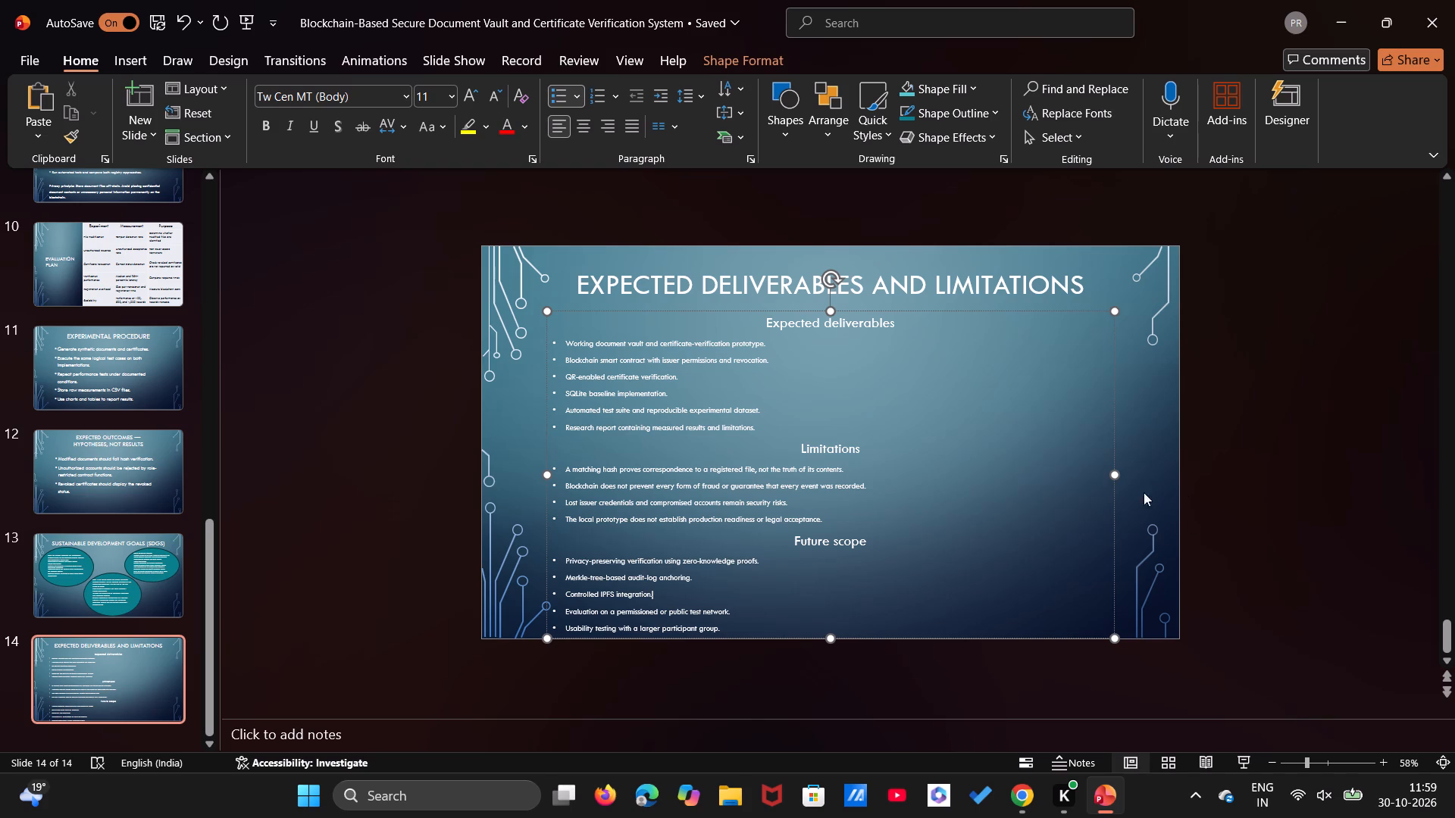
# Widen slide 14's content box slightly on its right side and extend its lower edge just past the slide's bottom edge.
pyautogui.moveTo(1115, 474); pyautogui.dragTo(1129, 470)
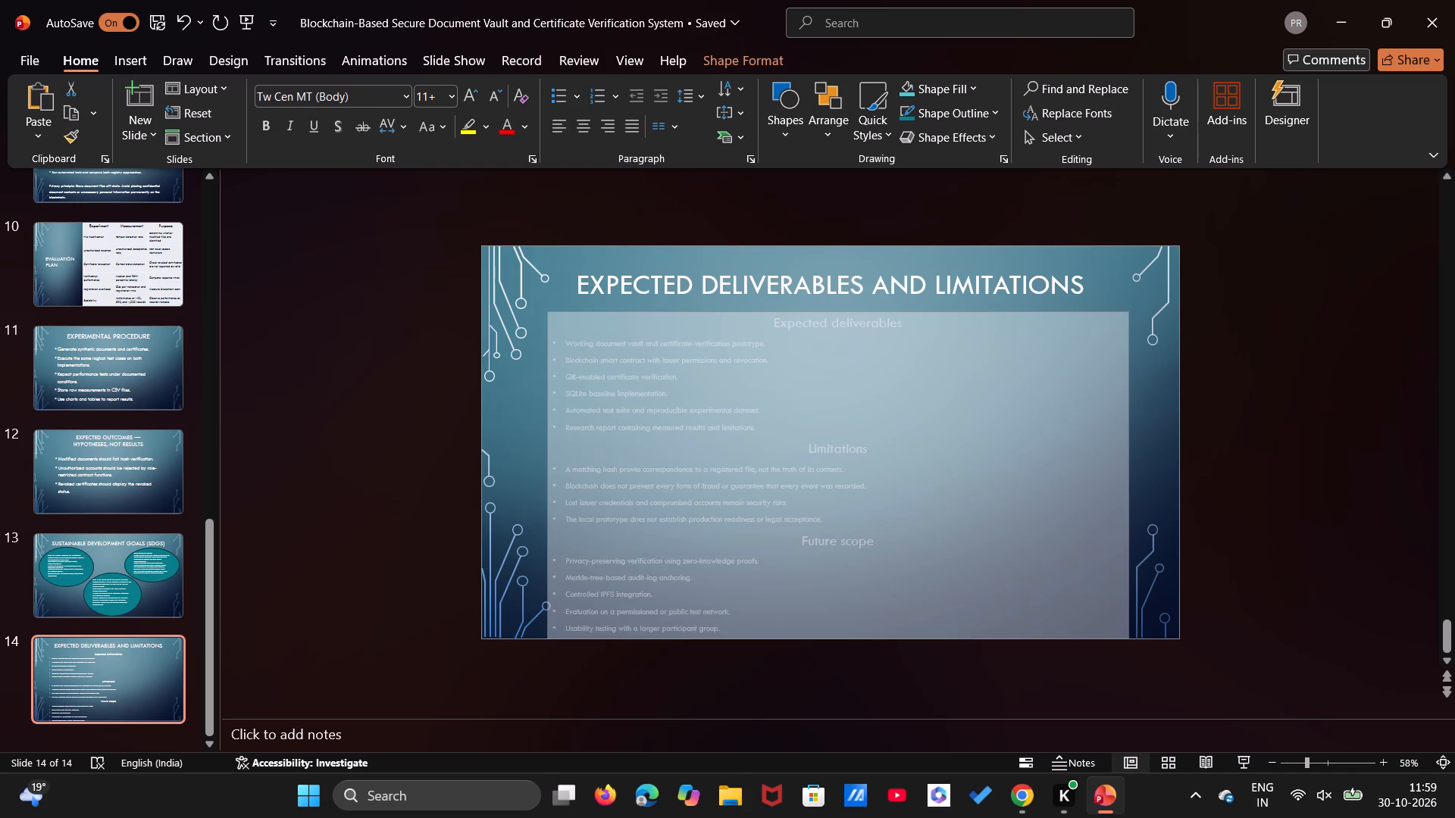
pyautogui.moveTo(1129, 470); pyautogui.dragTo(1131, 468)
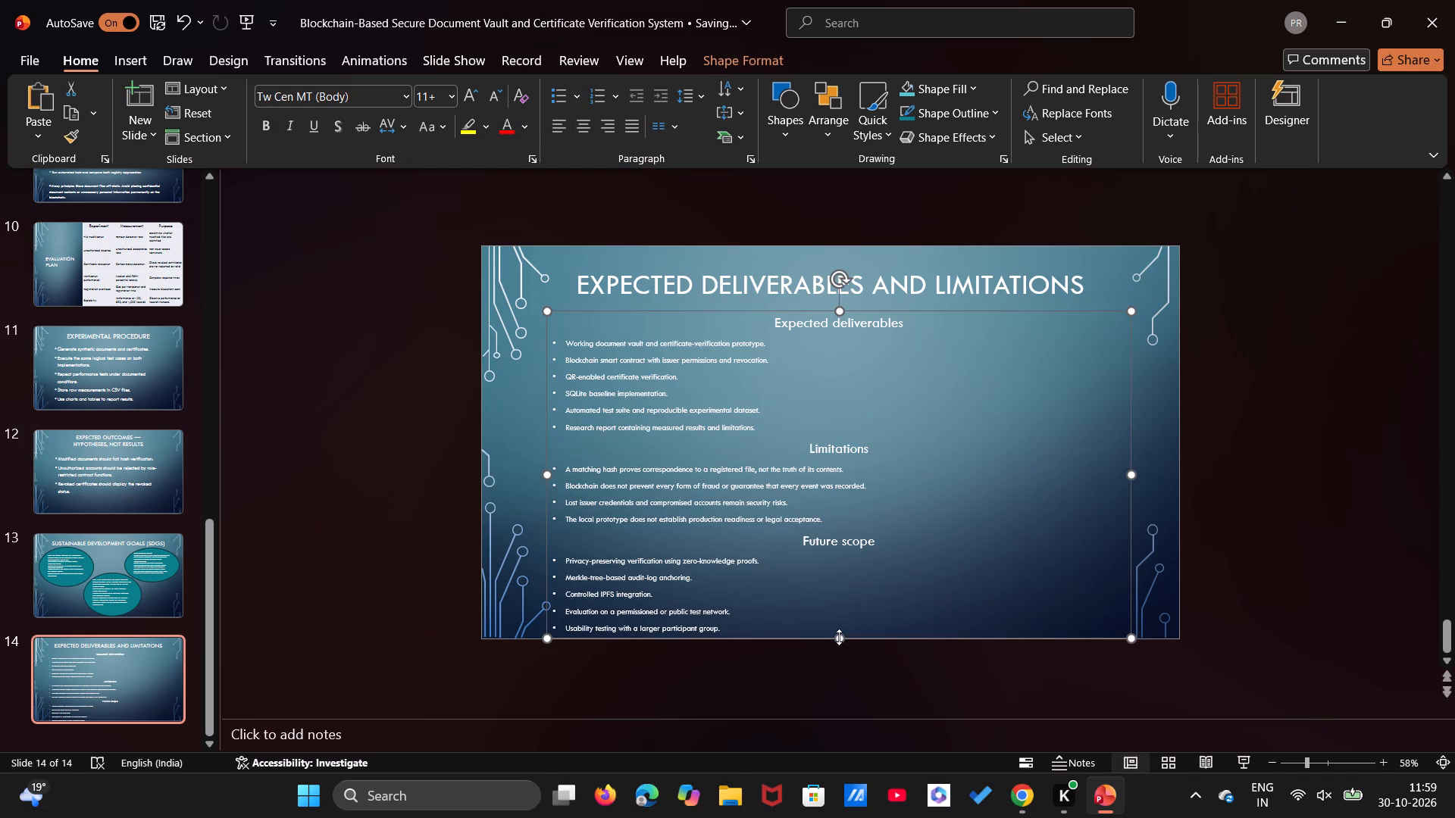
pyautogui.moveTo(837, 637); pyautogui.dragTo(844, 634)
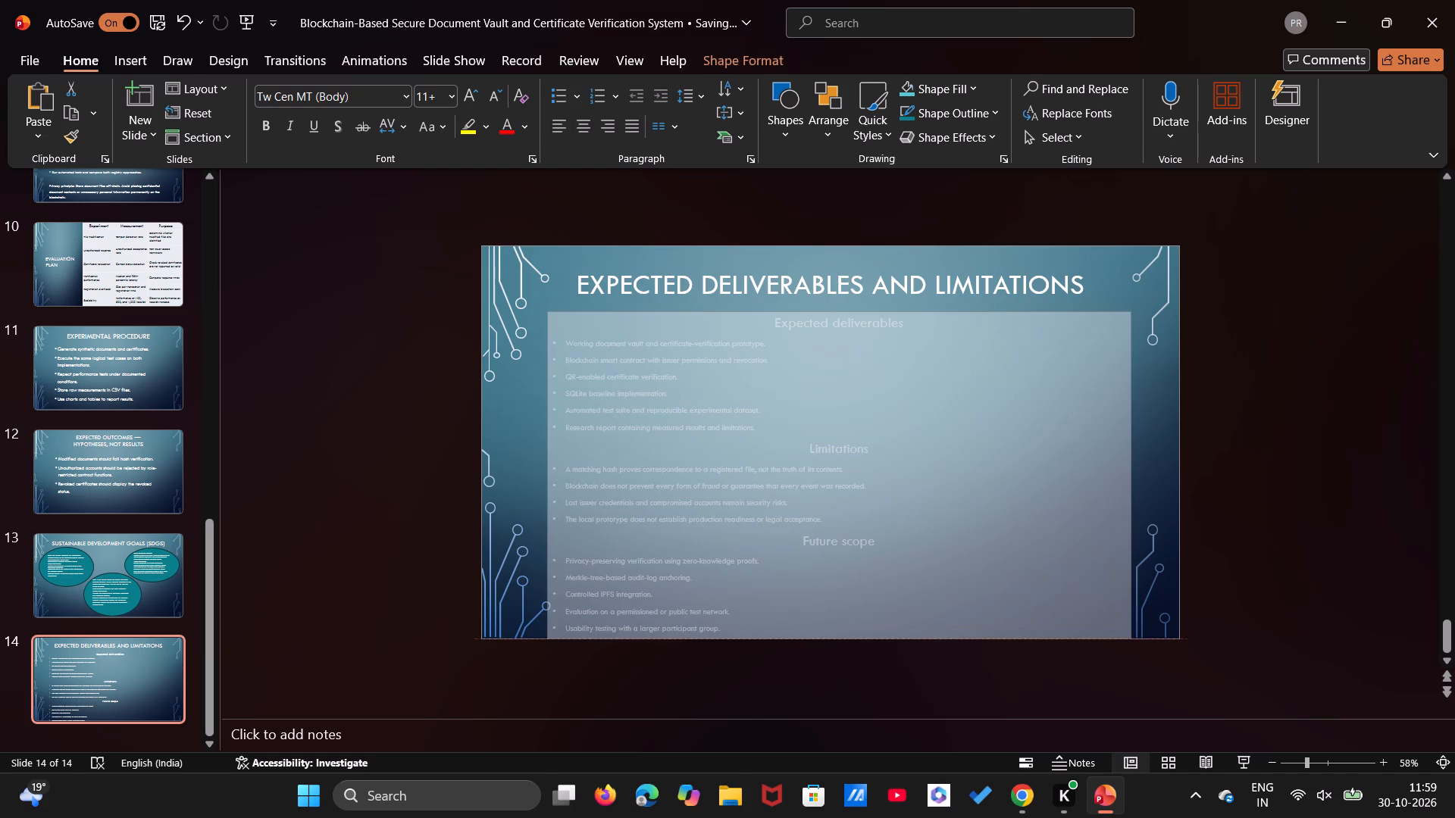
pyautogui.moveTo(844, 634); pyautogui.dragTo(846, 633)
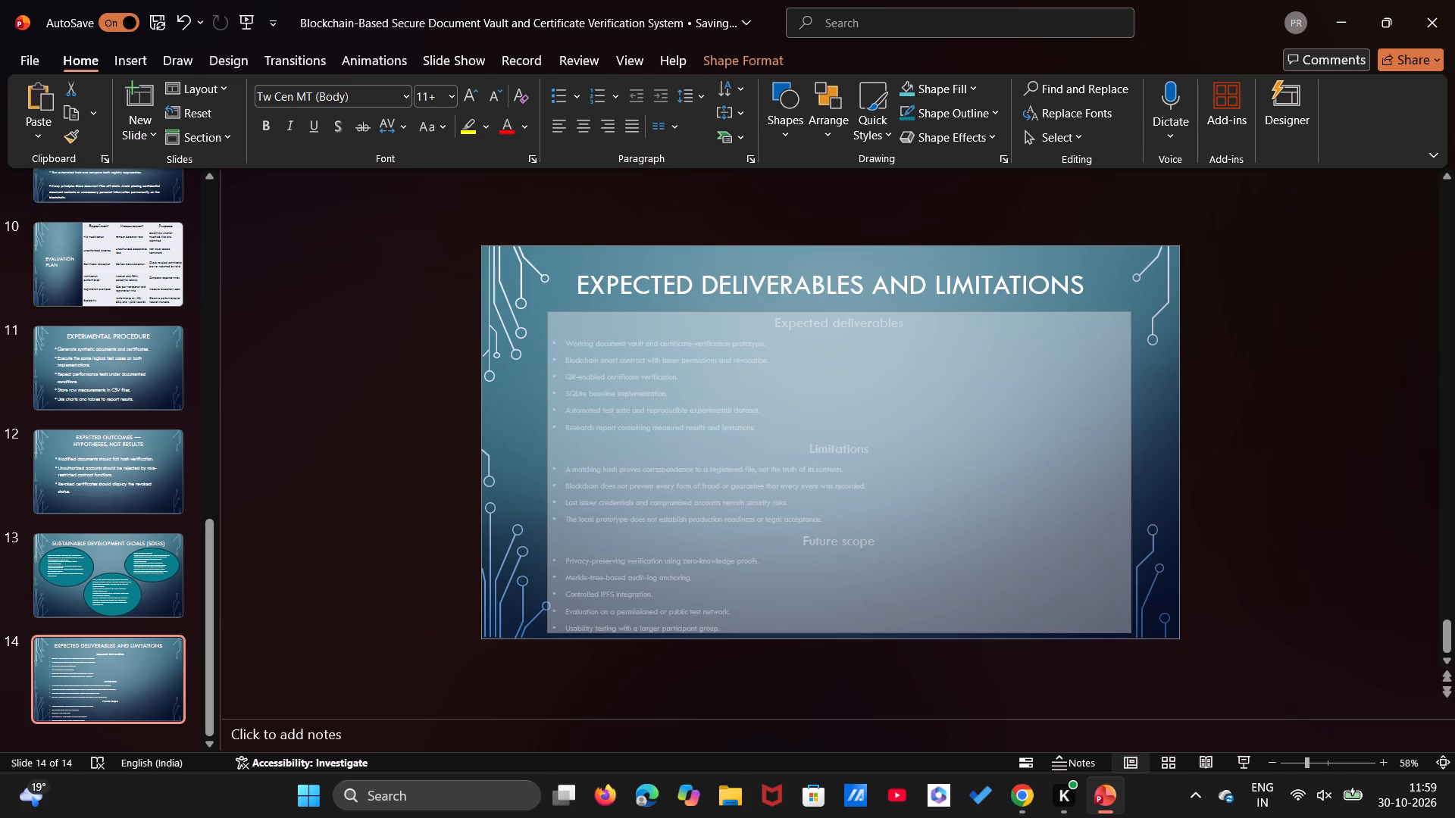
pyautogui.moveTo(846, 633); pyautogui.dragTo(846, 632)
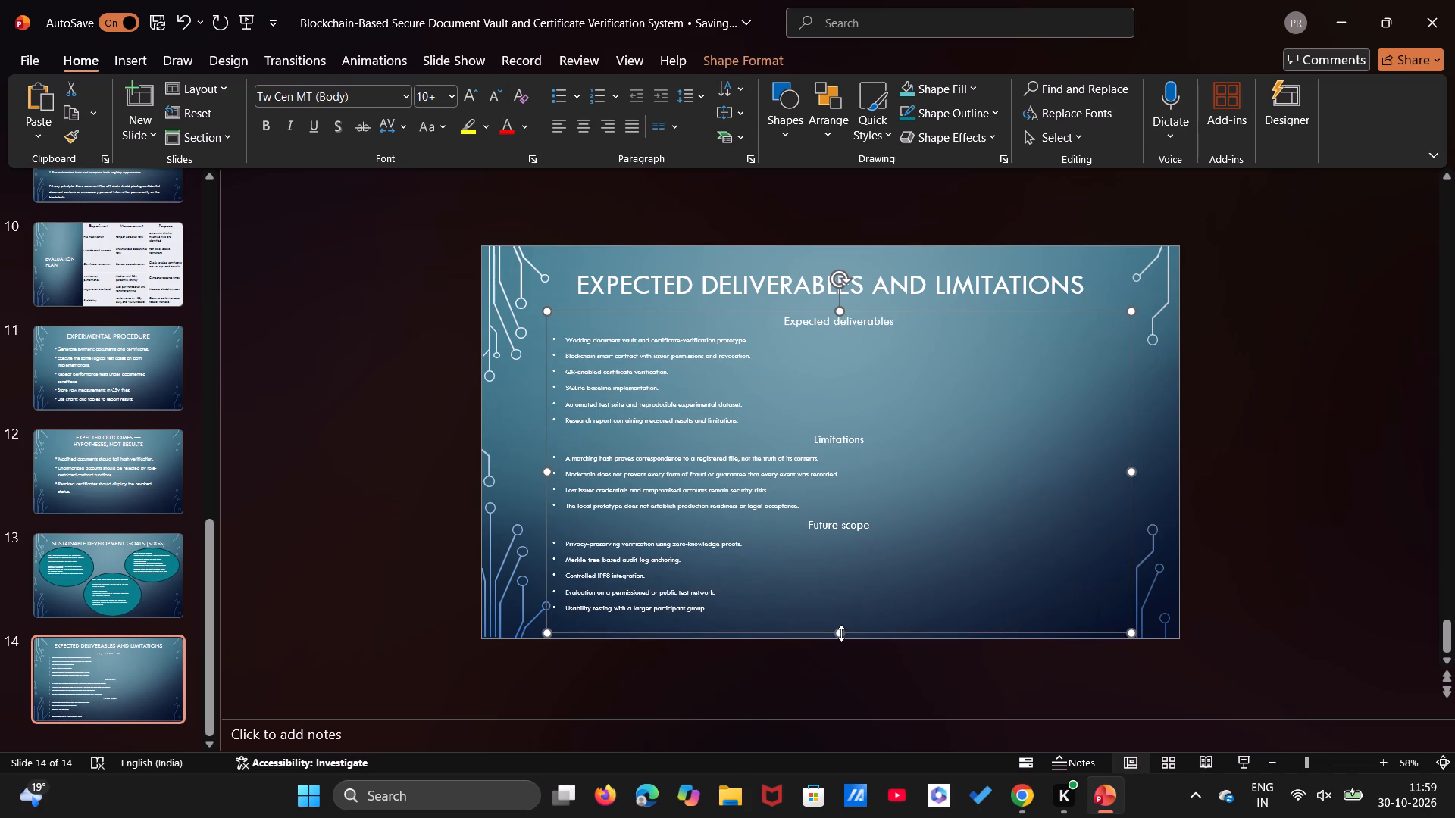
pyautogui.moveTo(841, 633); pyautogui.dragTo(844, 649)
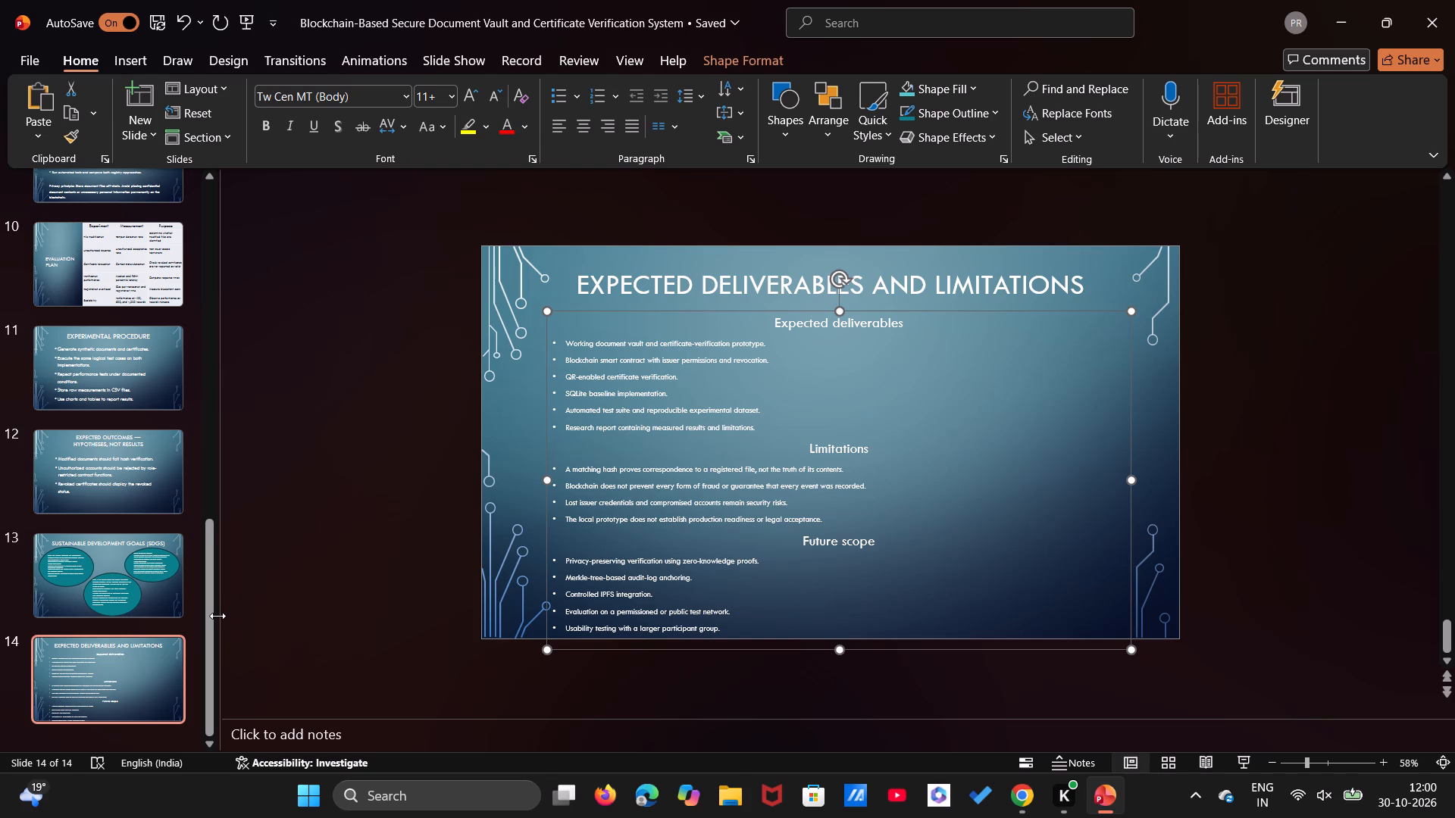
# Add slide 15 and fill its title with "Conclusion and Key References" copied from ChatGPT in Chrome.
pyautogui.hotkey('ctrl', 'm')
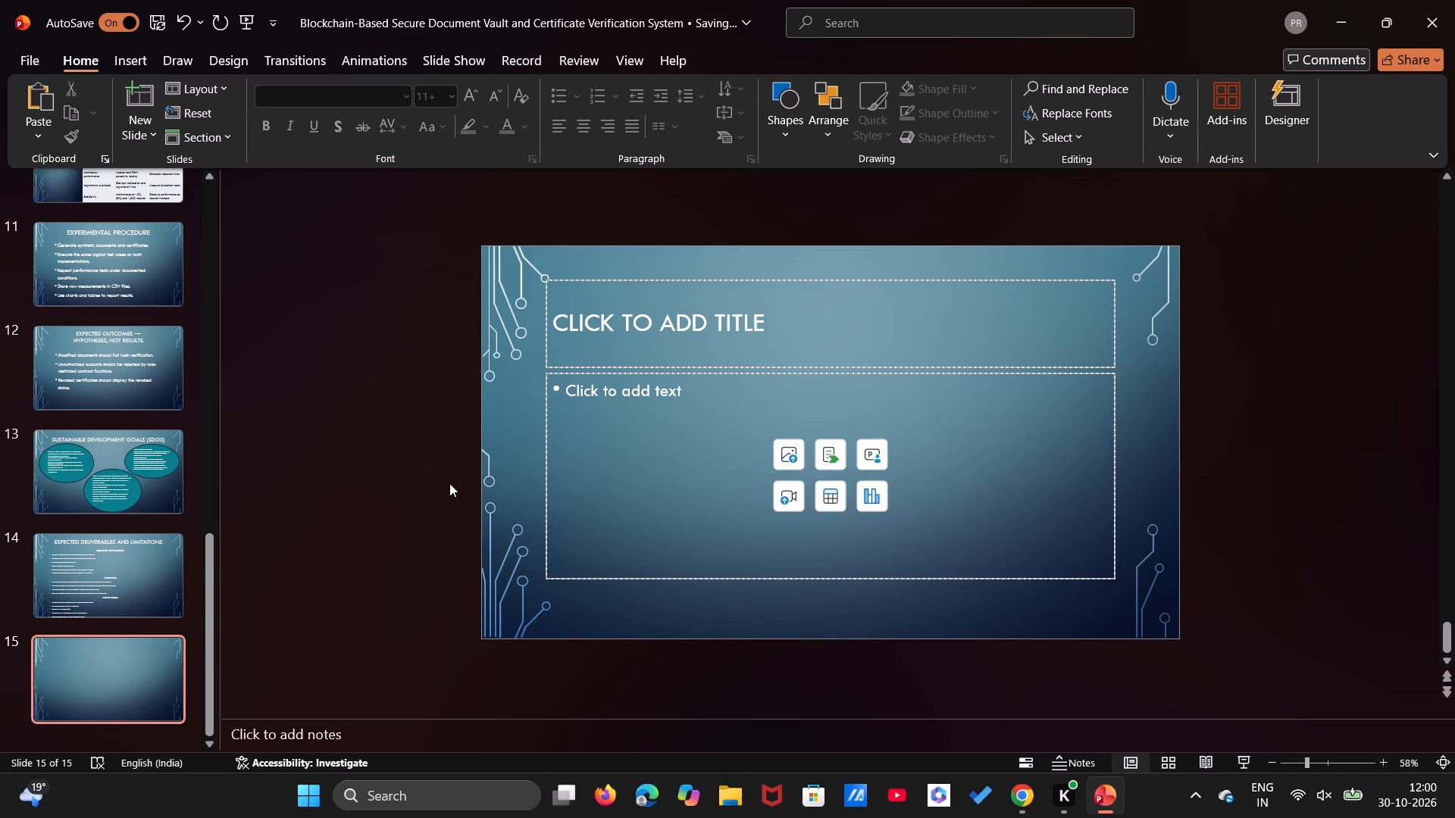
pyautogui.click(1009, 776)
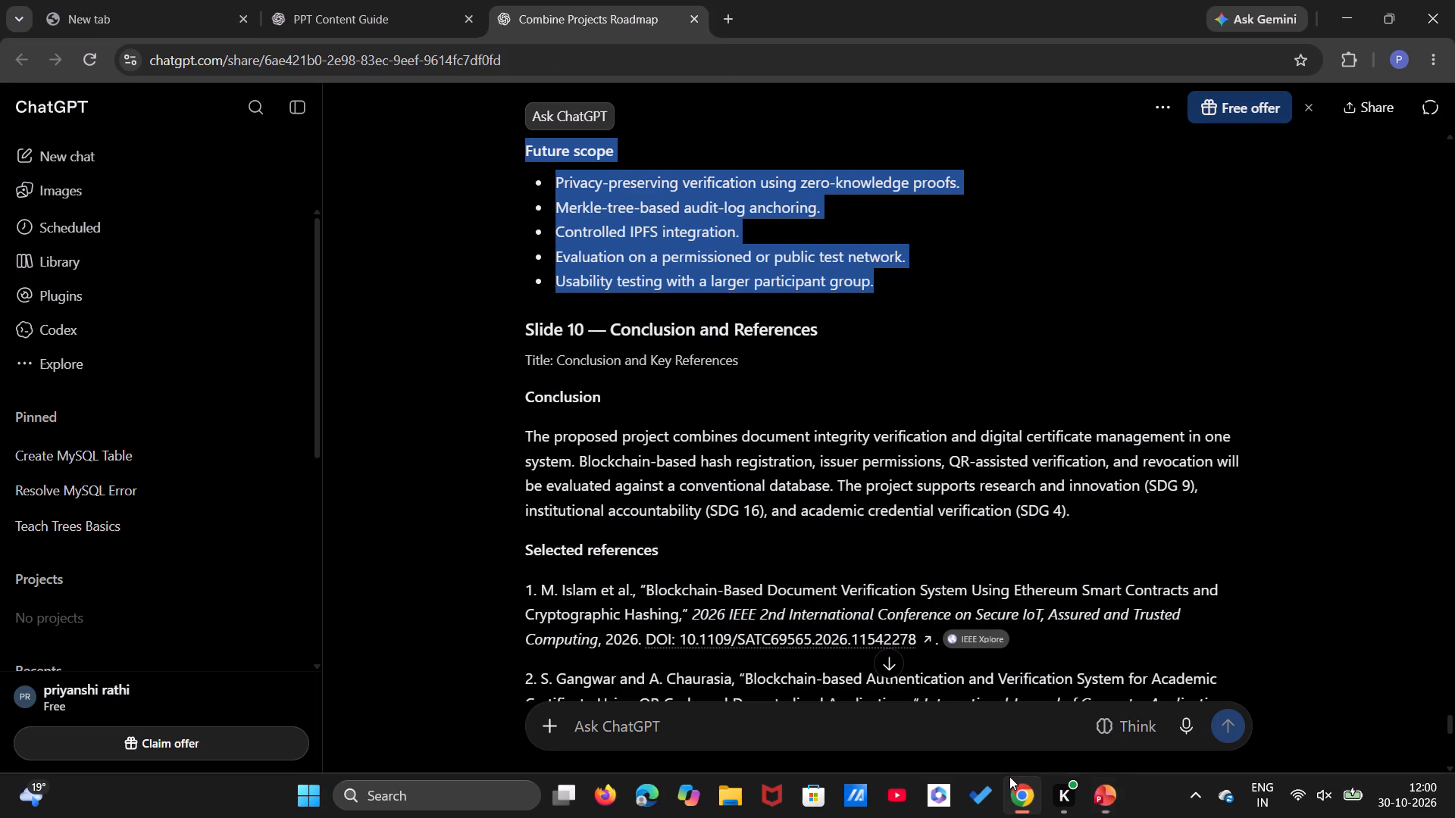
pyautogui.scroll(-3, 739, 447)
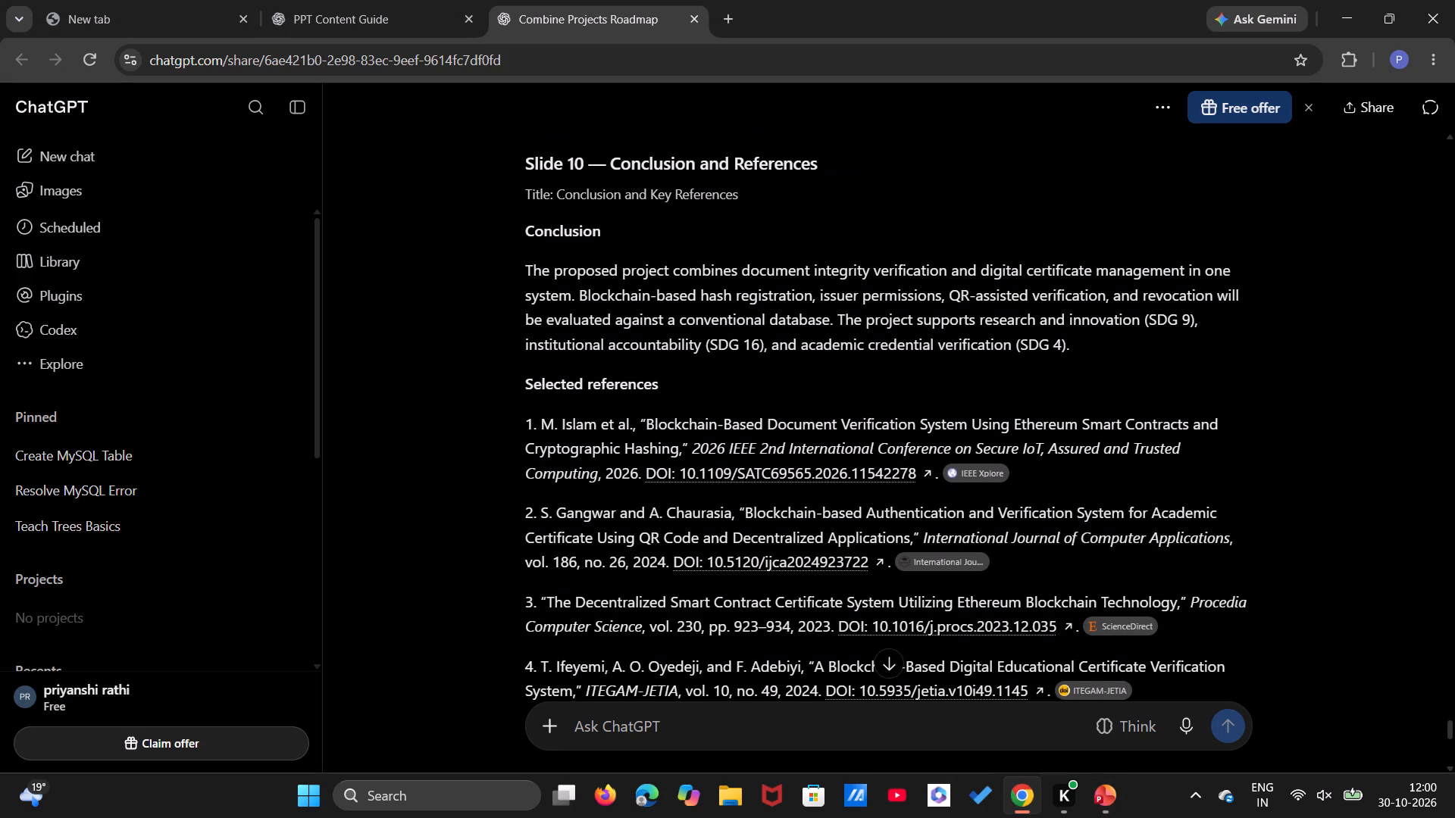
pyautogui.moveTo(555, 194); pyautogui.dragTo(687, 192)
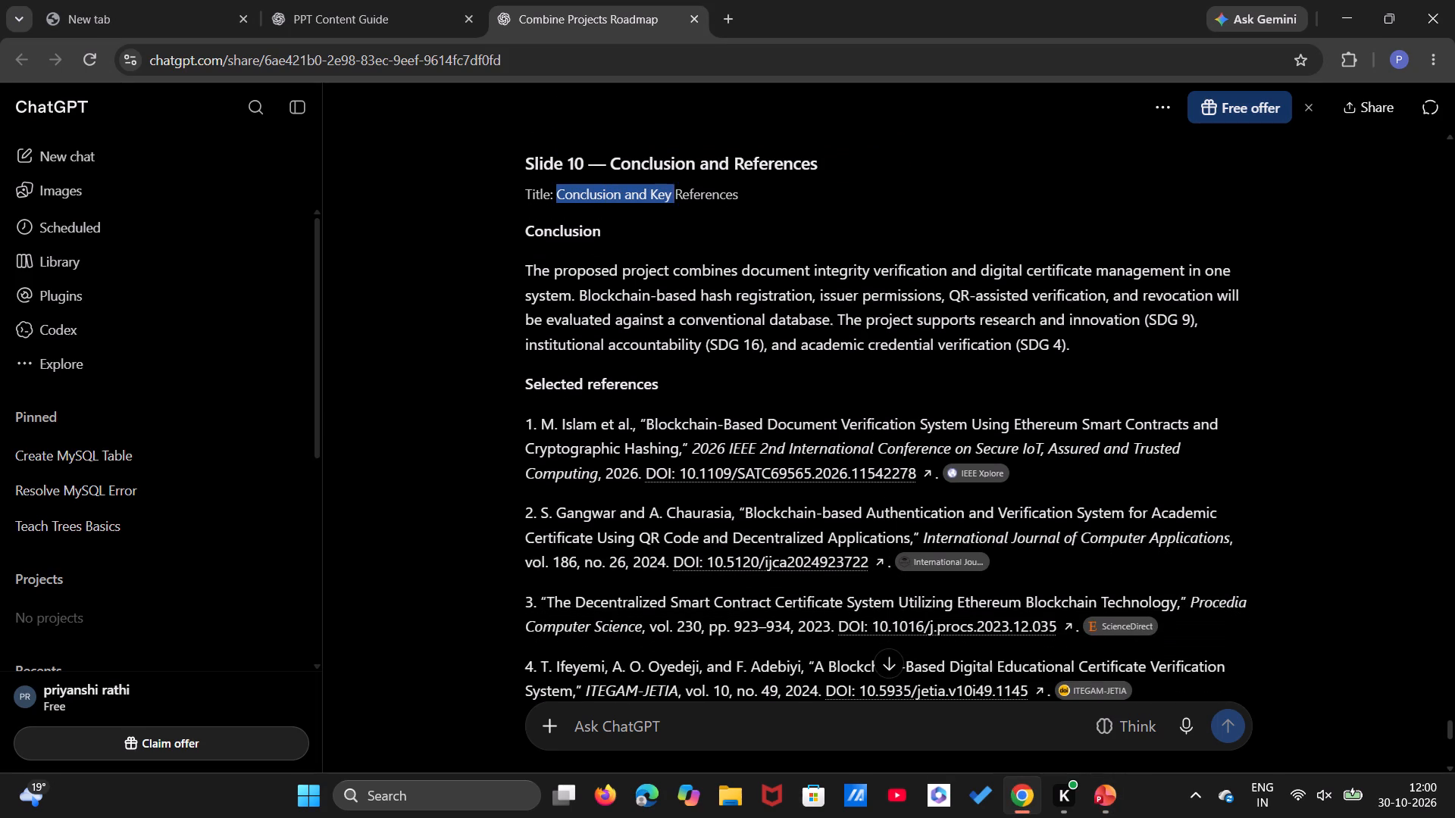
pyautogui.moveTo(687, 192); pyautogui.dragTo(749, 192)
pyautogui.hotkey('ctrl', 'c')
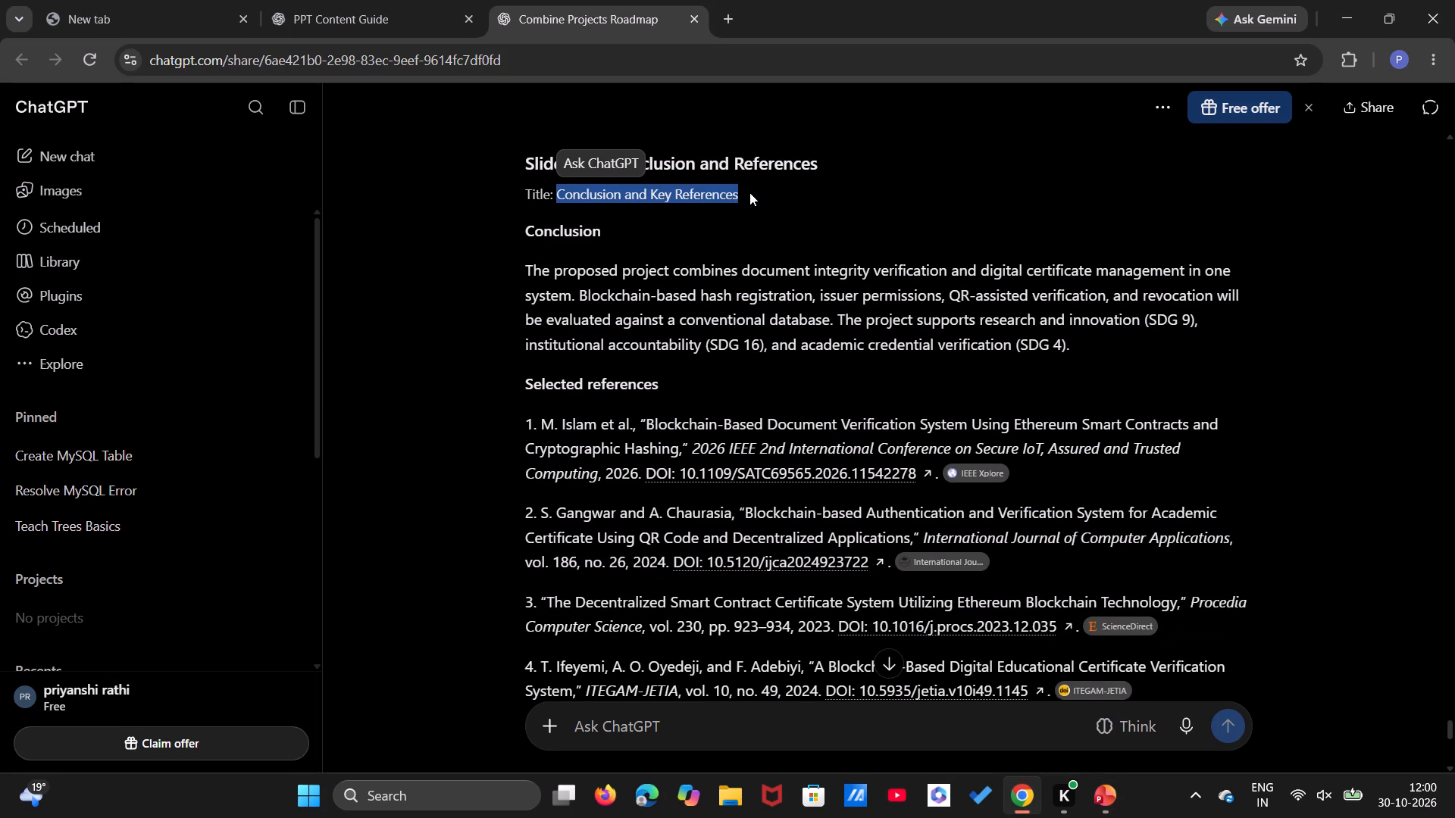
pyautogui.click(1114, 803)
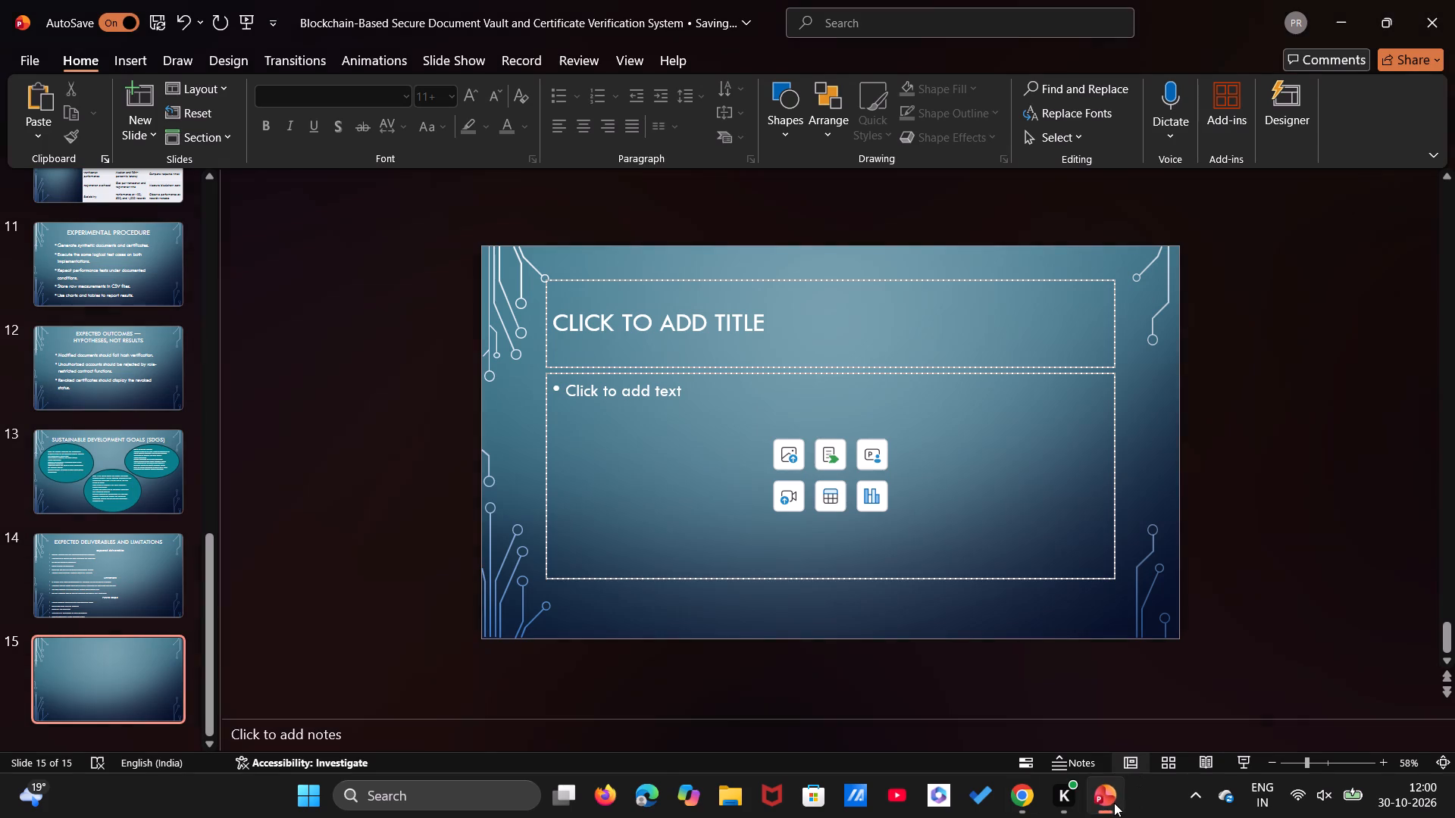
pyautogui.click(808, 305)
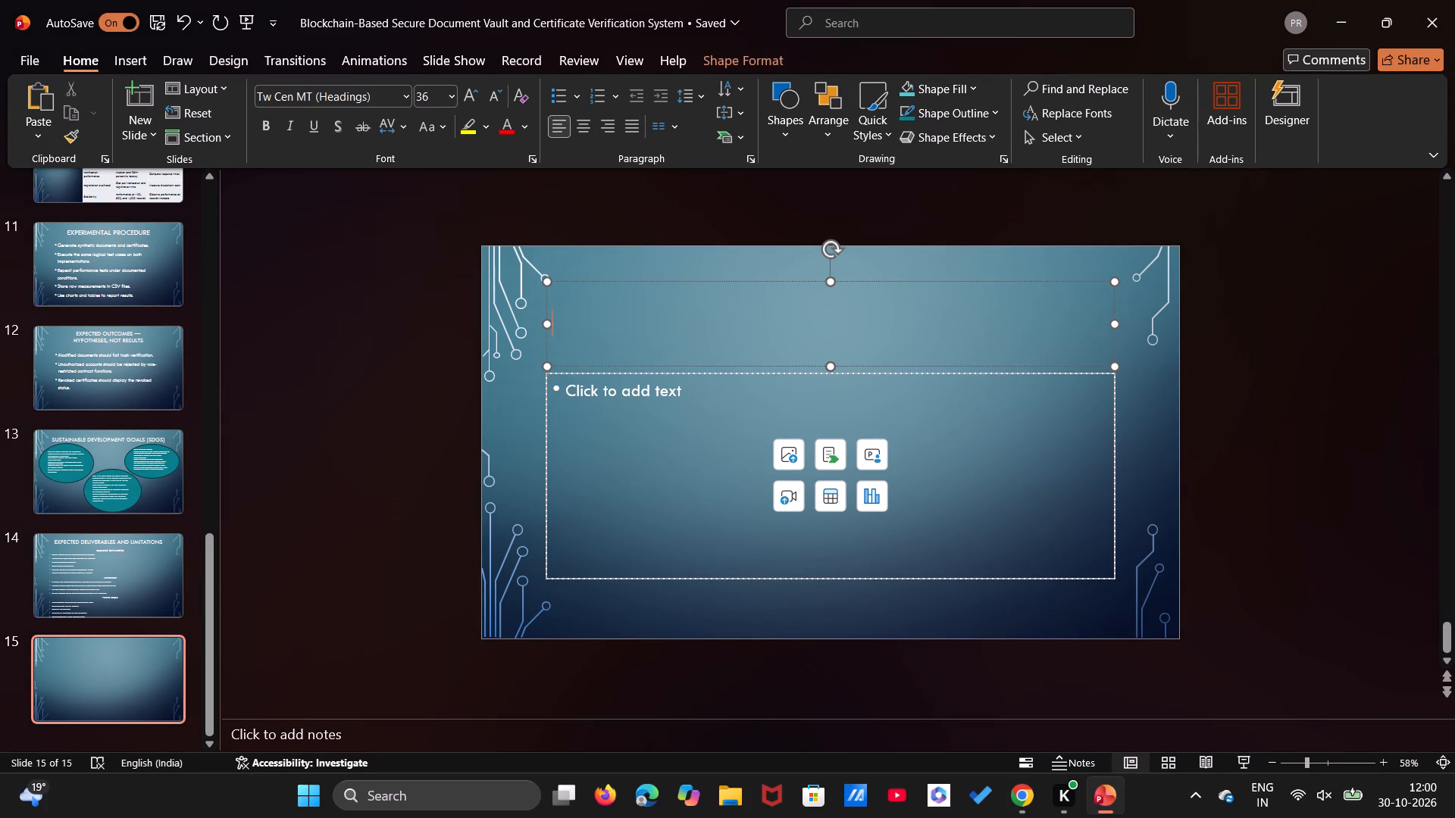
pyautogui.hotkey('ctrl', 'v')
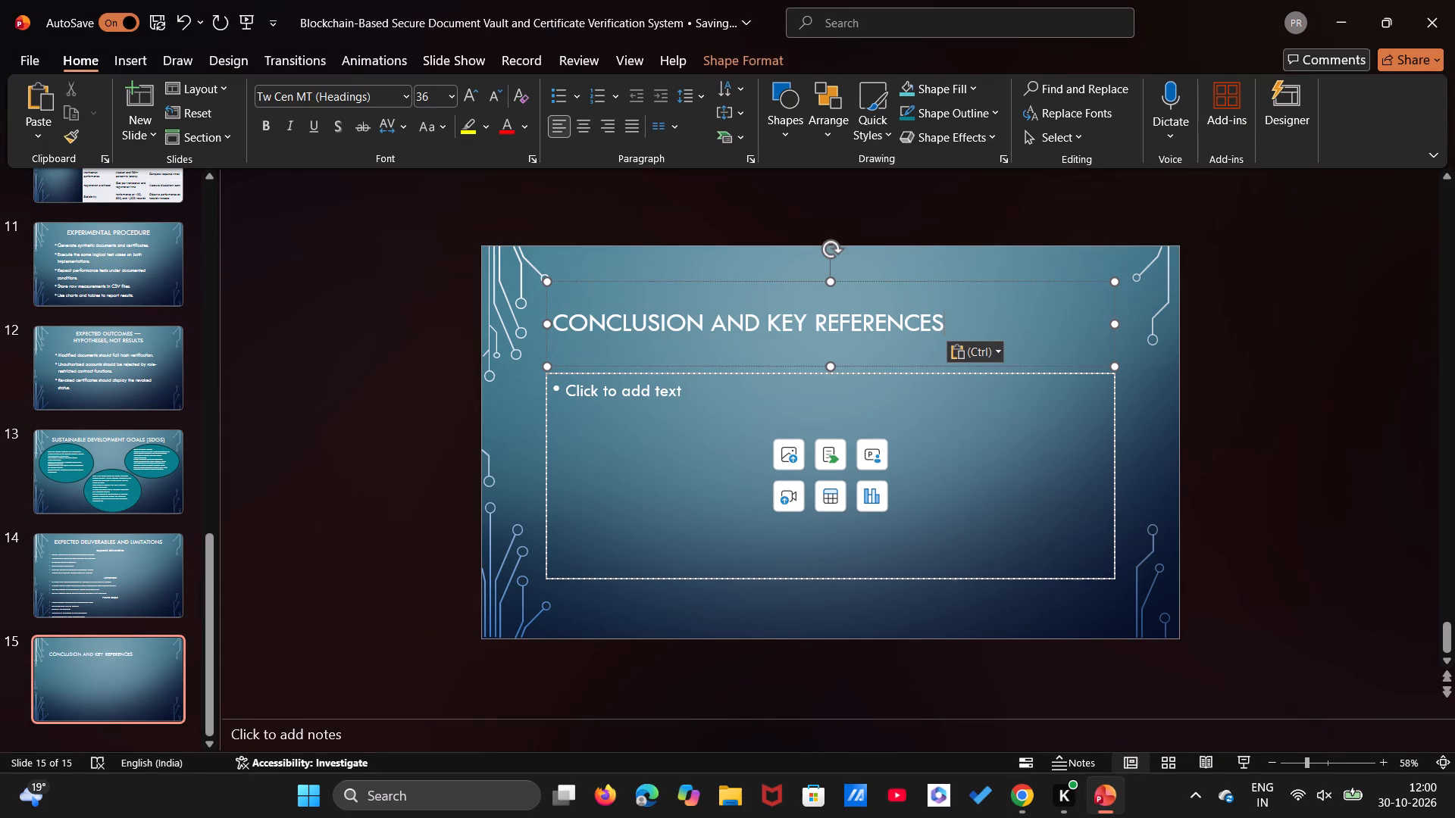
# Centre the "Conclusion and Key References" title and set its size to 40 pt.
pyautogui.moveTo(951, 328); pyautogui.dragTo(594, 341)
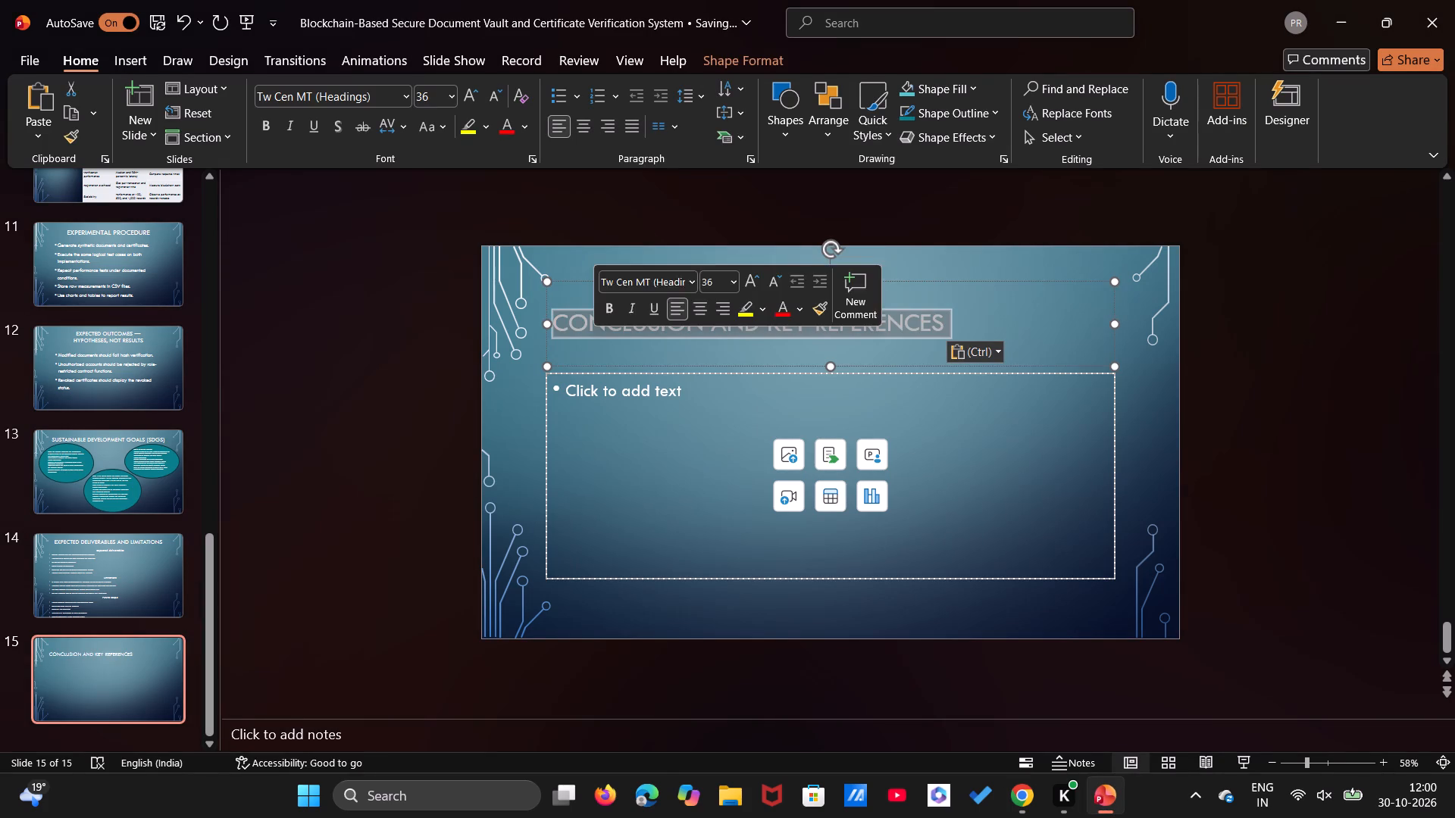
pyautogui.click(584, 130)
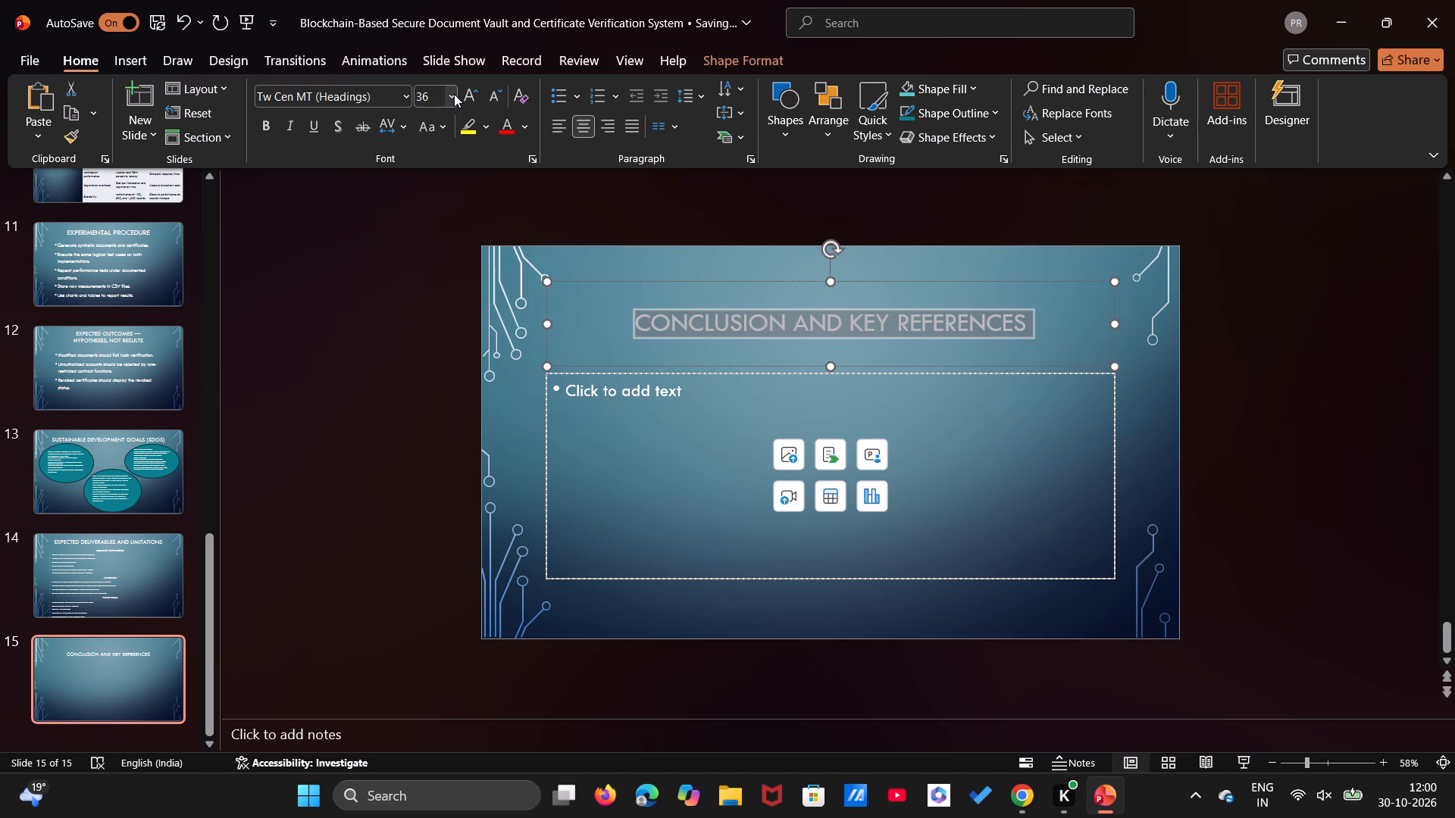
pyautogui.click(449, 92)
pyautogui.click(437, 434)
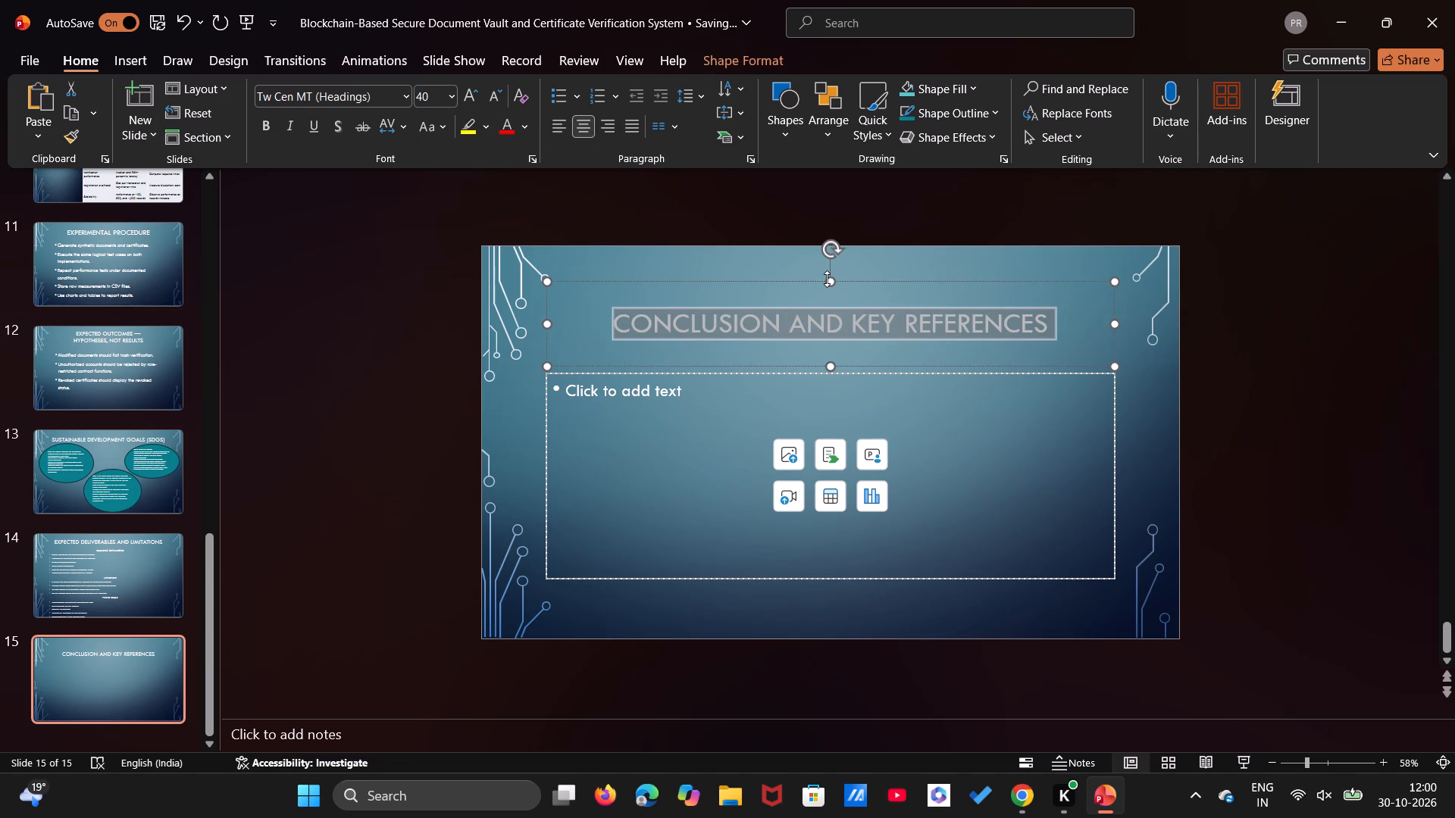
# Stretch the title box above the slide and raise its lower edge so the title sits near the slide's top edge.
pyautogui.moveTo(827, 279); pyautogui.dragTo(824, 217)
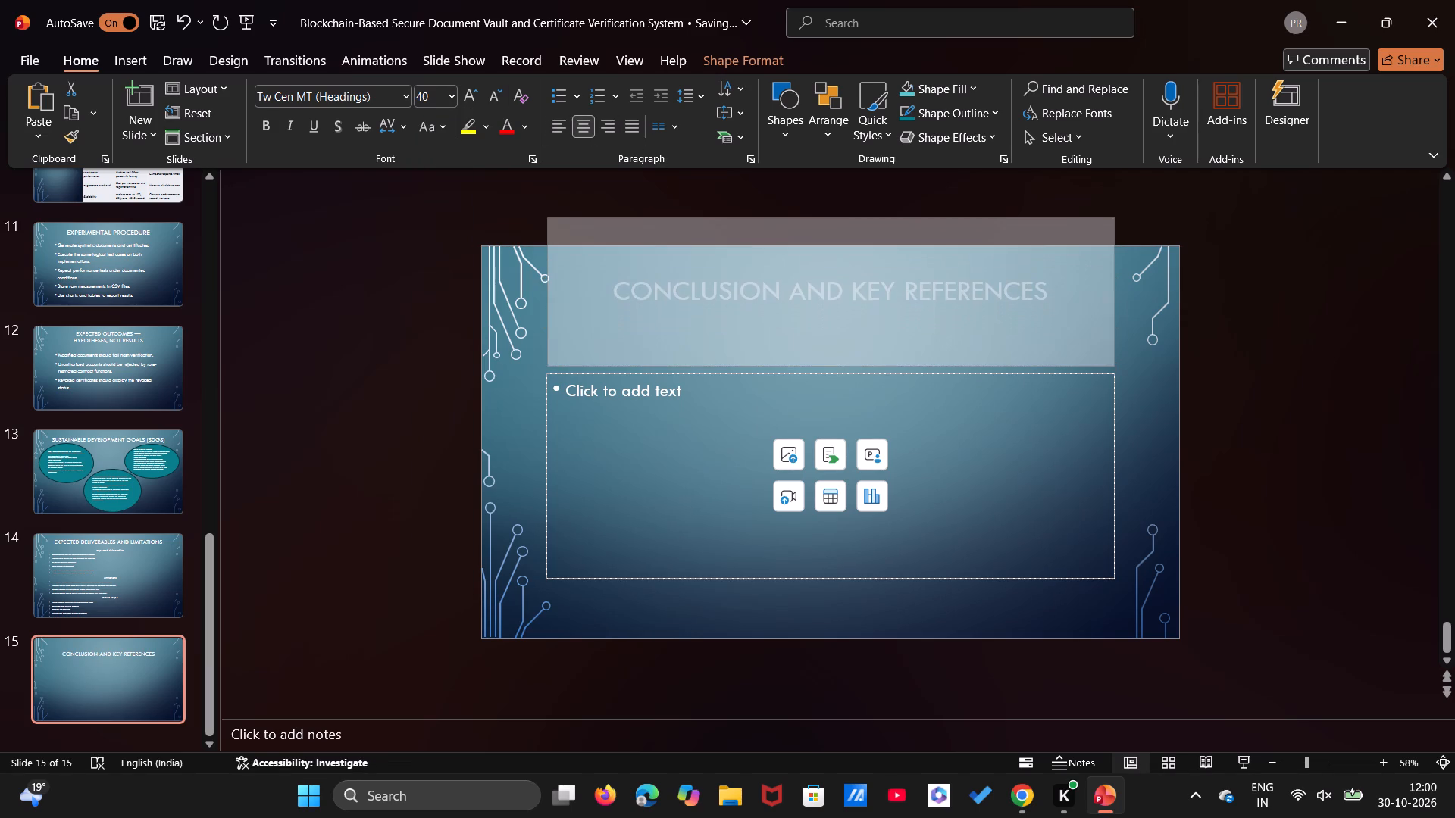
pyautogui.moveTo(824, 217); pyautogui.dragTo(823, 190)
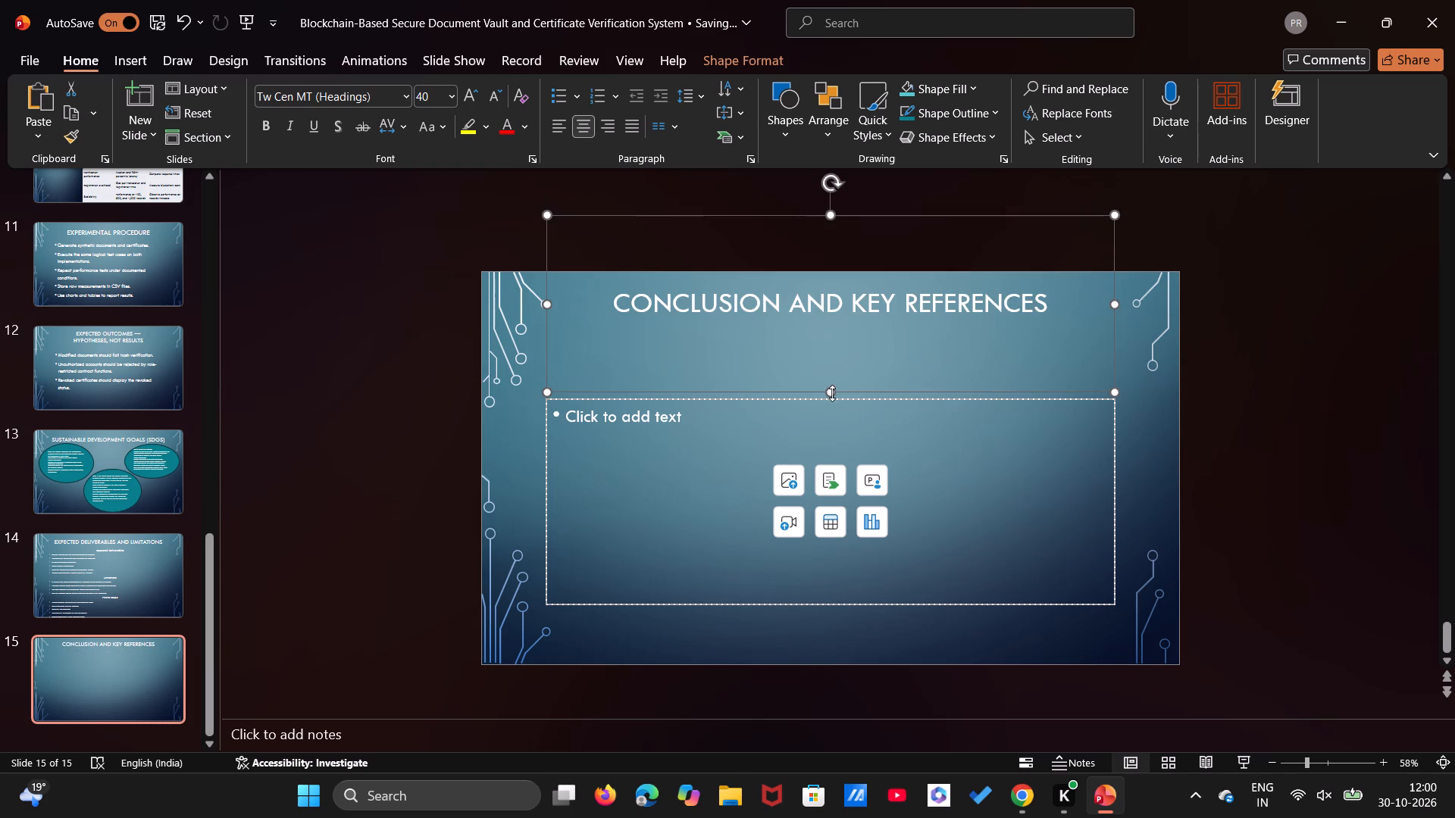
pyautogui.moveTo(830, 389); pyautogui.dragTo(831, 361)
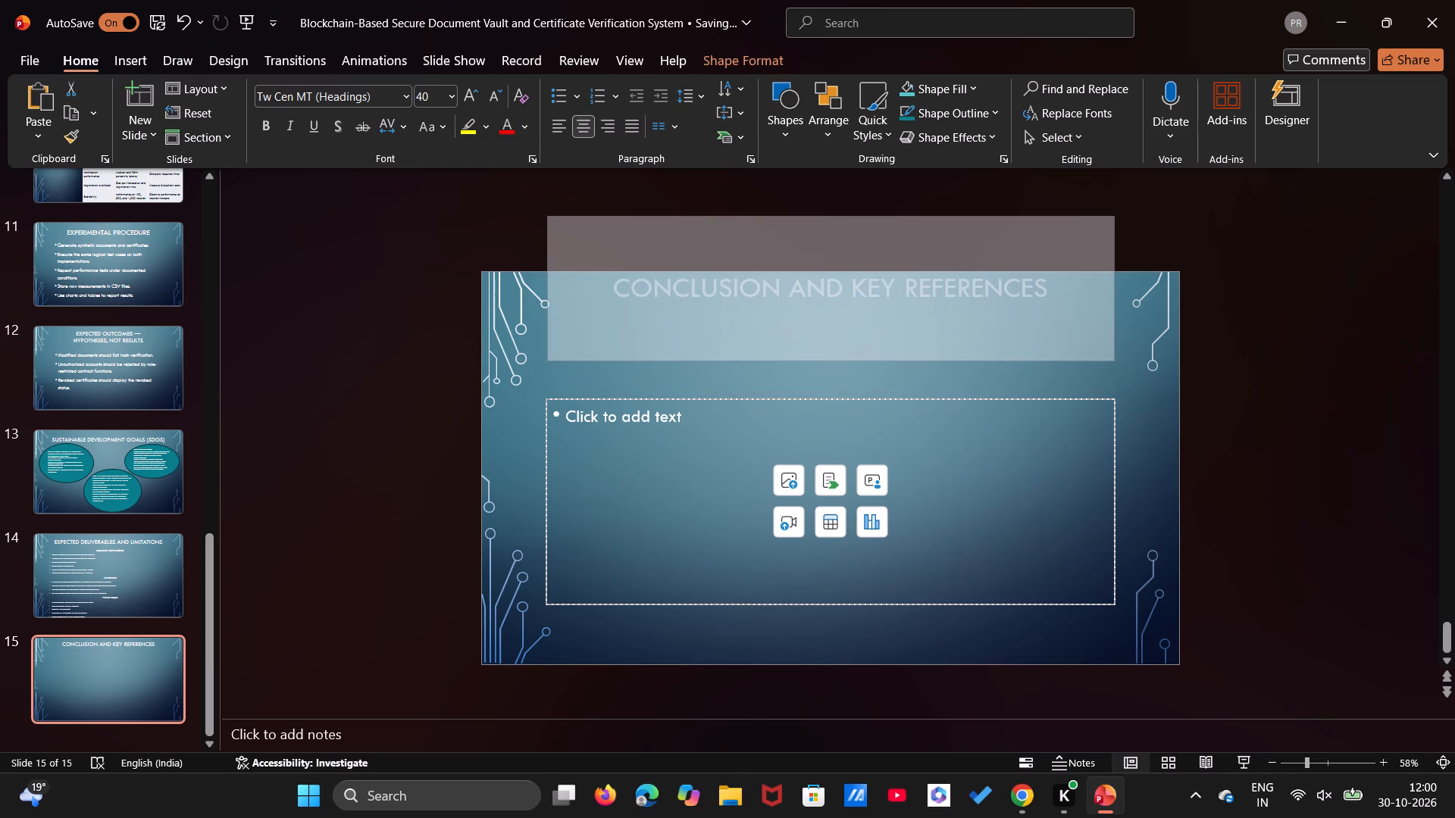
pyautogui.moveTo(831, 361); pyautogui.dragTo(831, 370)
pyautogui.click(857, 364)
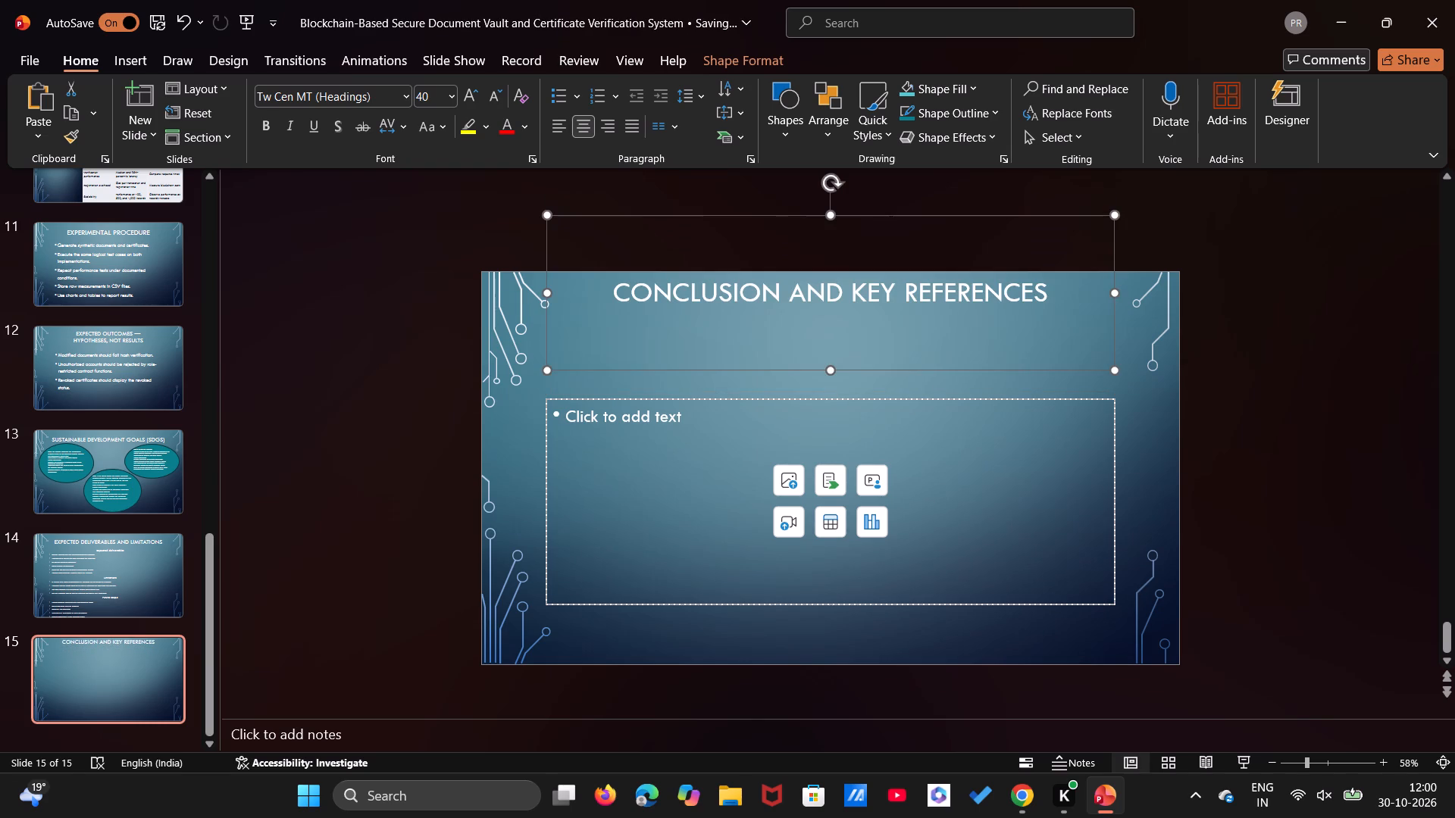
# Extend slide 15's content box upward to just beneath the title text and downward almost to the slide's bottom edge.
pyautogui.click(829, 444)
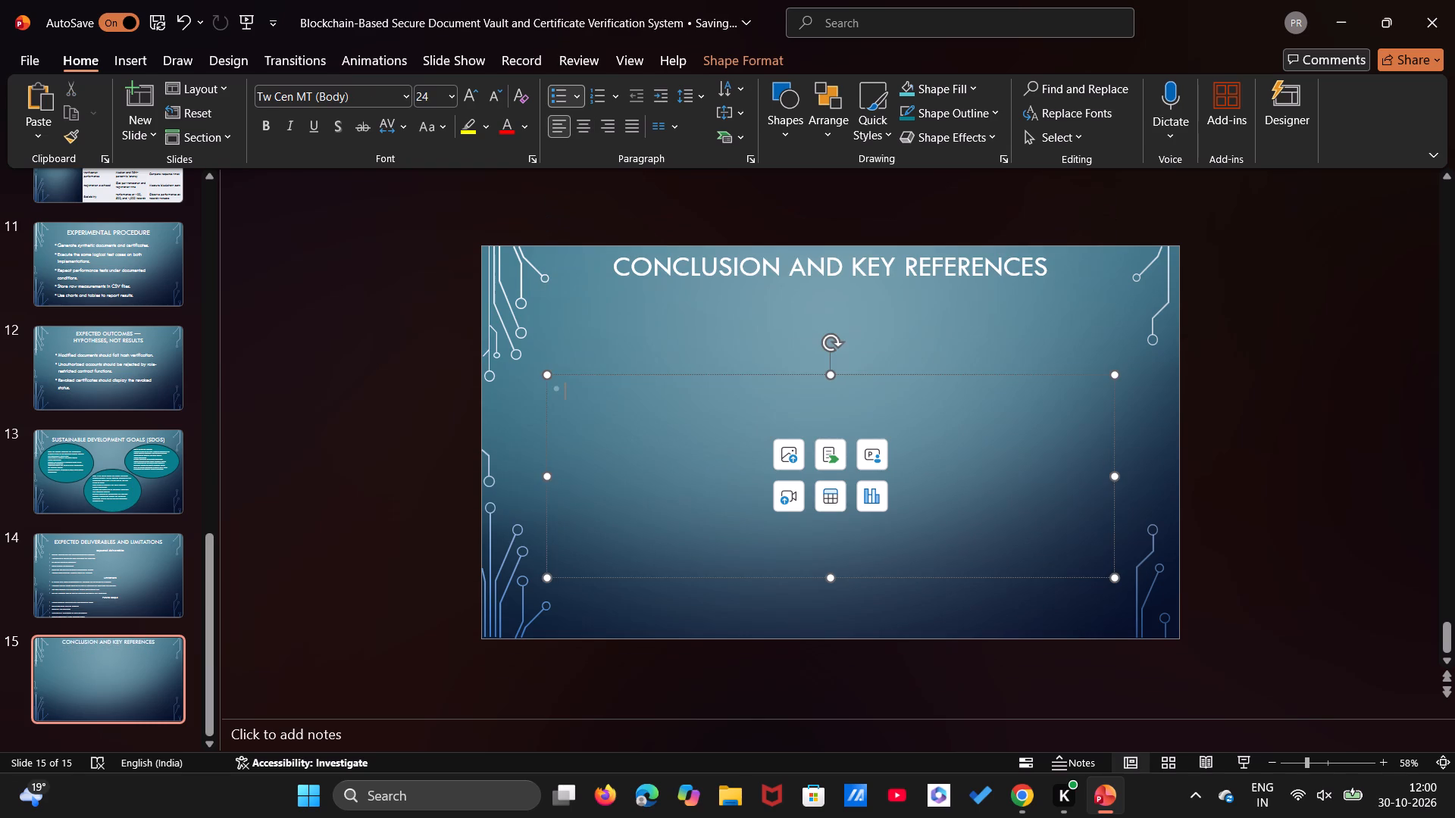
pyautogui.moveTo(831, 374); pyautogui.dragTo(825, 301)
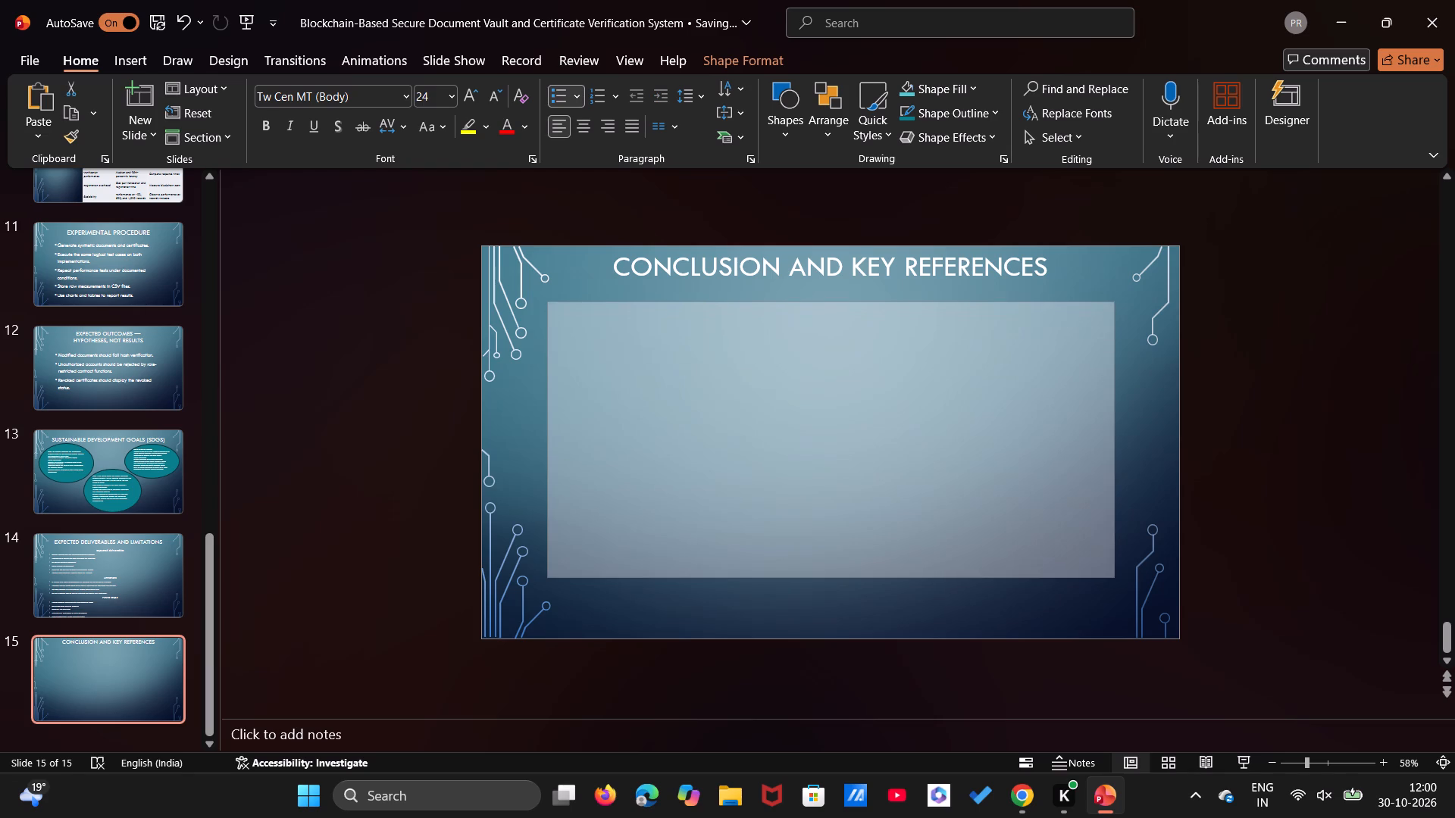
pyautogui.moveTo(825, 301); pyautogui.dragTo(824, 288)
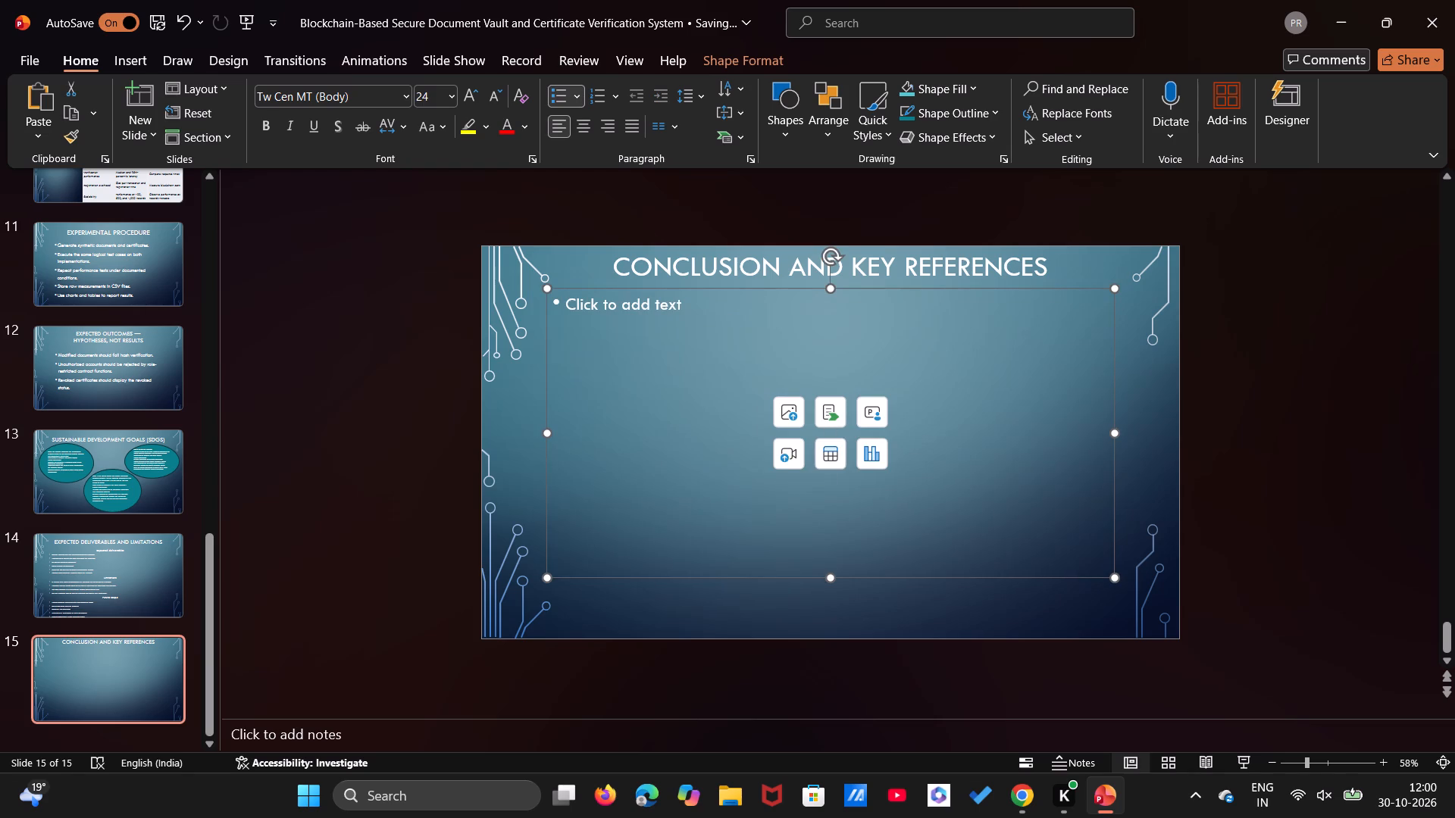
pyautogui.moveTo(830, 577); pyautogui.dragTo(838, 617)
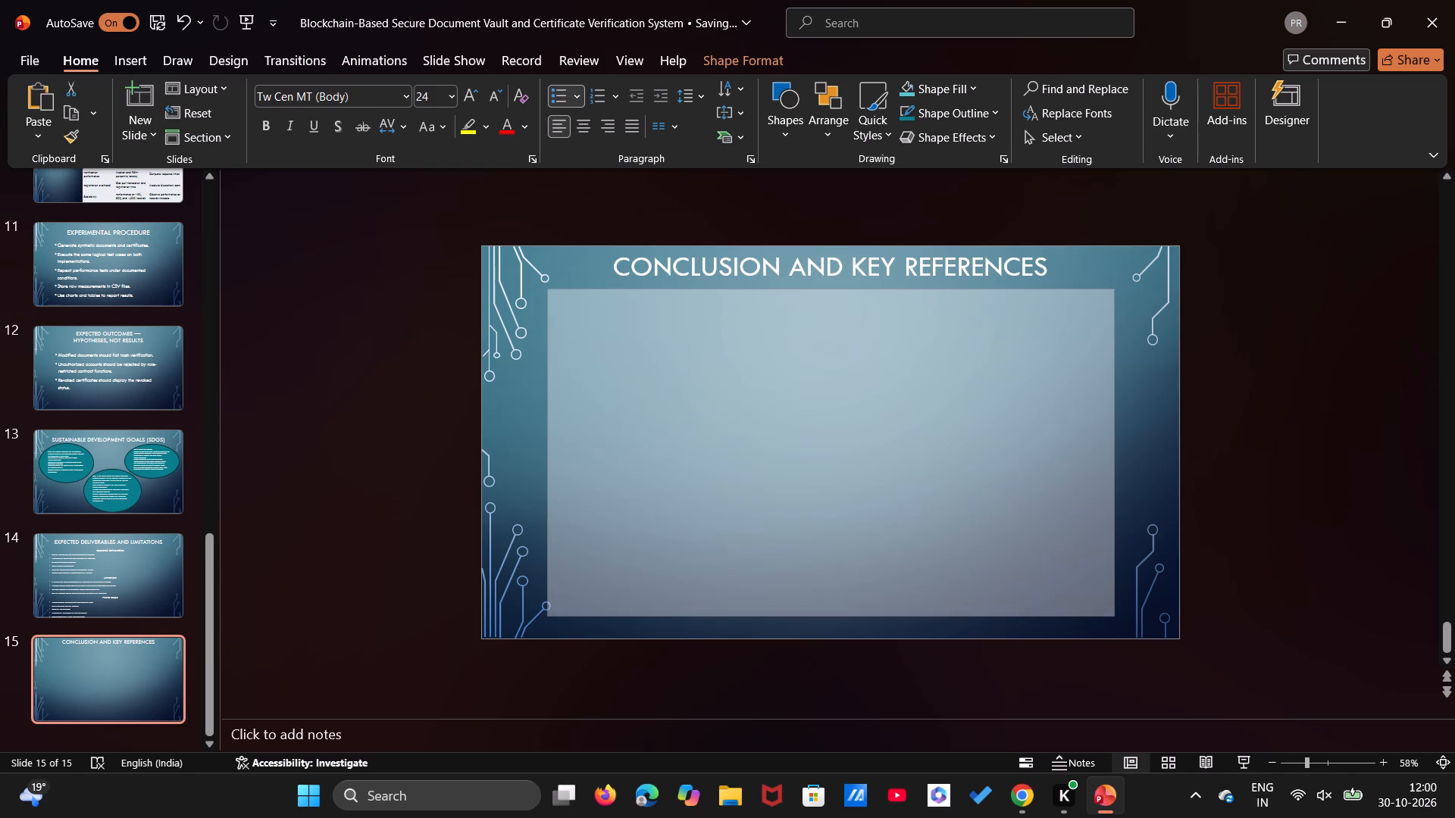
pyautogui.moveTo(838, 617); pyautogui.dragTo(845, 634)
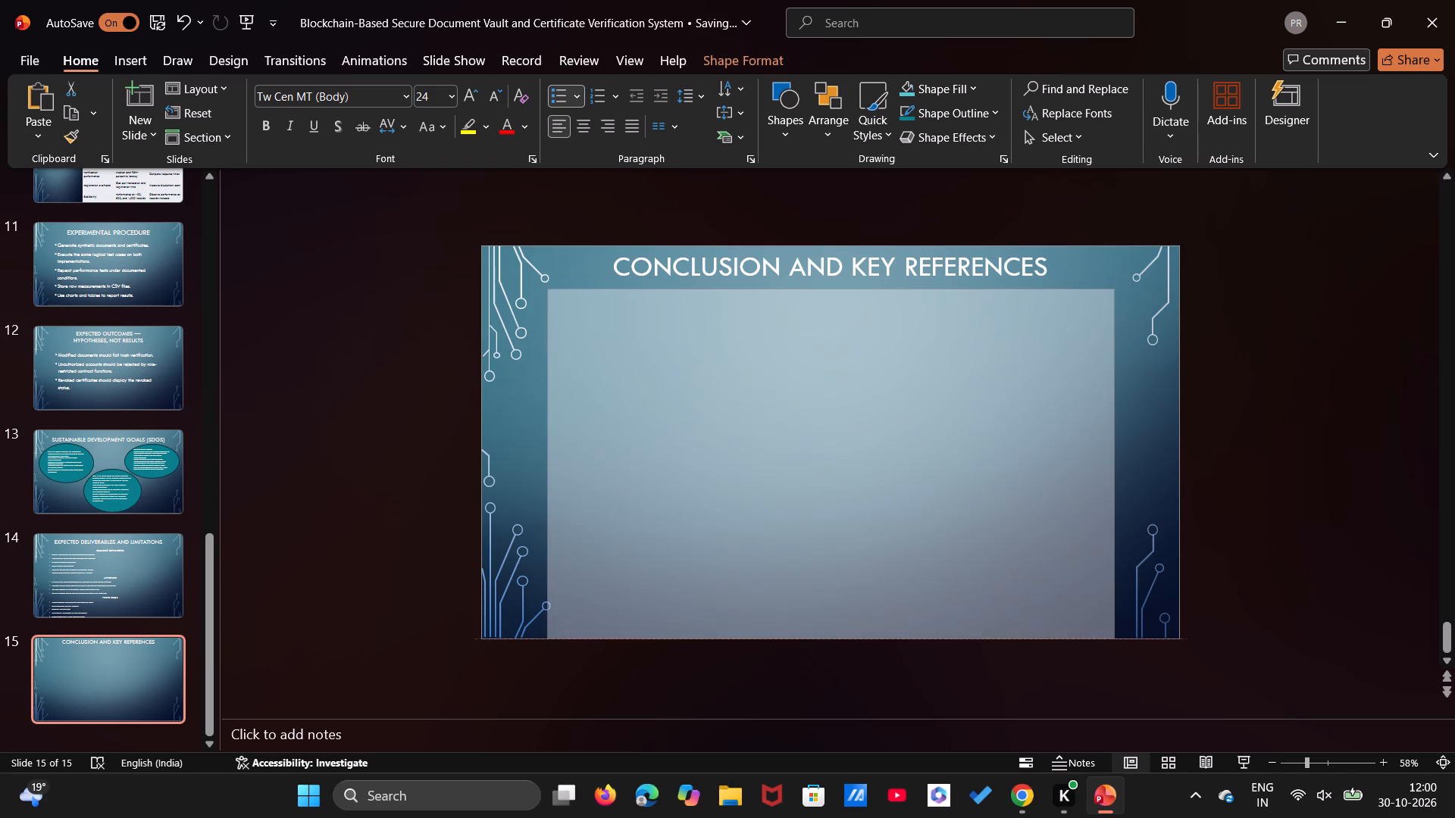
pyautogui.moveTo(845, 634); pyautogui.dragTo(840, 626)
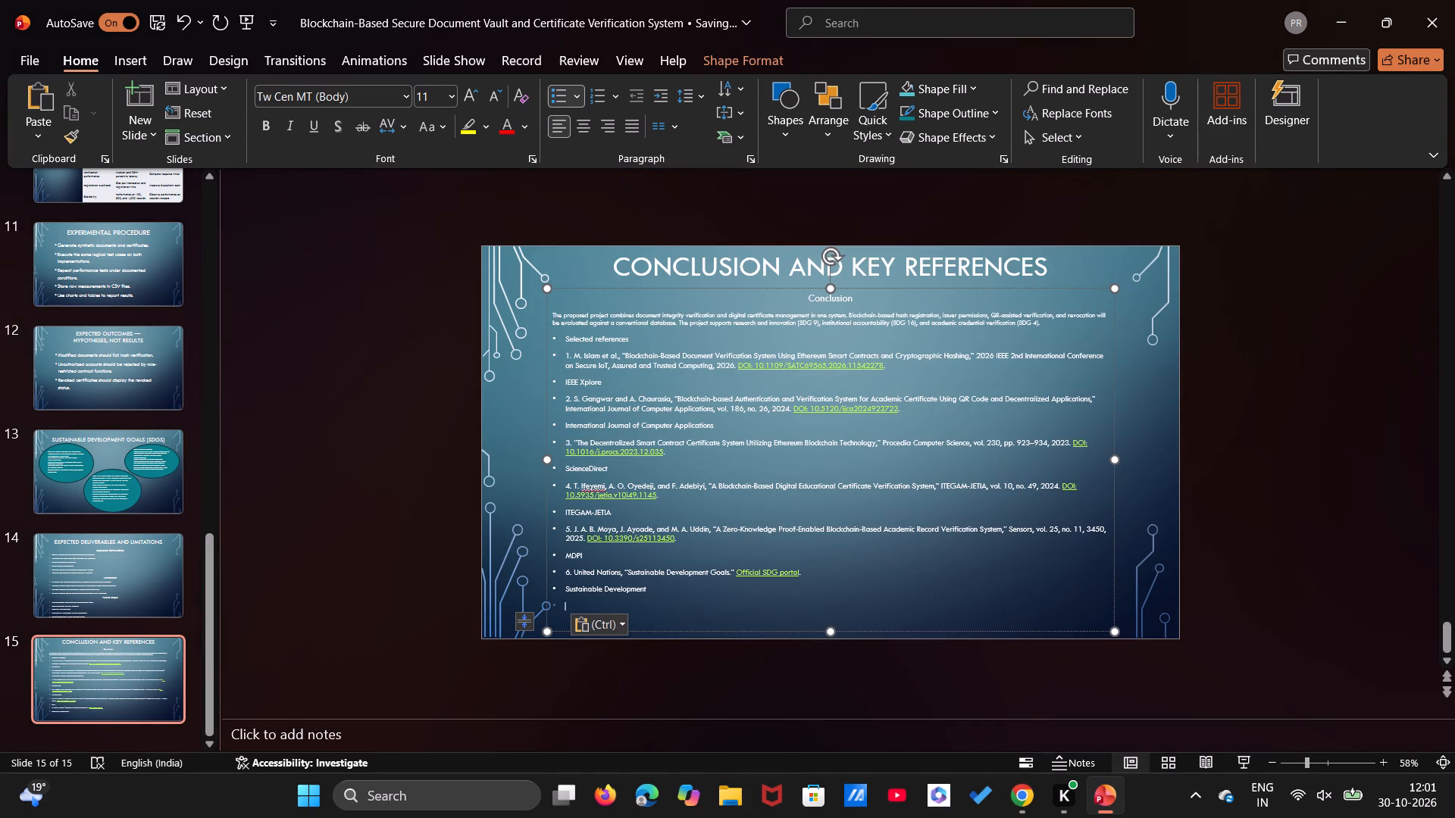
# Remove the bullet from the "Selected references" heading, keeping it on its own line below the conclusion paragraph.
pyautogui.click(561, 340)
pyautogui.press('BackSpace')
pyautogui.press('BackSpace')
pyautogui.press('Return')
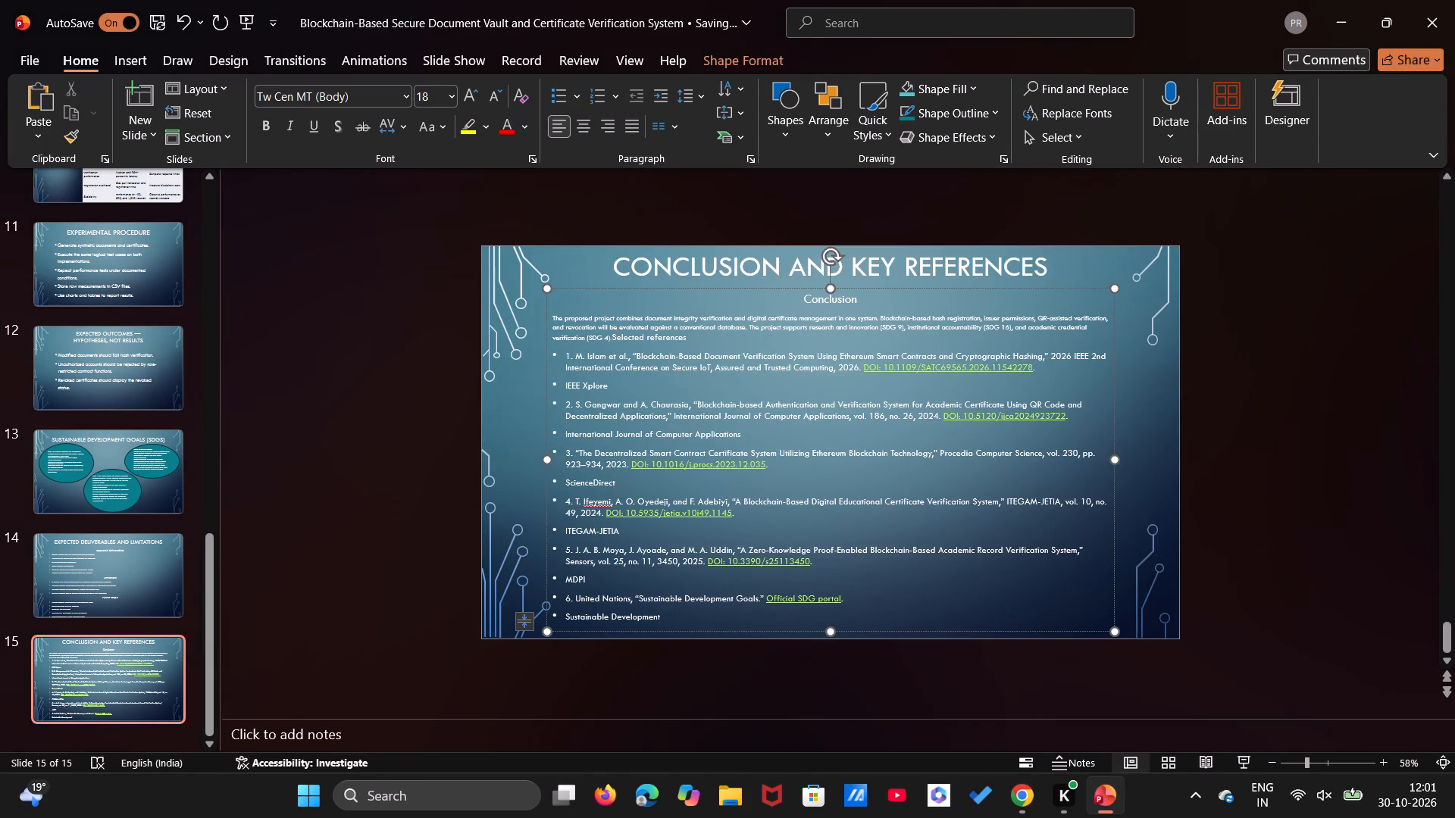
# Select the "Selected references" heading for formatting.
pyautogui.moveTo(618, 342); pyautogui.dragTo(574, 345)
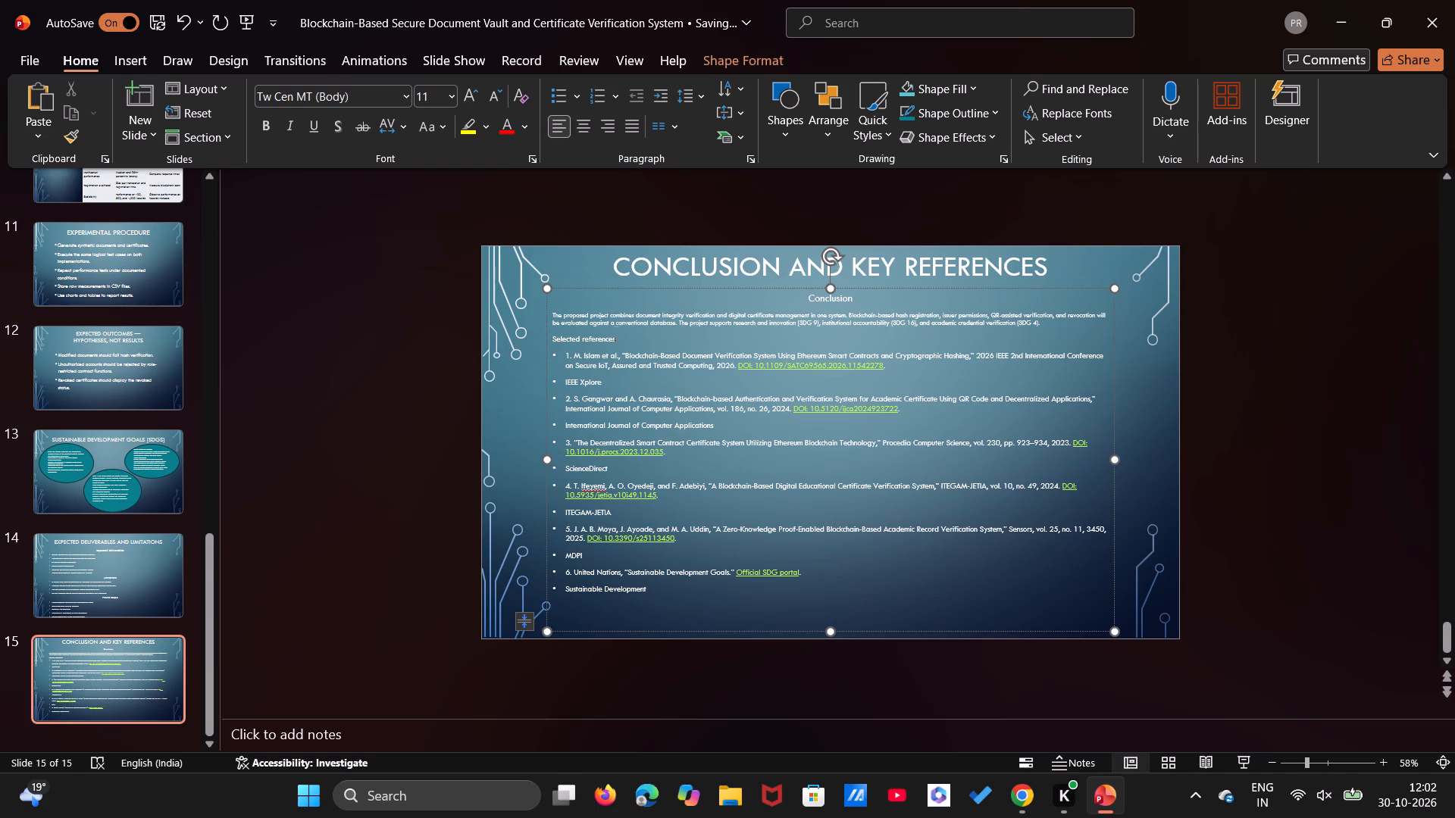
pyautogui.moveTo(574, 345); pyautogui.dragTo(522, 339)
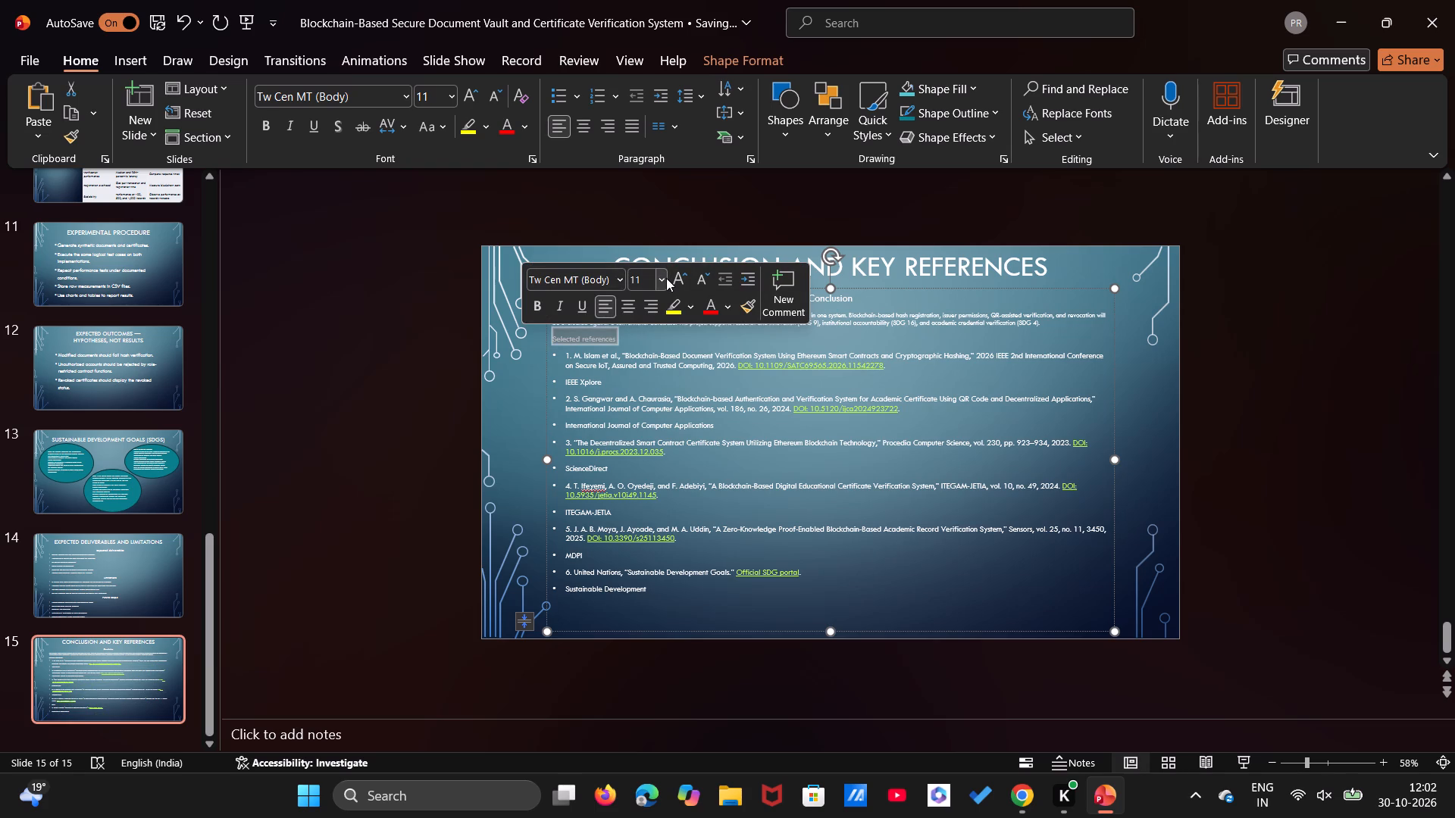
# Set the "Selected references" heading on slide 15 to 20 pt and centre it.
pyautogui.click(666, 278)
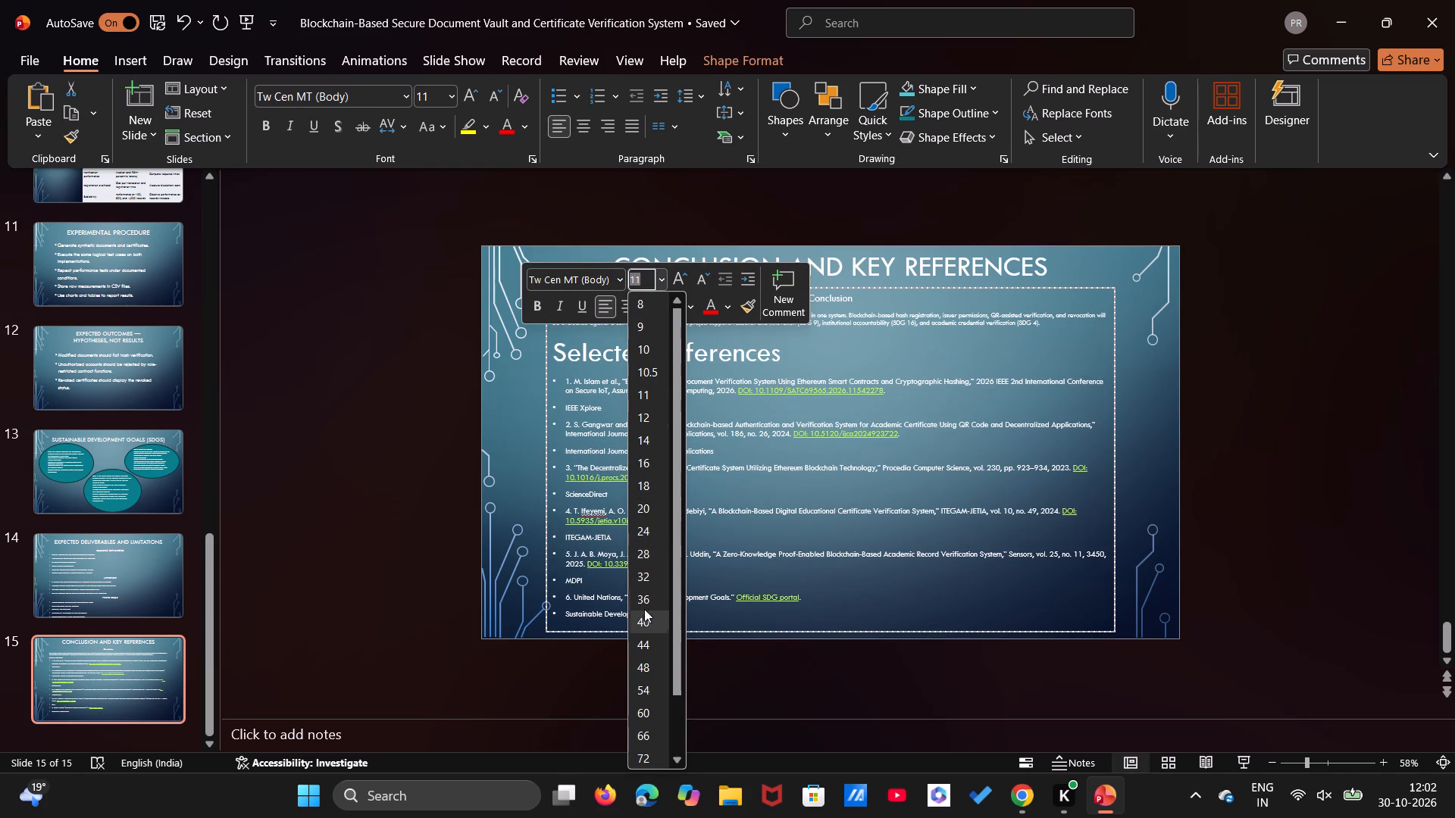
pyautogui.click(644, 508)
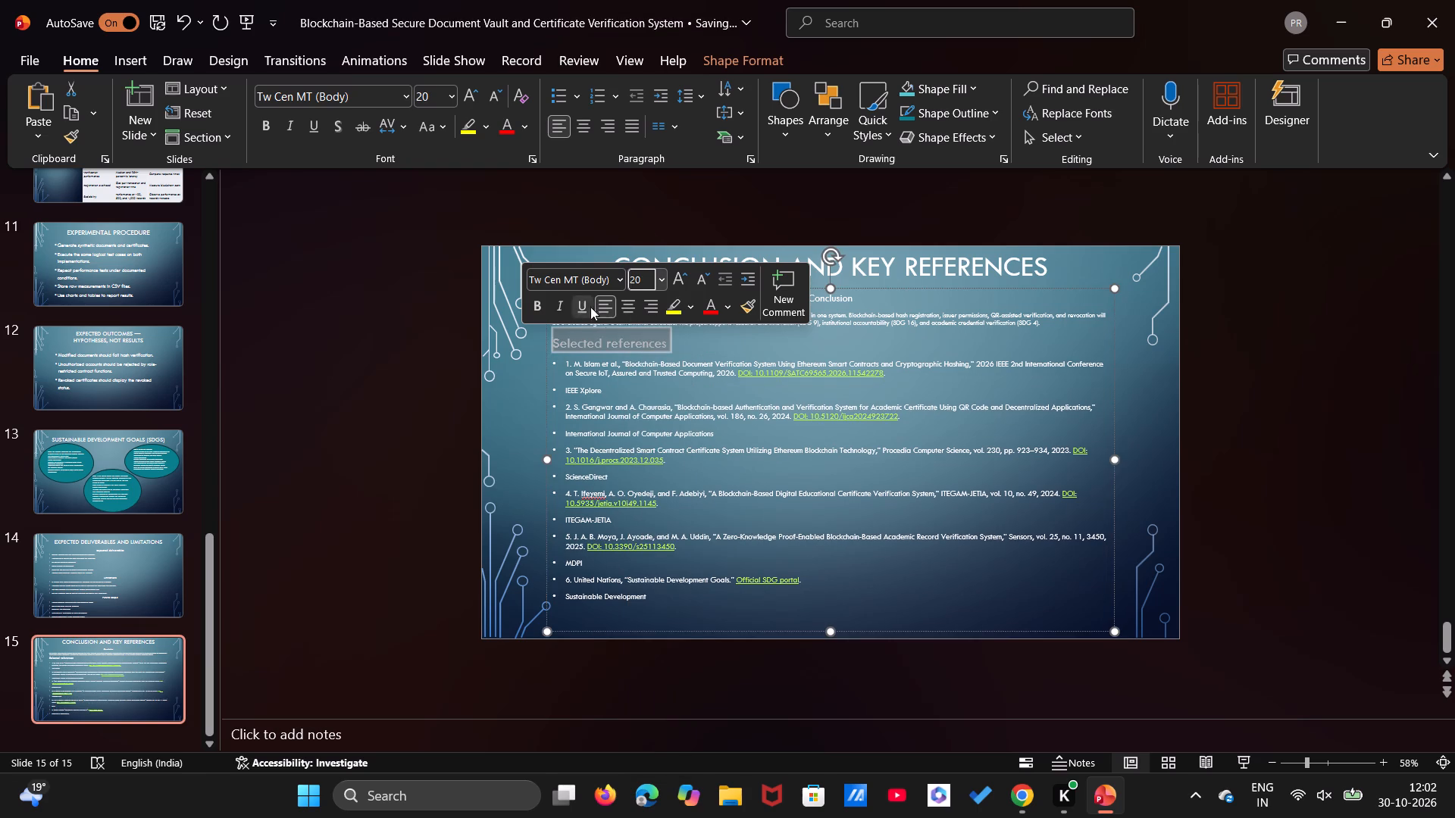
pyautogui.click(627, 313)
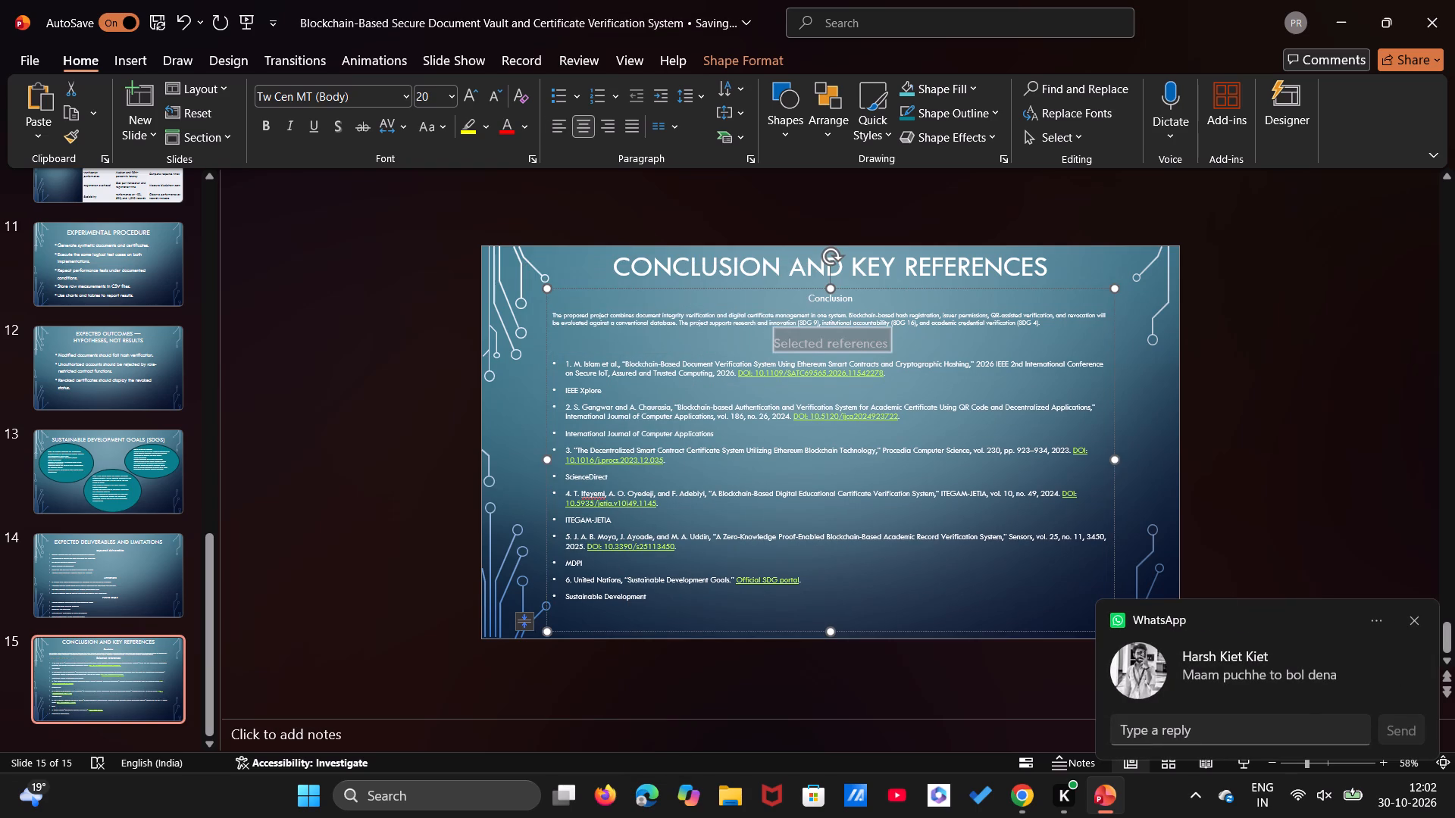
# Set the "Conclusion" heading above the conclusion paragraph to 20 pt.
pyautogui.moveTo(853, 302); pyautogui.dragTo(840, 299)
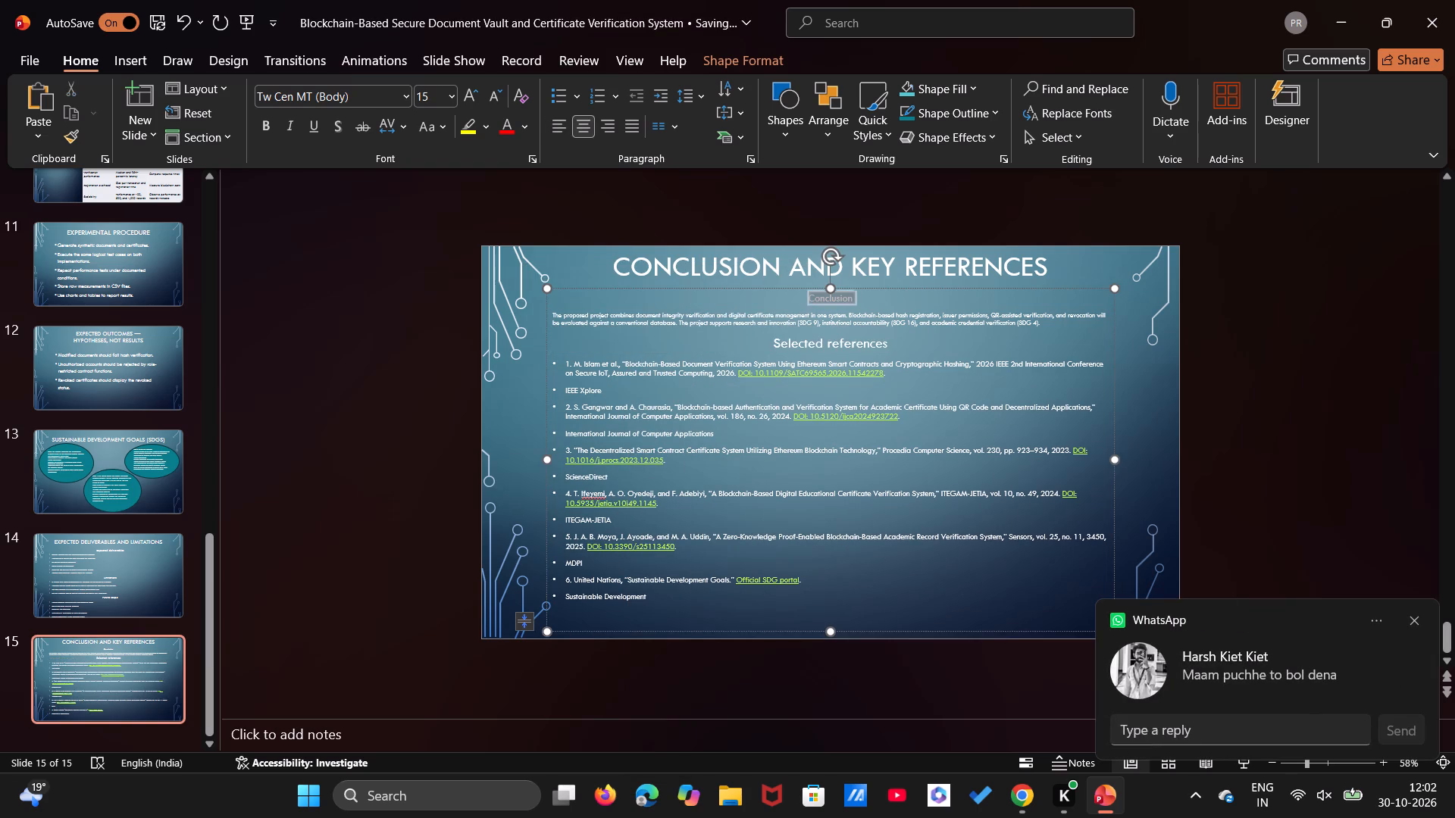
pyautogui.moveTo(840, 299); pyautogui.dragTo(811, 300)
pyautogui.click(946, 244)
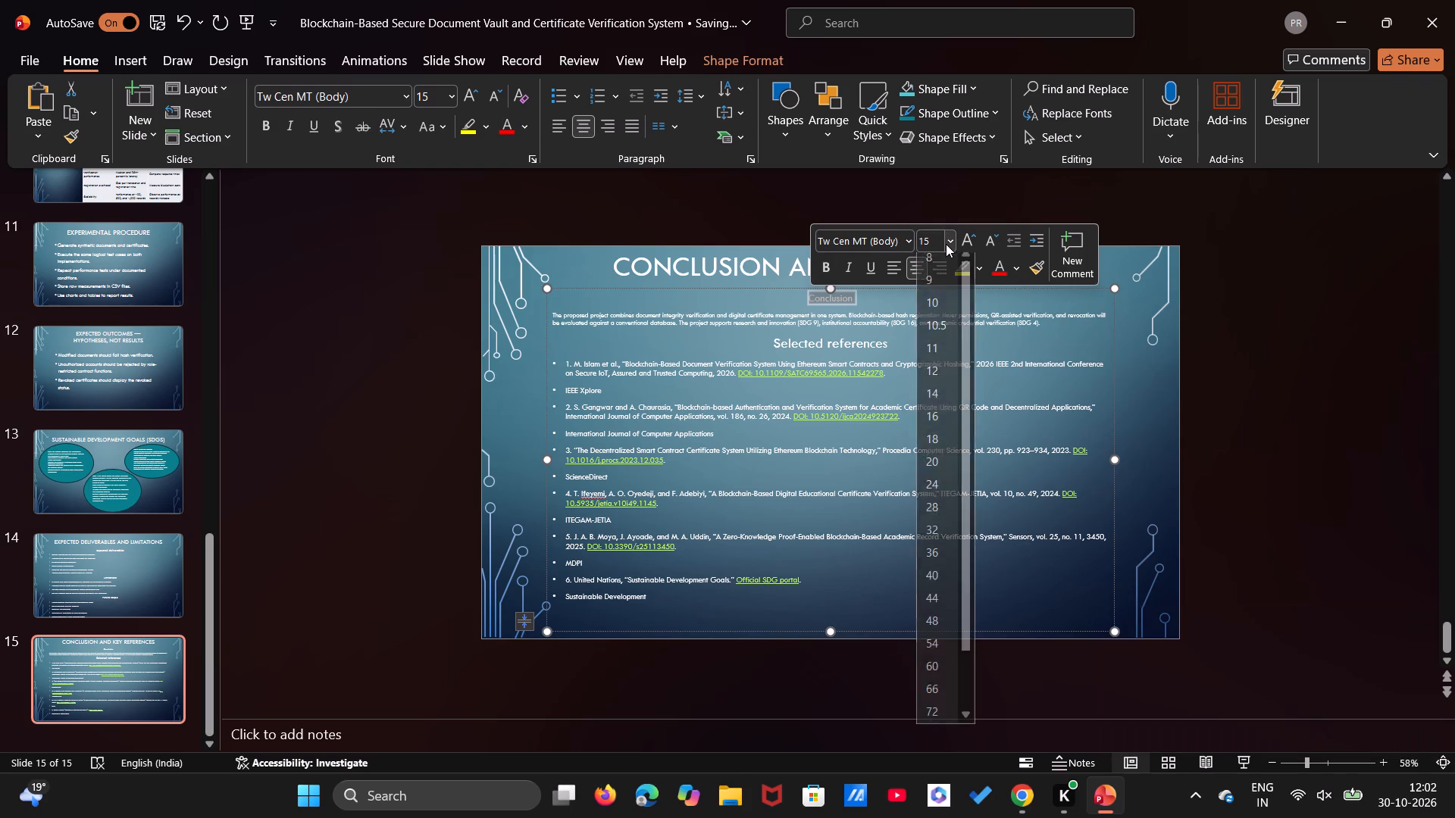
pyautogui.click(937, 477)
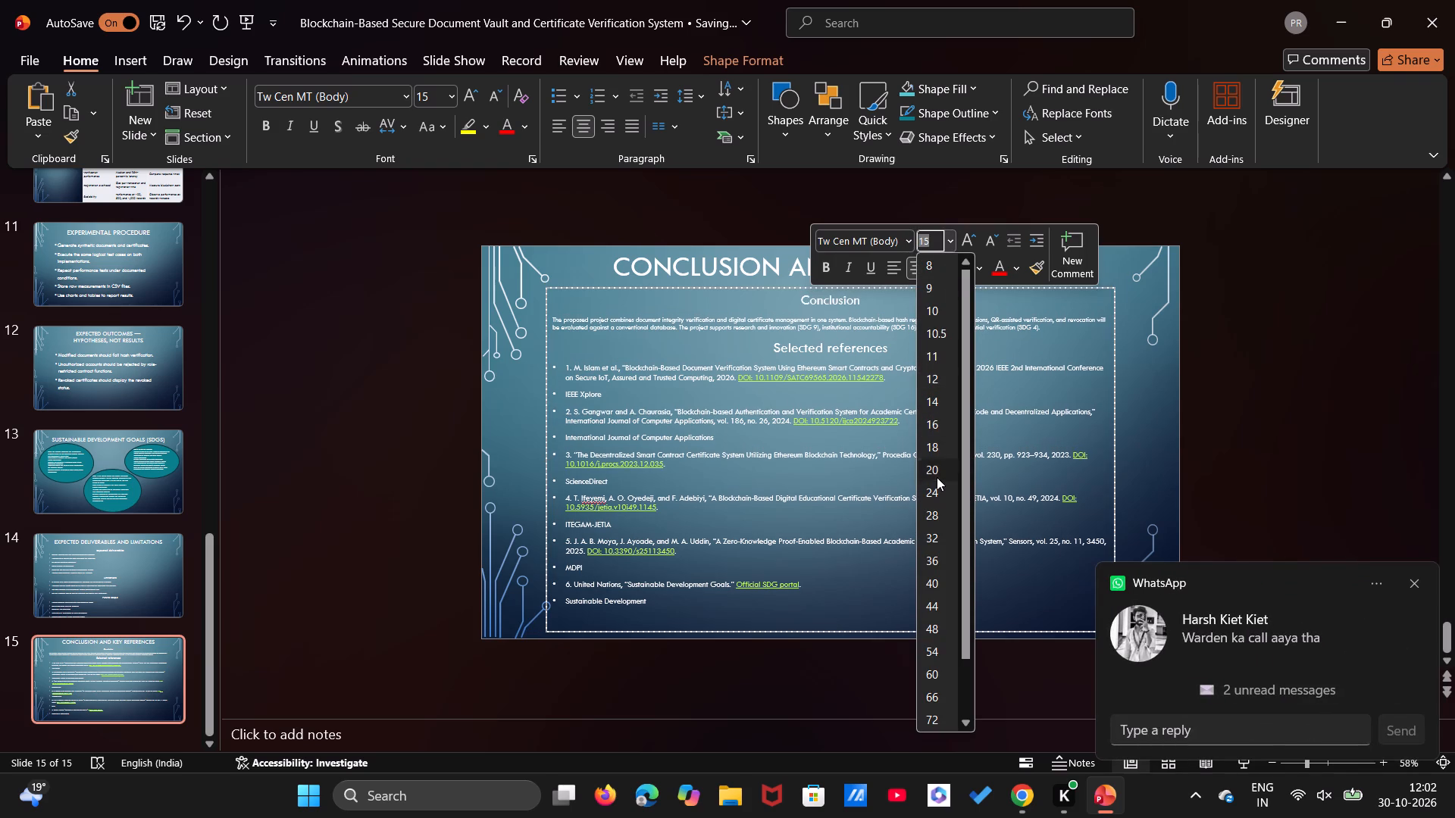
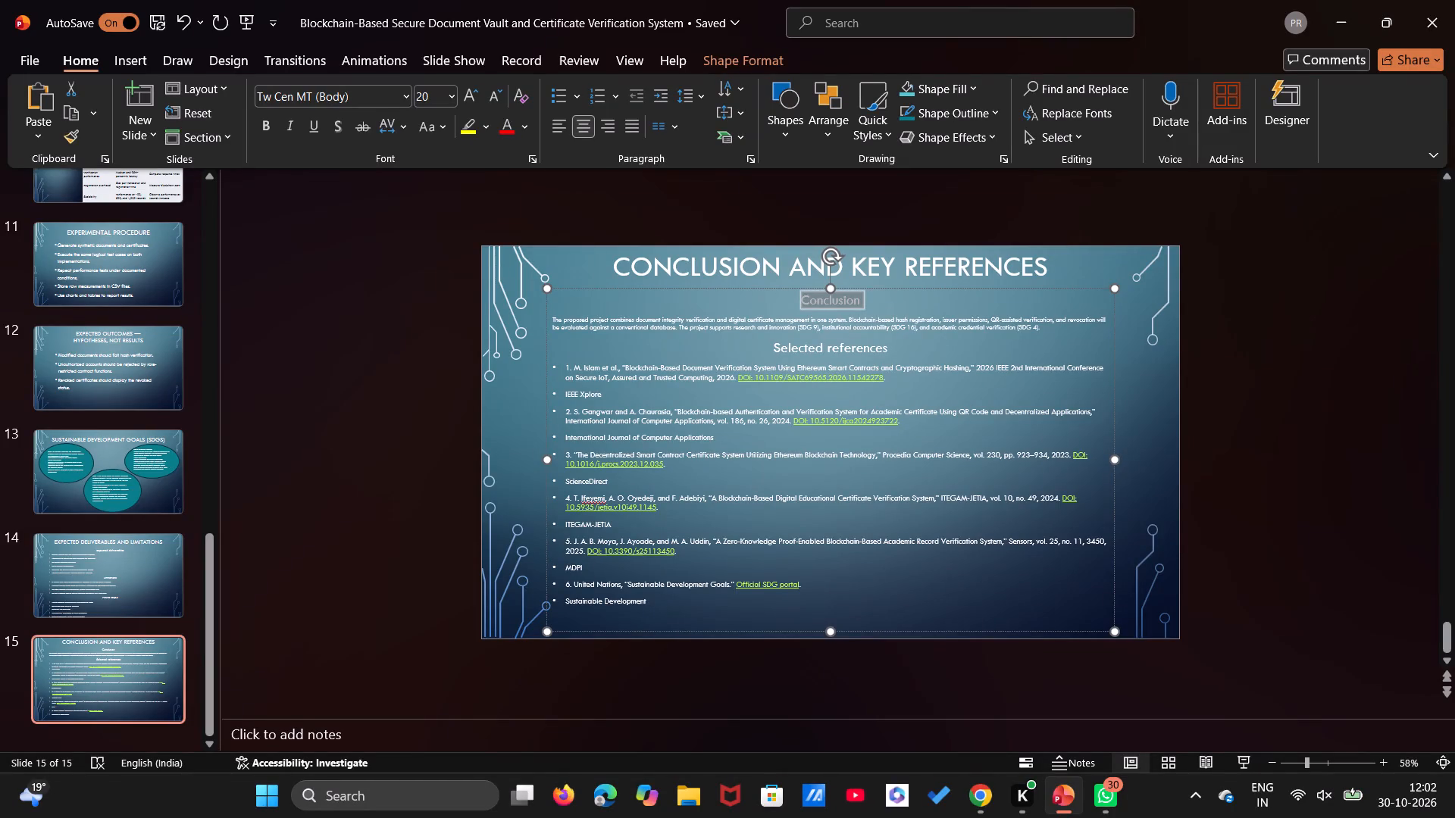
# Remove the bullets from reference 1, the "IEEE Xplore" line below it, and reference 2 on slide 15.
pyautogui.click(560, 367)
pyautogui.press('BackSpace')
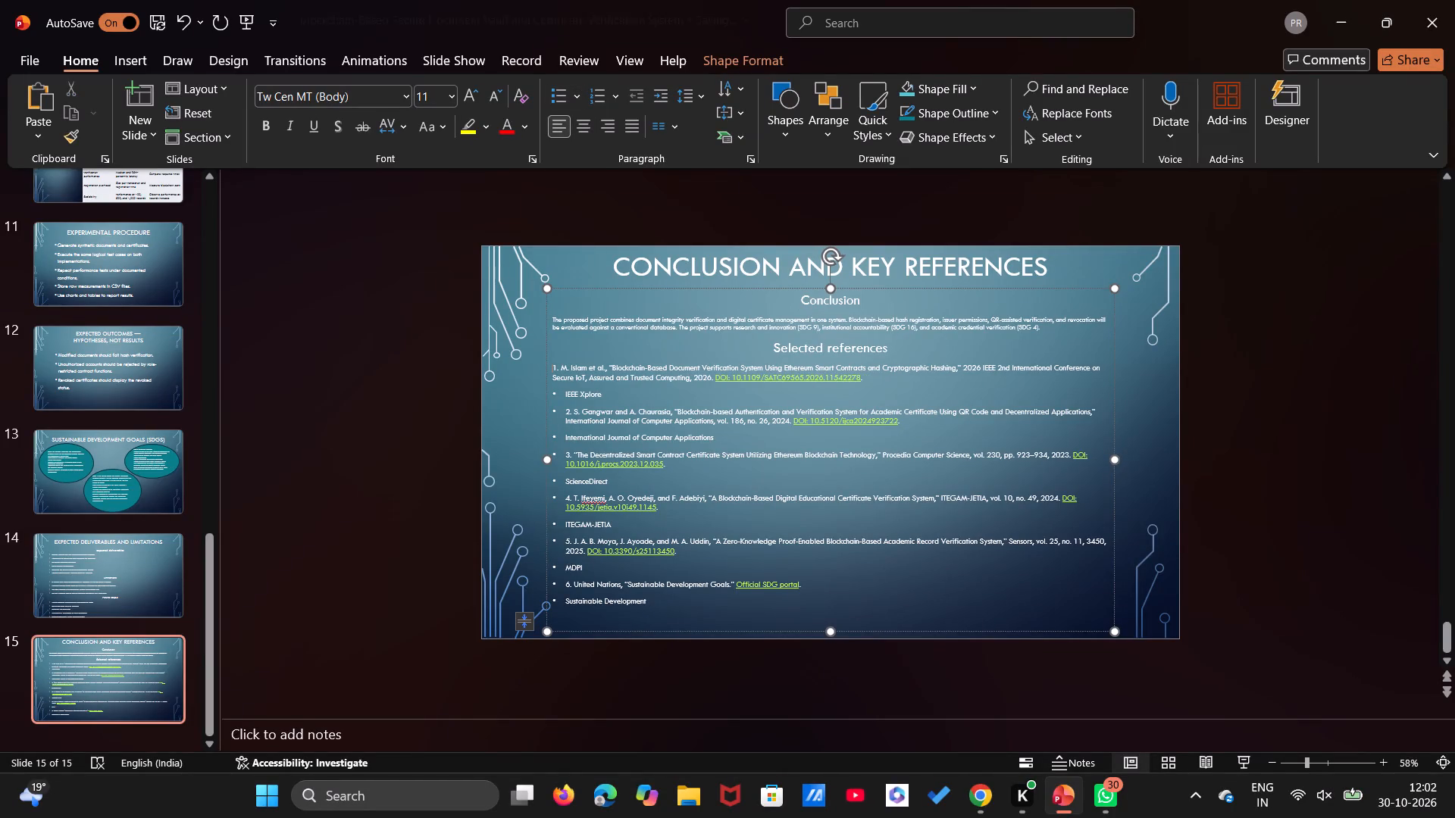
pyautogui.click(565, 395)
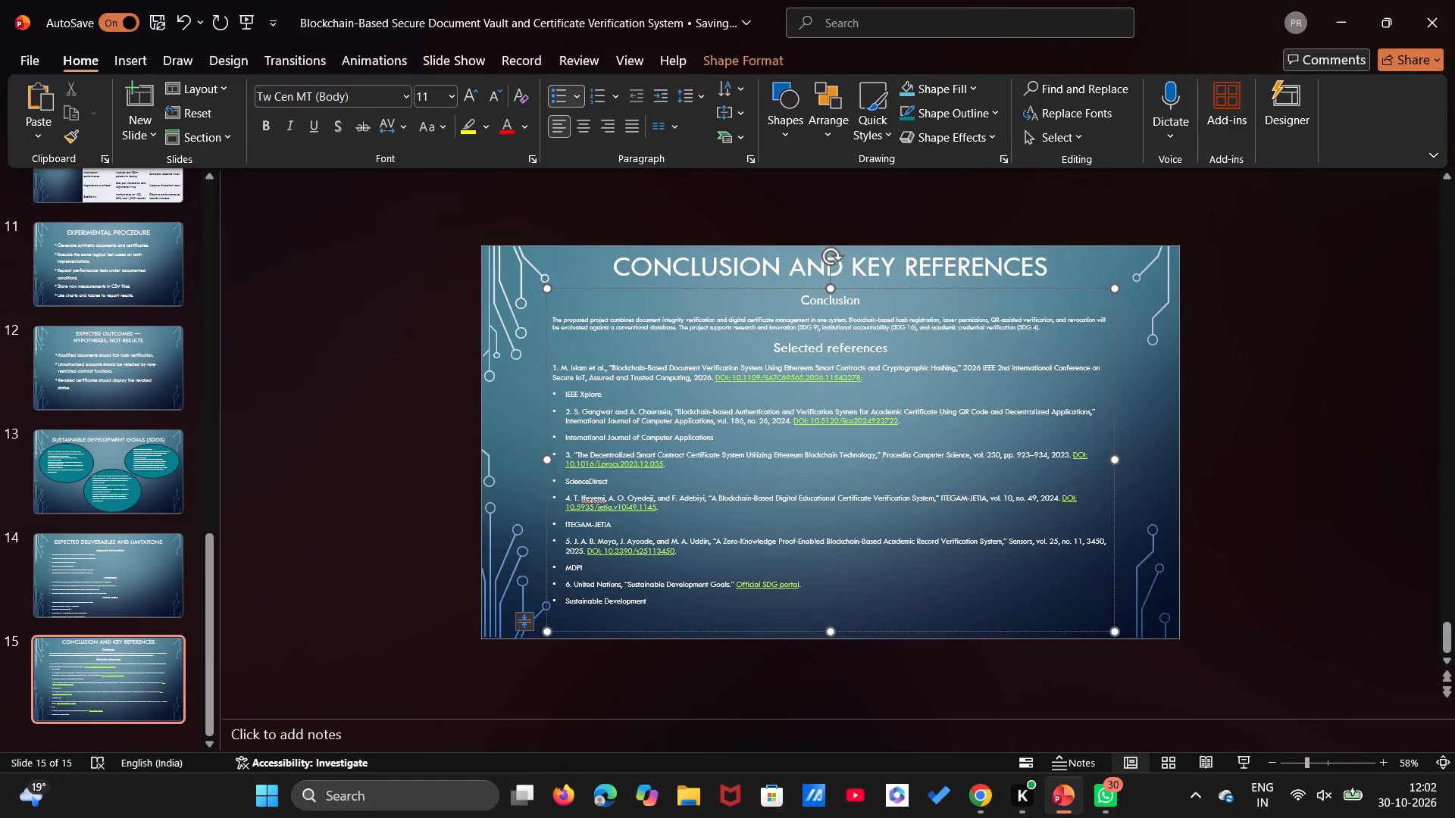
pyautogui.press('BackSpace')
pyautogui.click(557, 413)
pyautogui.press('BackSpace')
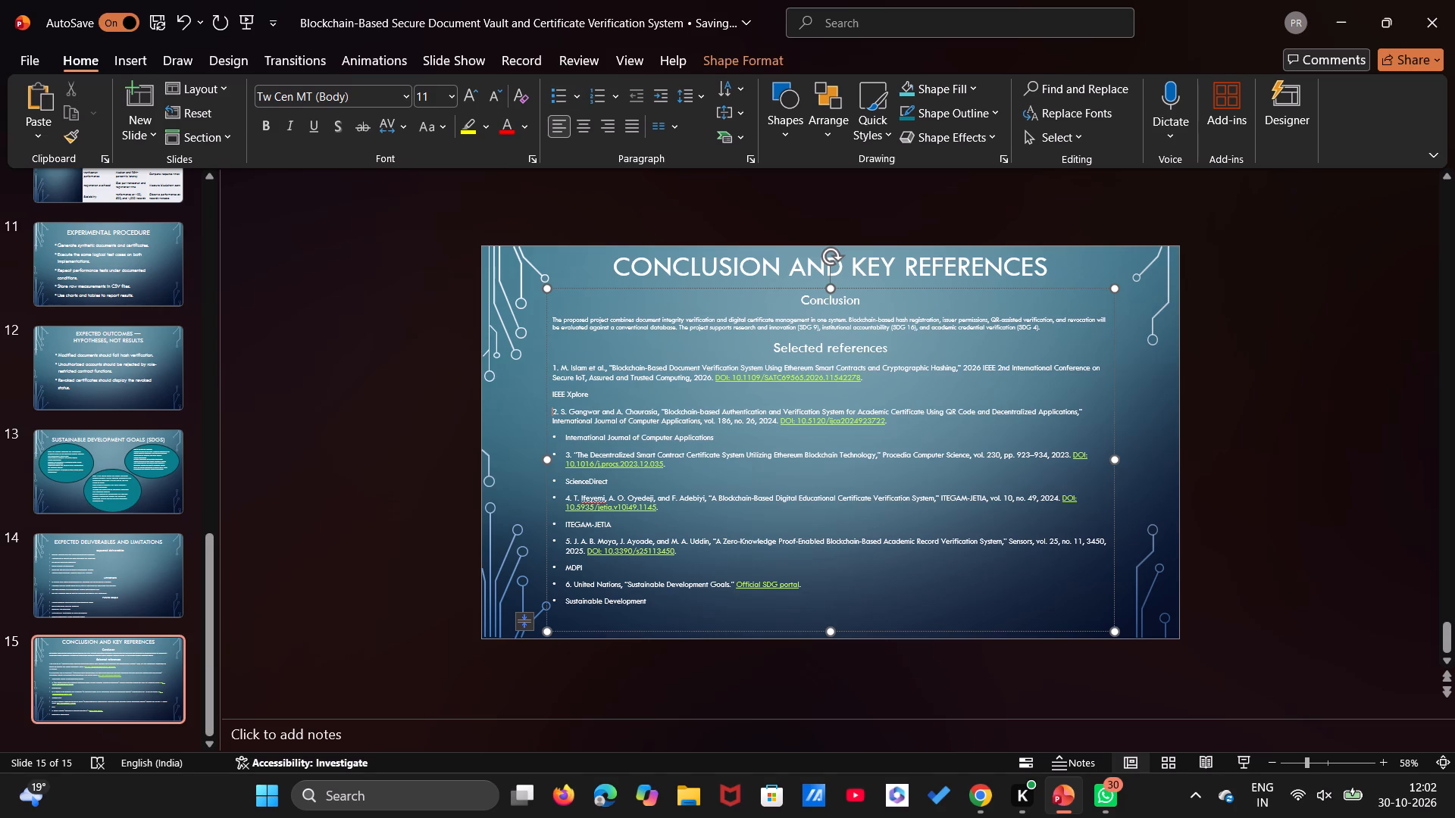
# Remove the bullets from the remaining reference lines on slide 15, from "International Journal of Computer Applications" through "Sustainable Development".
pyautogui.click(560, 432)
pyautogui.press('BackSpace')
pyautogui.click(560, 454)
pyautogui.press('BackSpace')
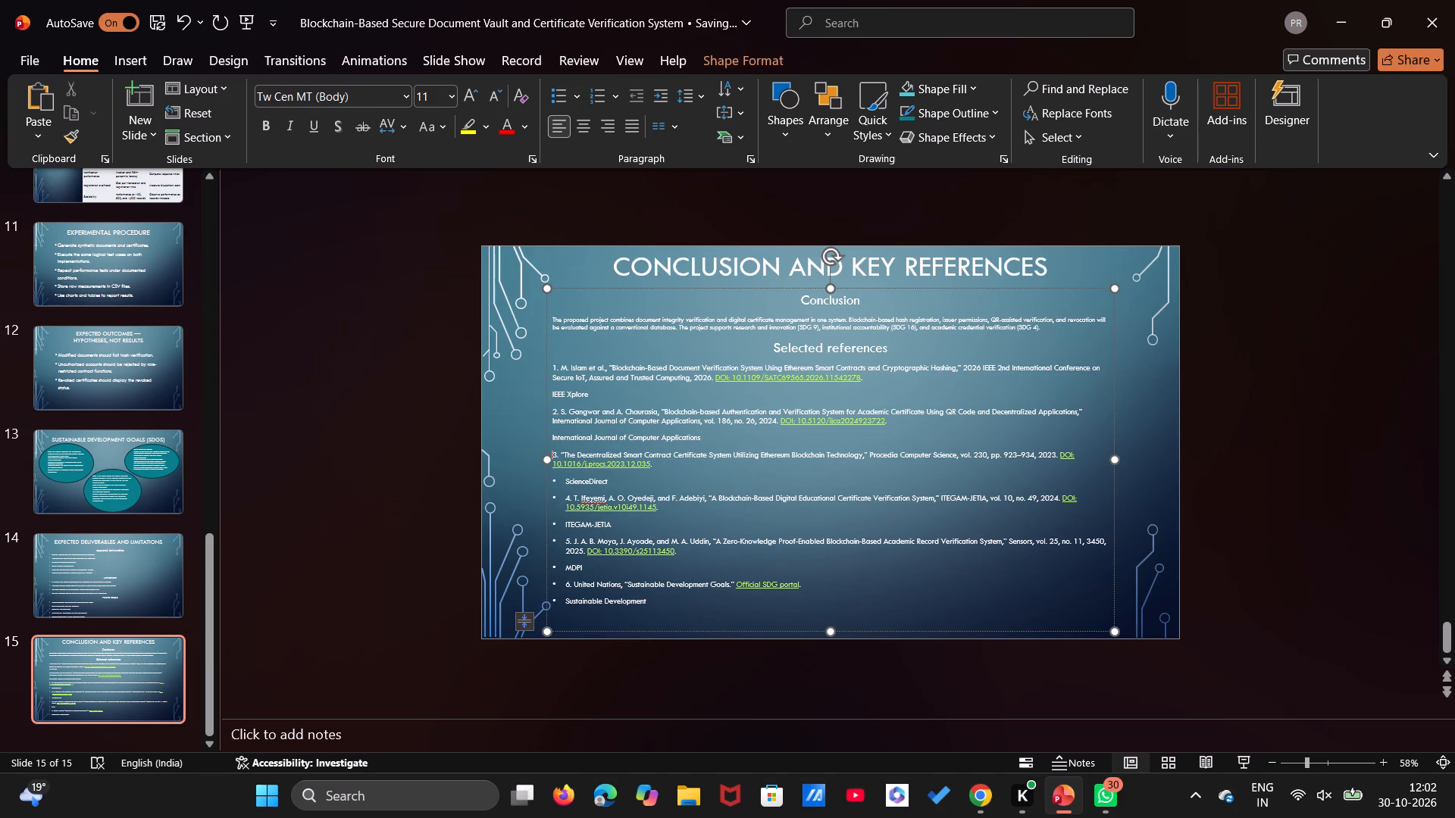
pyautogui.click(559, 478)
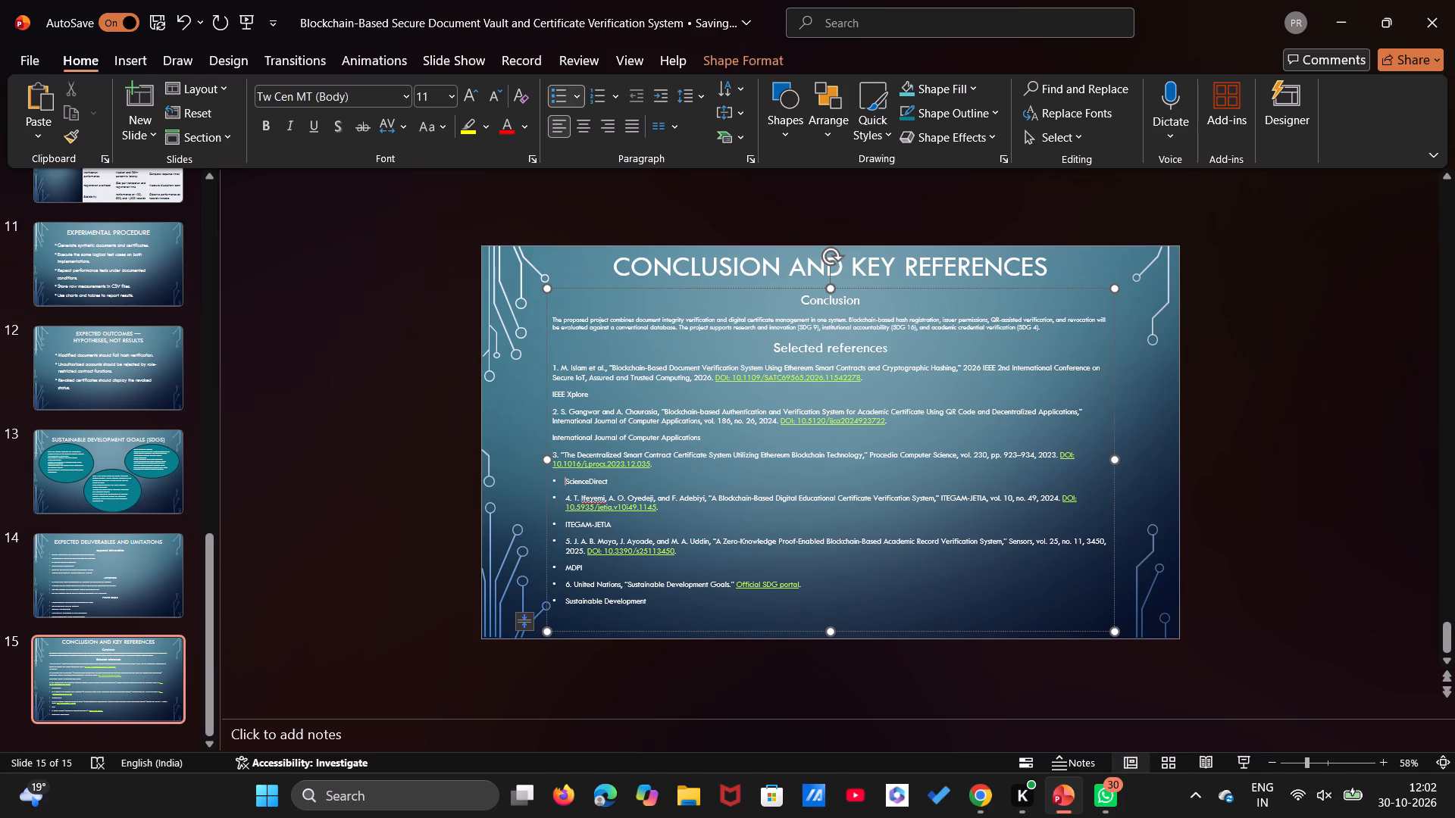
pyautogui.press('BackSpace')
pyautogui.click(559, 497)
pyautogui.press('BackSpace')
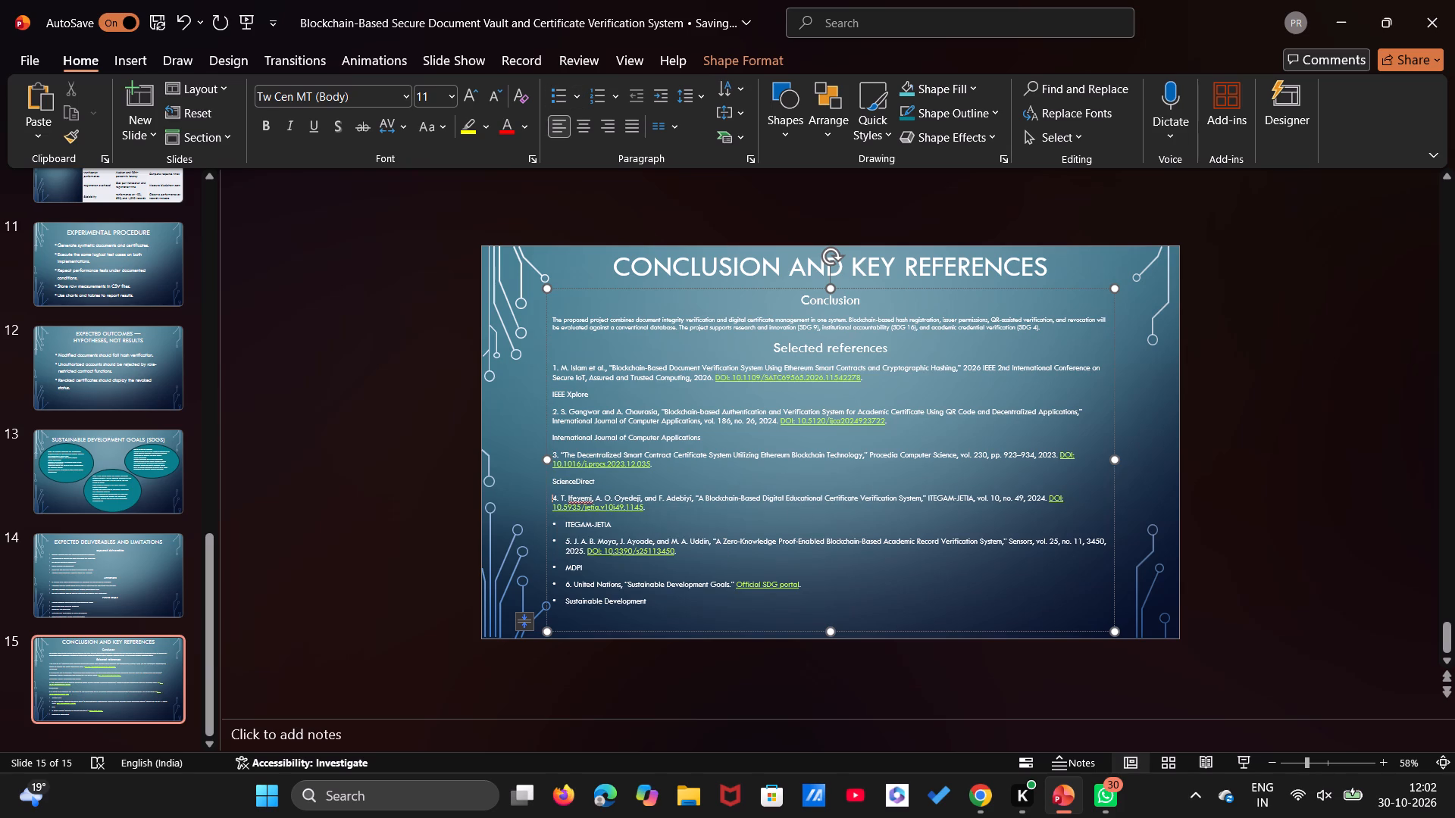
pyautogui.click(560, 526)
pyautogui.press('BackSpace')
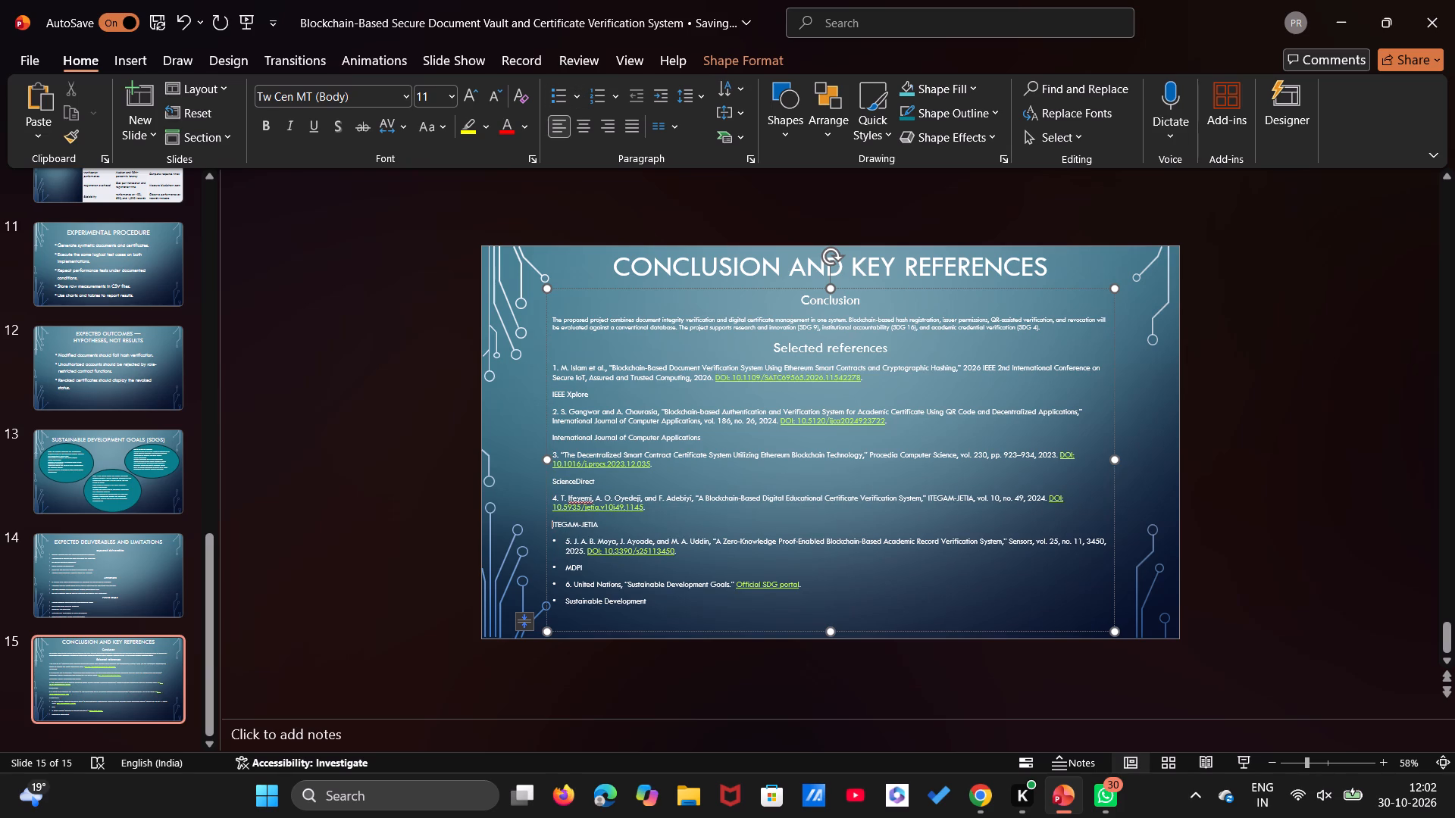
pyautogui.click(559, 542)
pyautogui.press('BackSpace')
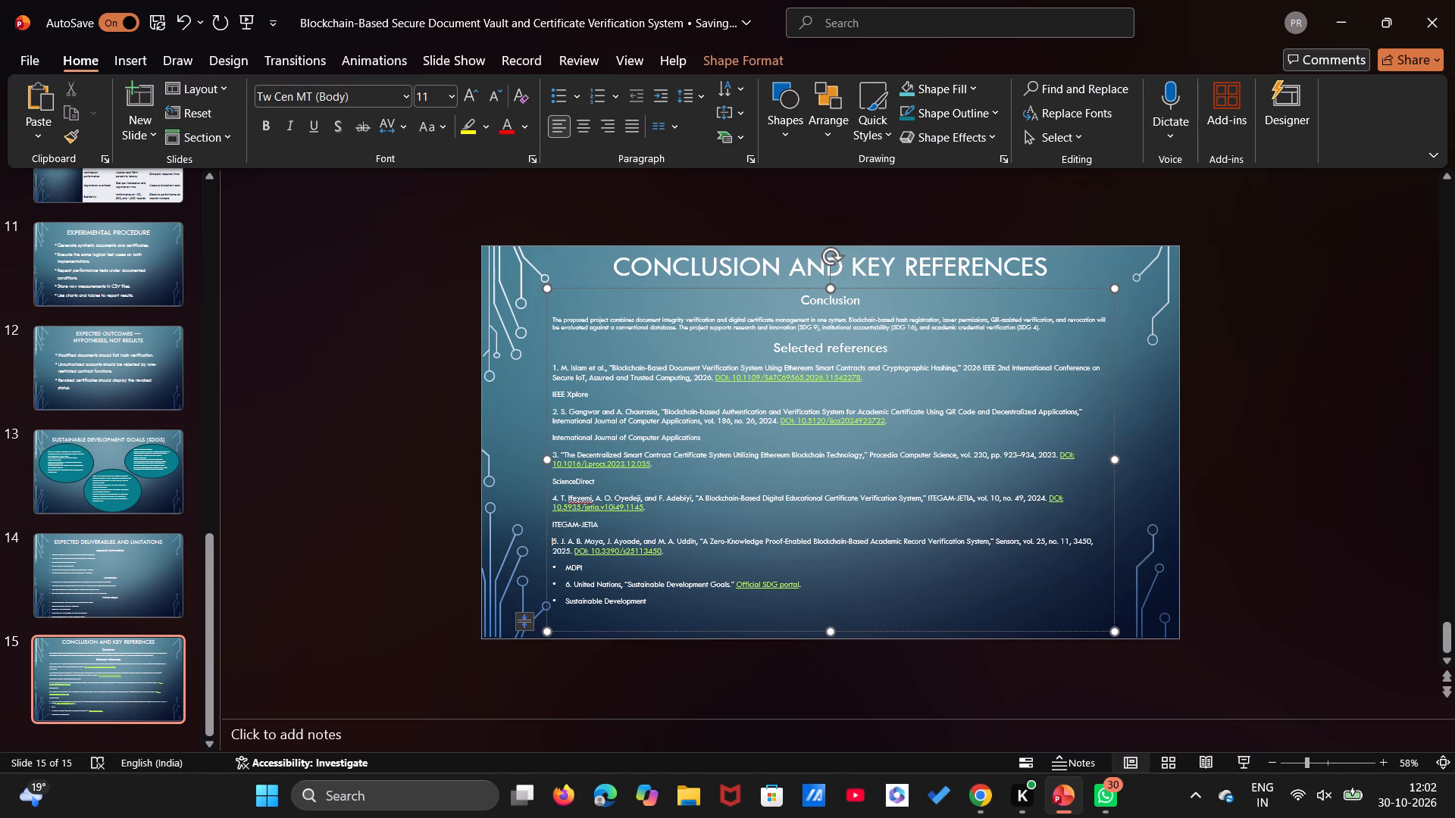
pyautogui.click(559, 569)
pyautogui.press('BackSpace')
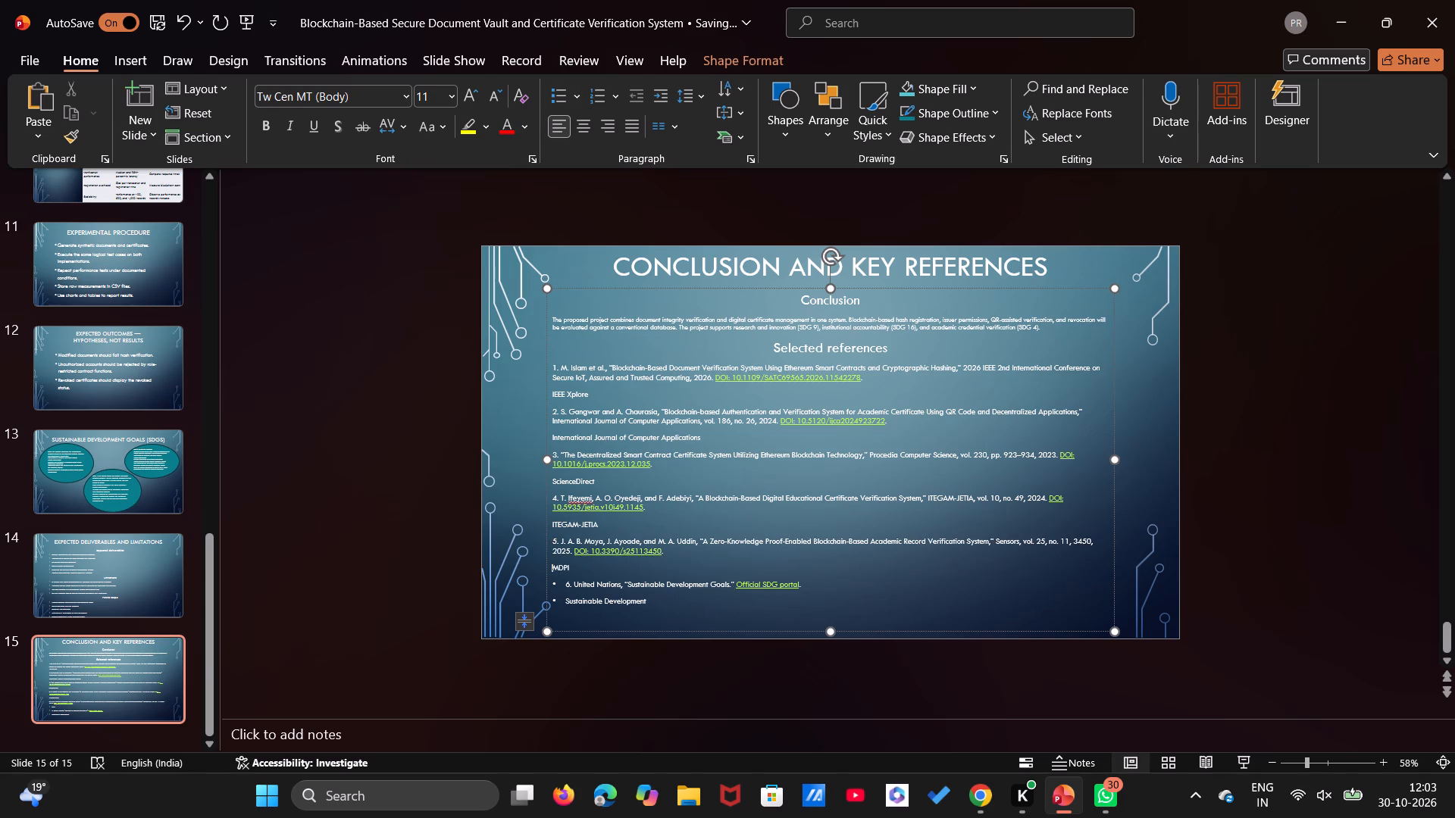
pyautogui.click(559, 581)
pyautogui.press('BackSpace')
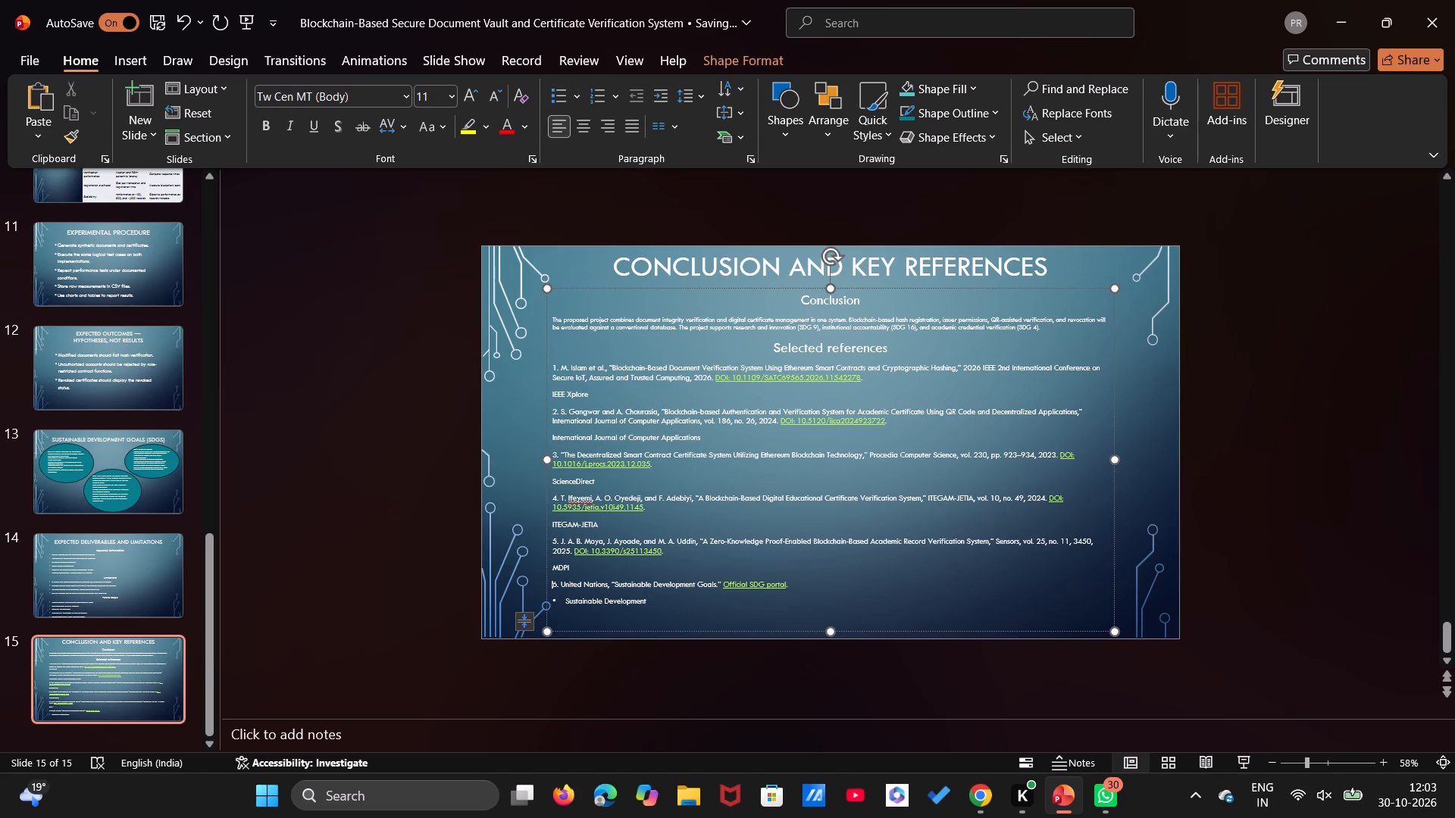
pyautogui.click(566, 598)
pyautogui.press('BackSpace')
# Extend the lower edge of slide 15's body text box to slightly below the slide's bottom edge.
pyautogui.moveTo(831, 632); pyautogui.dragTo(836, 643)
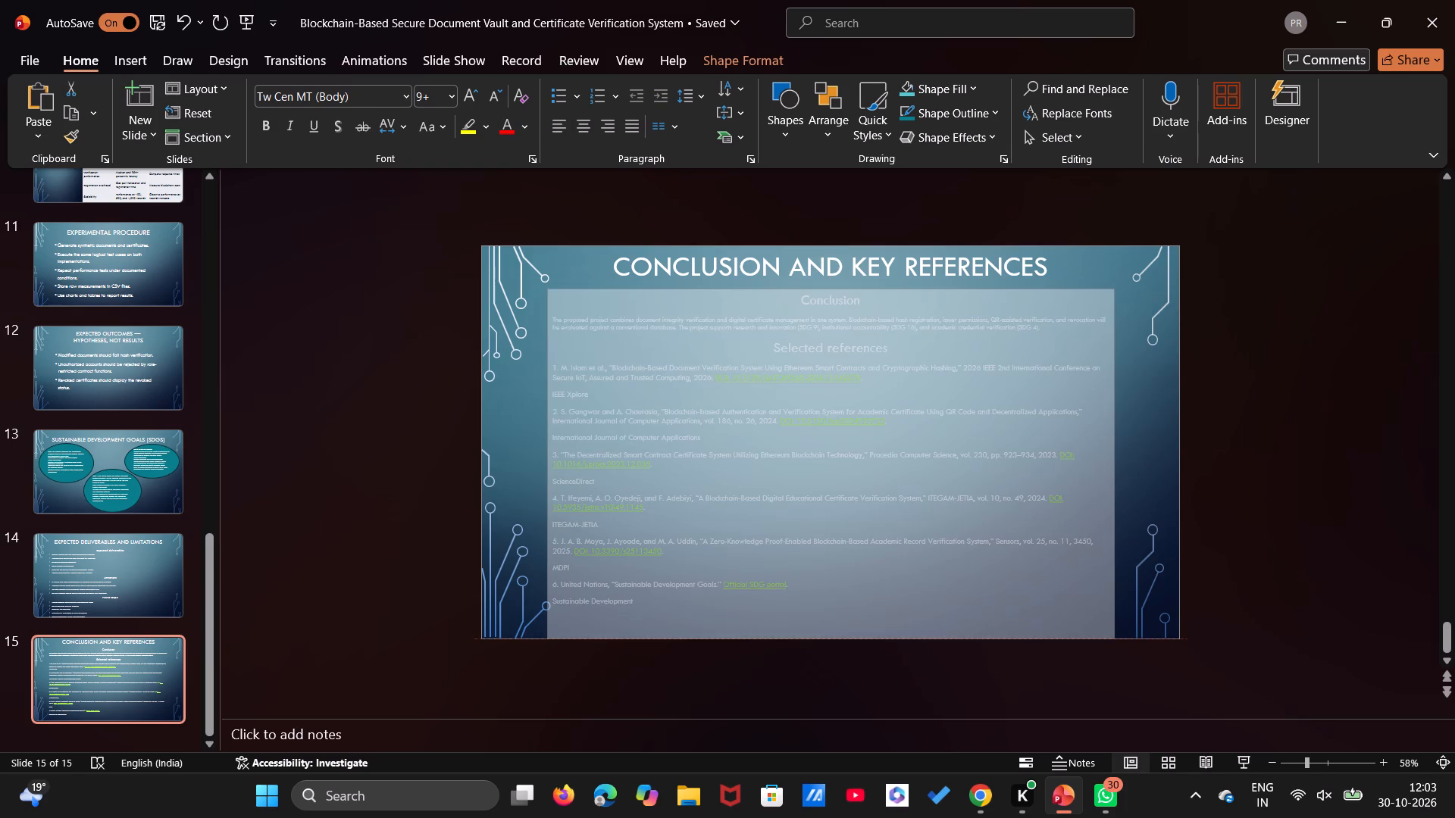
pyautogui.moveTo(836, 643); pyautogui.dragTo(840, 670)
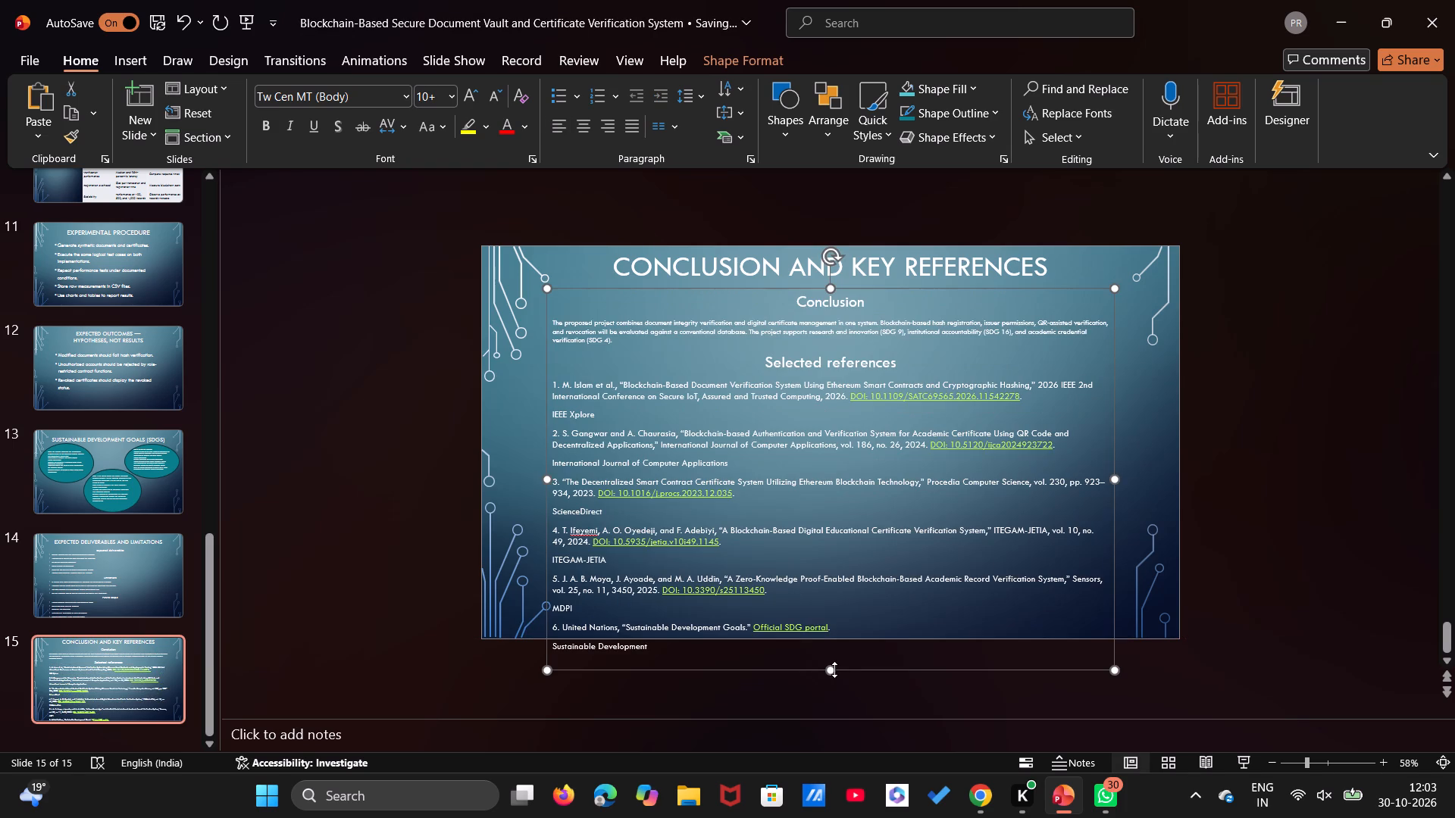
pyautogui.moveTo(829, 668); pyautogui.dragTo(828, 638)
pyautogui.moveTo(835, 640); pyautogui.dragTo(834, 652)
pyautogui.click(830, 653)
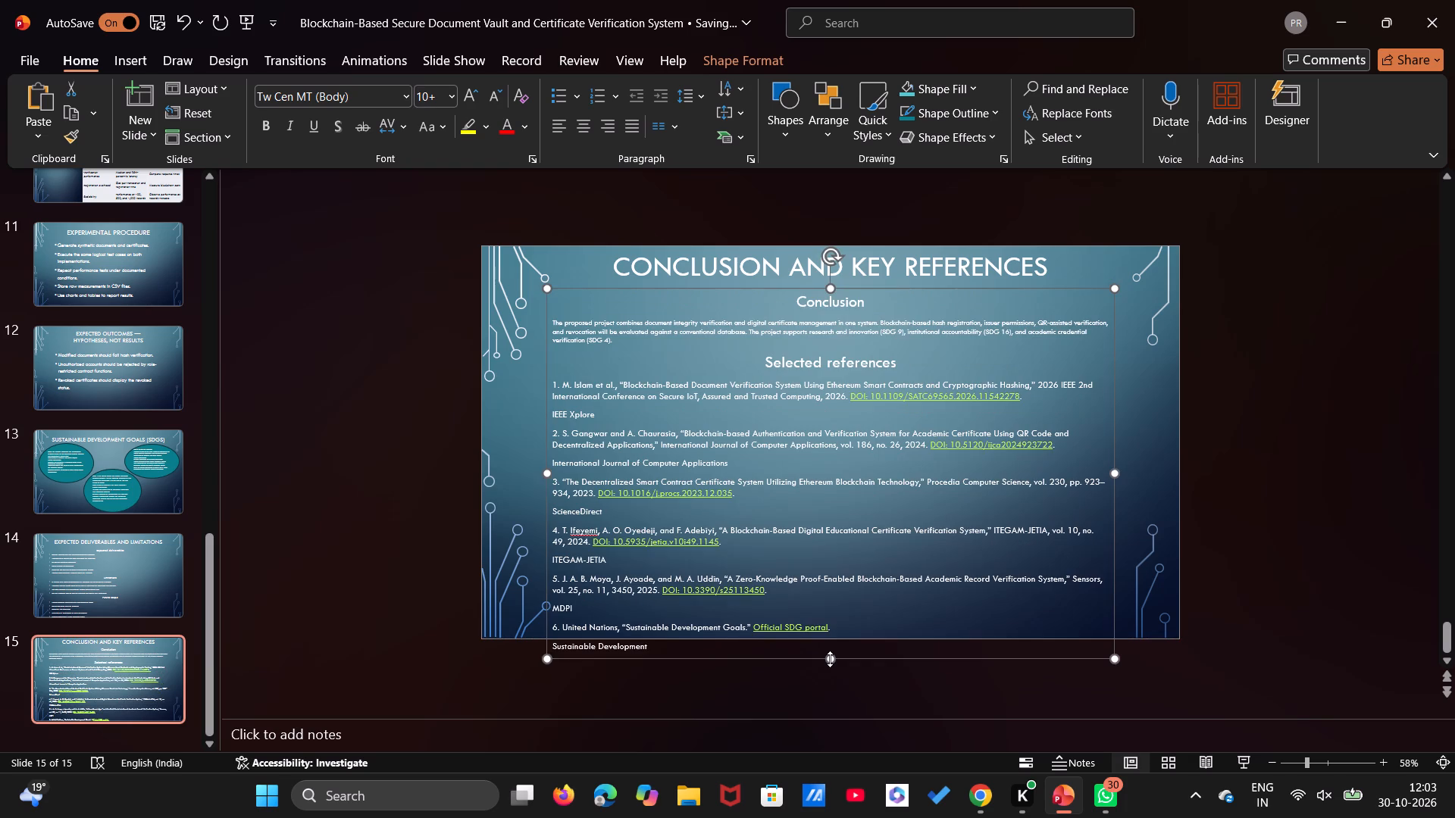
pyautogui.click(830, 659)
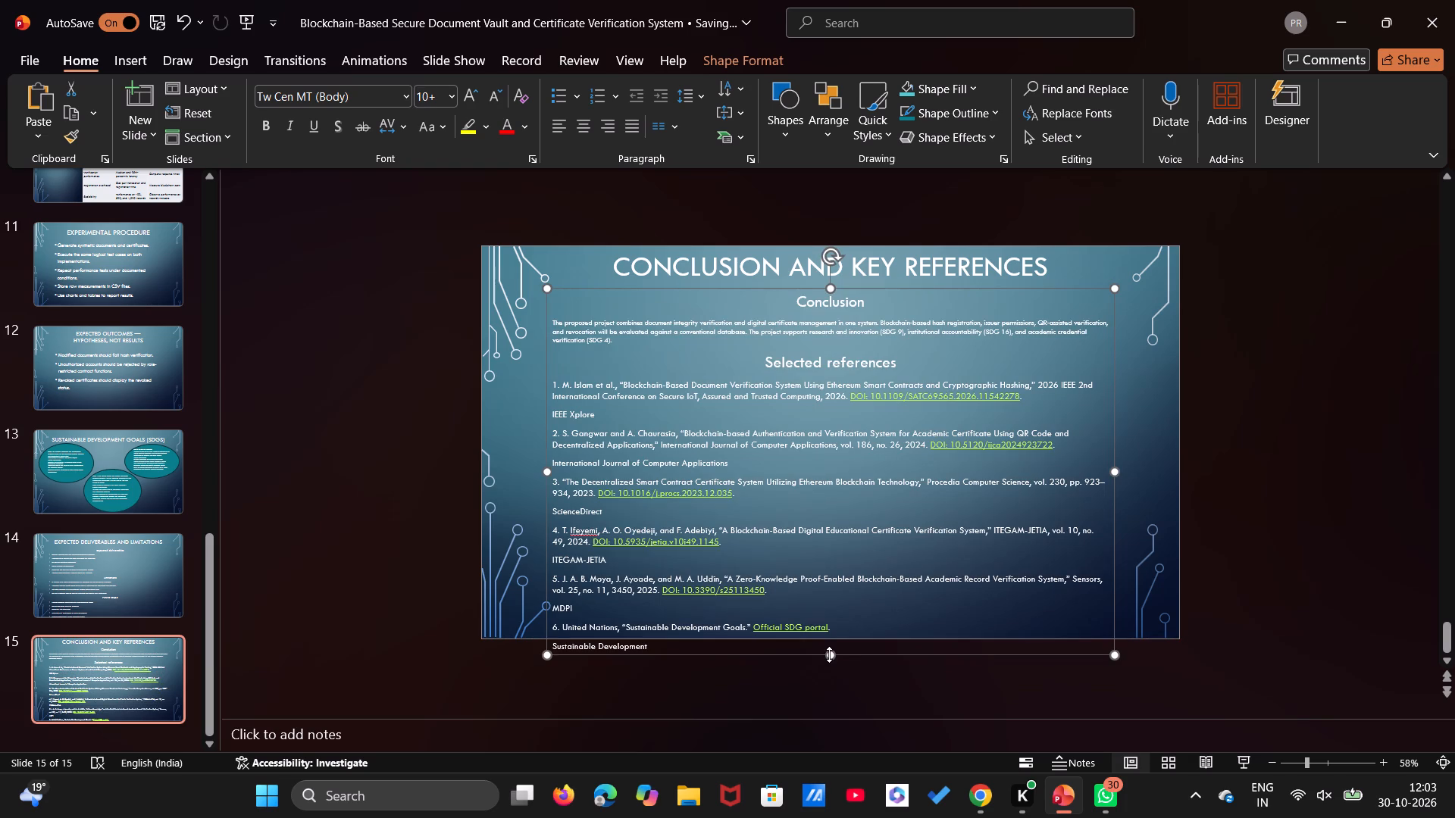
pyautogui.click(829, 654)
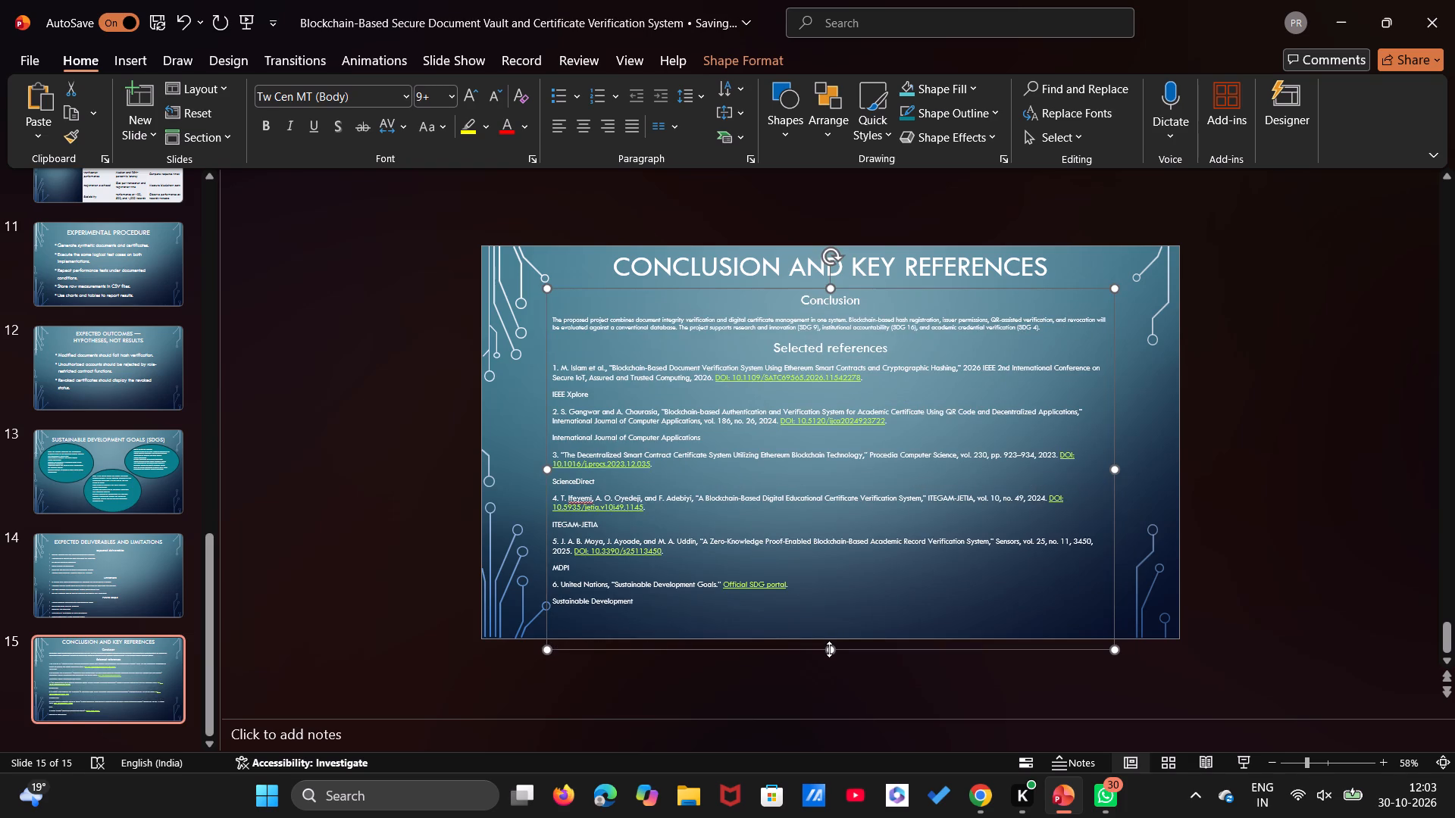
pyautogui.click(829, 649)
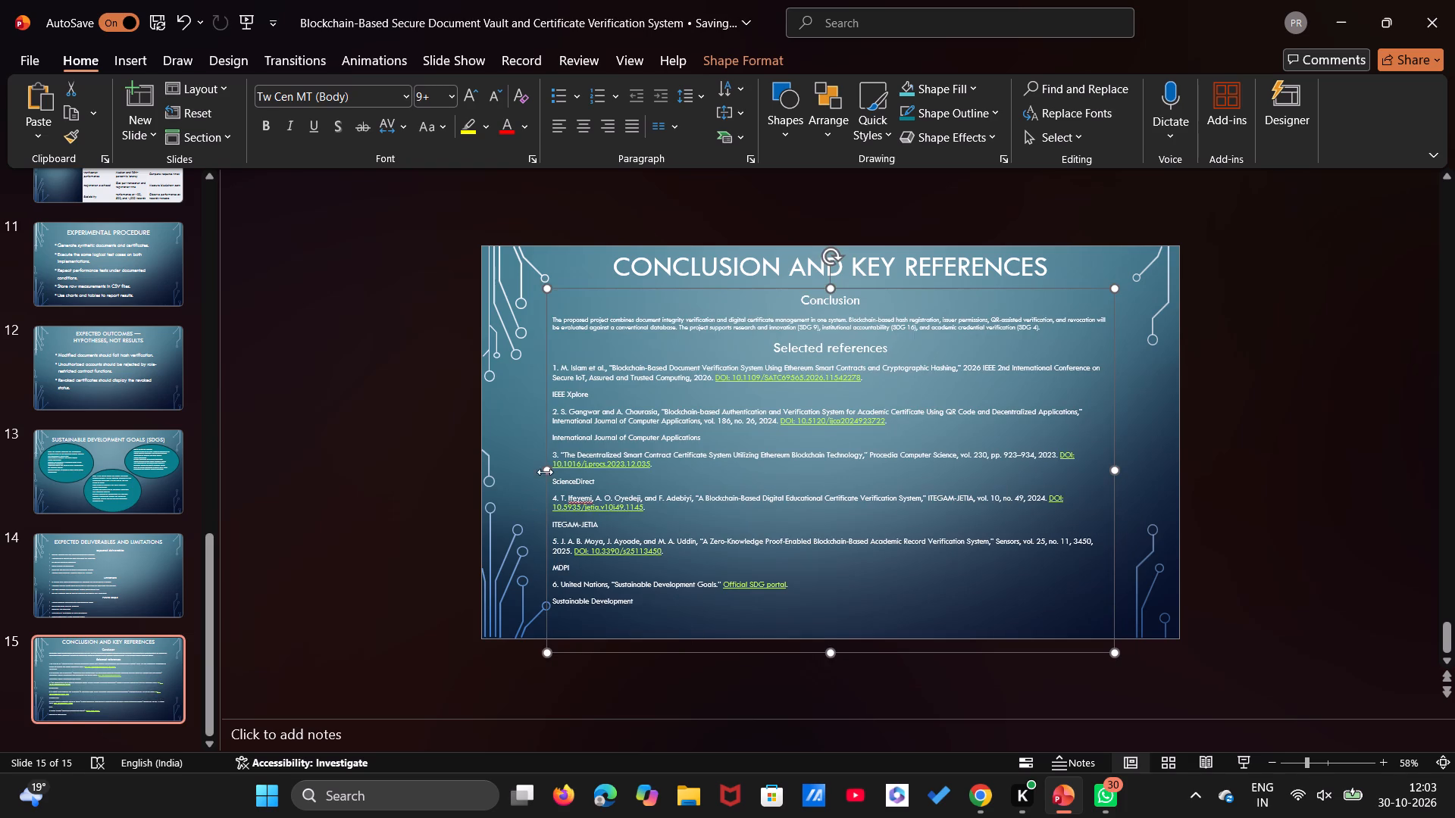
# Widen slide 15's body text box on both sides and raise its top edge to just under the title.
pyautogui.moveTo(545, 467); pyautogui.dragTo(520, 464)
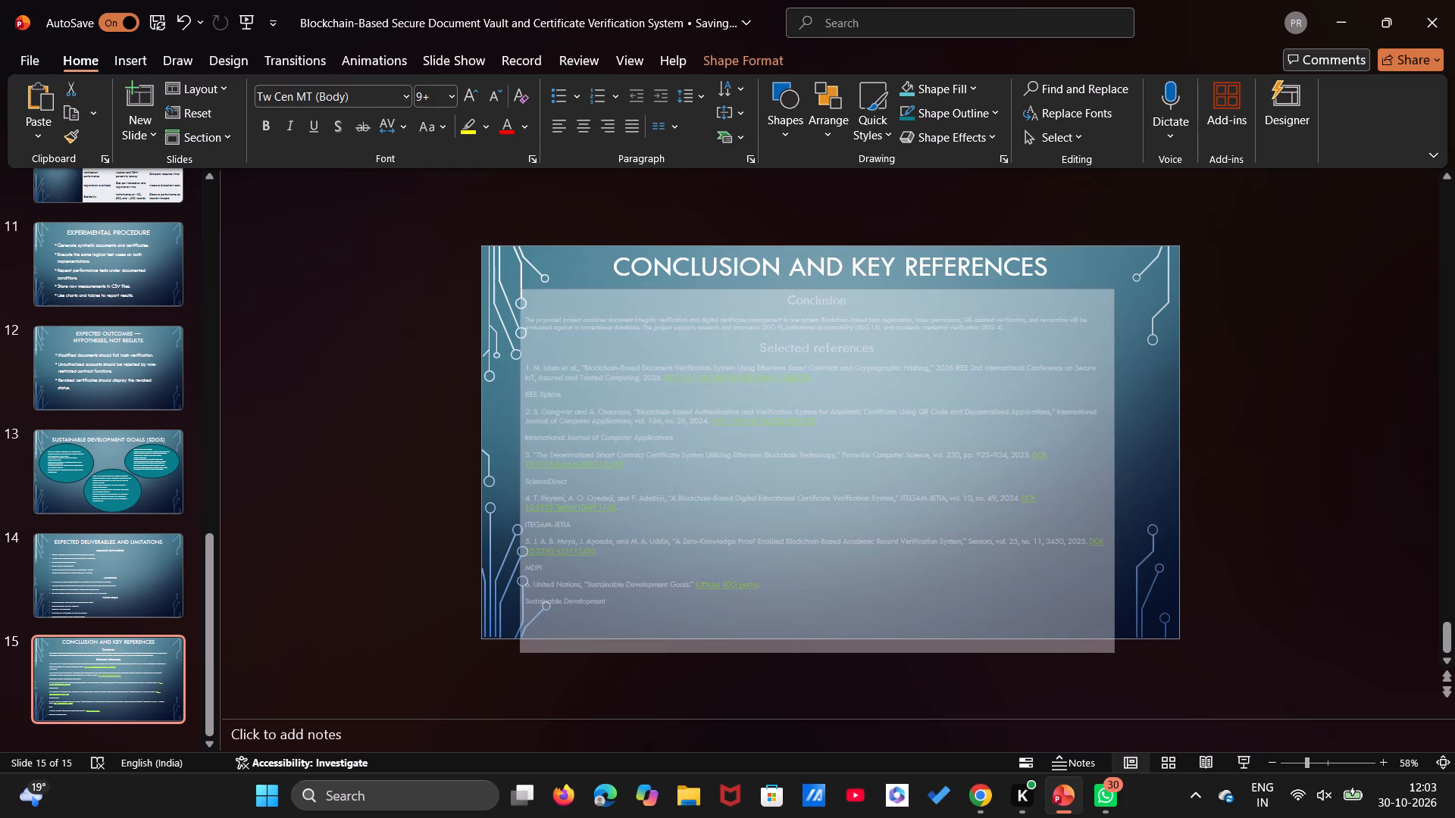
pyautogui.moveTo(520, 464); pyautogui.dragTo(521, 464)
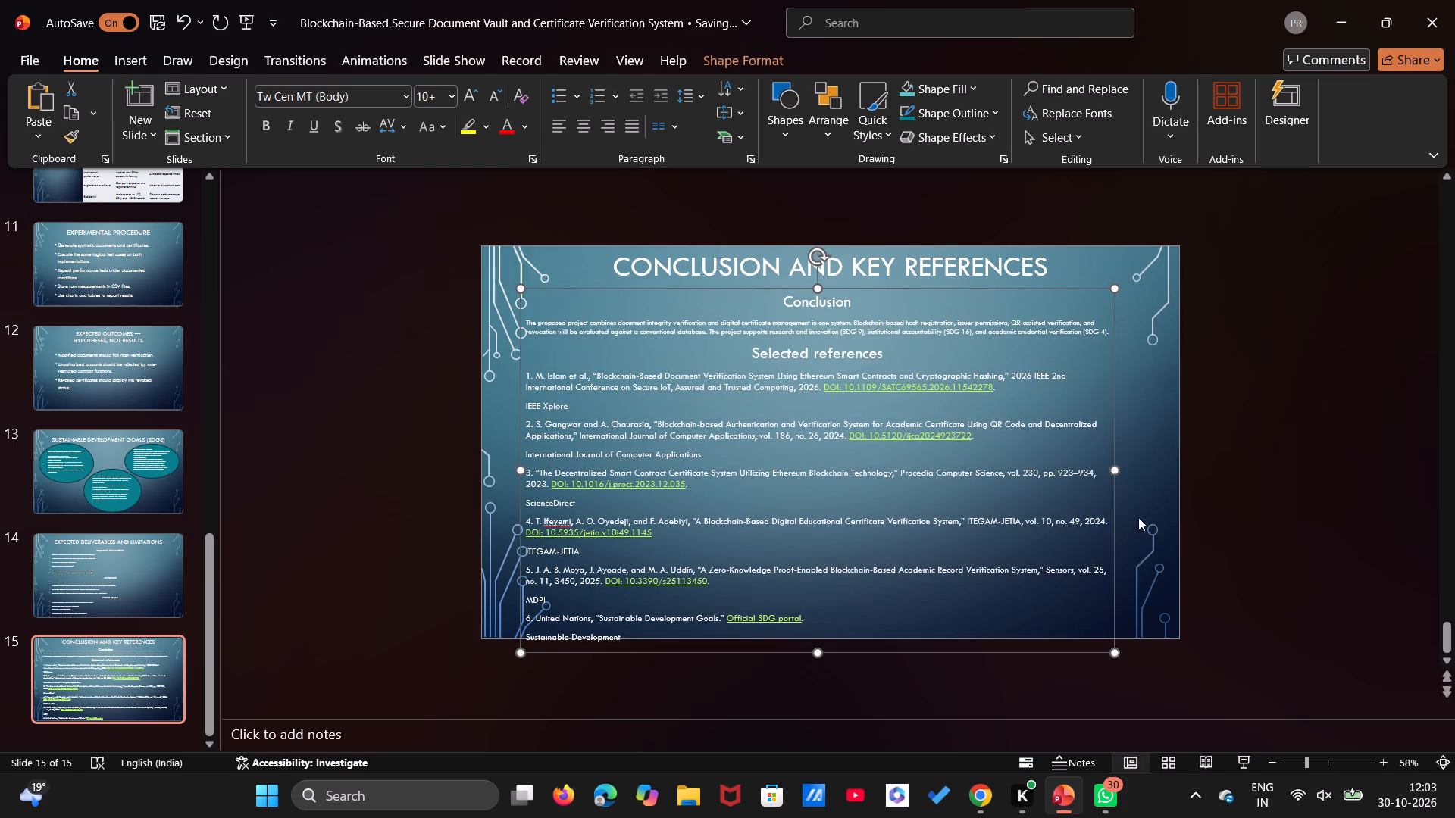
pyautogui.moveTo(1110, 472); pyautogui.dragTo(1138, 457)
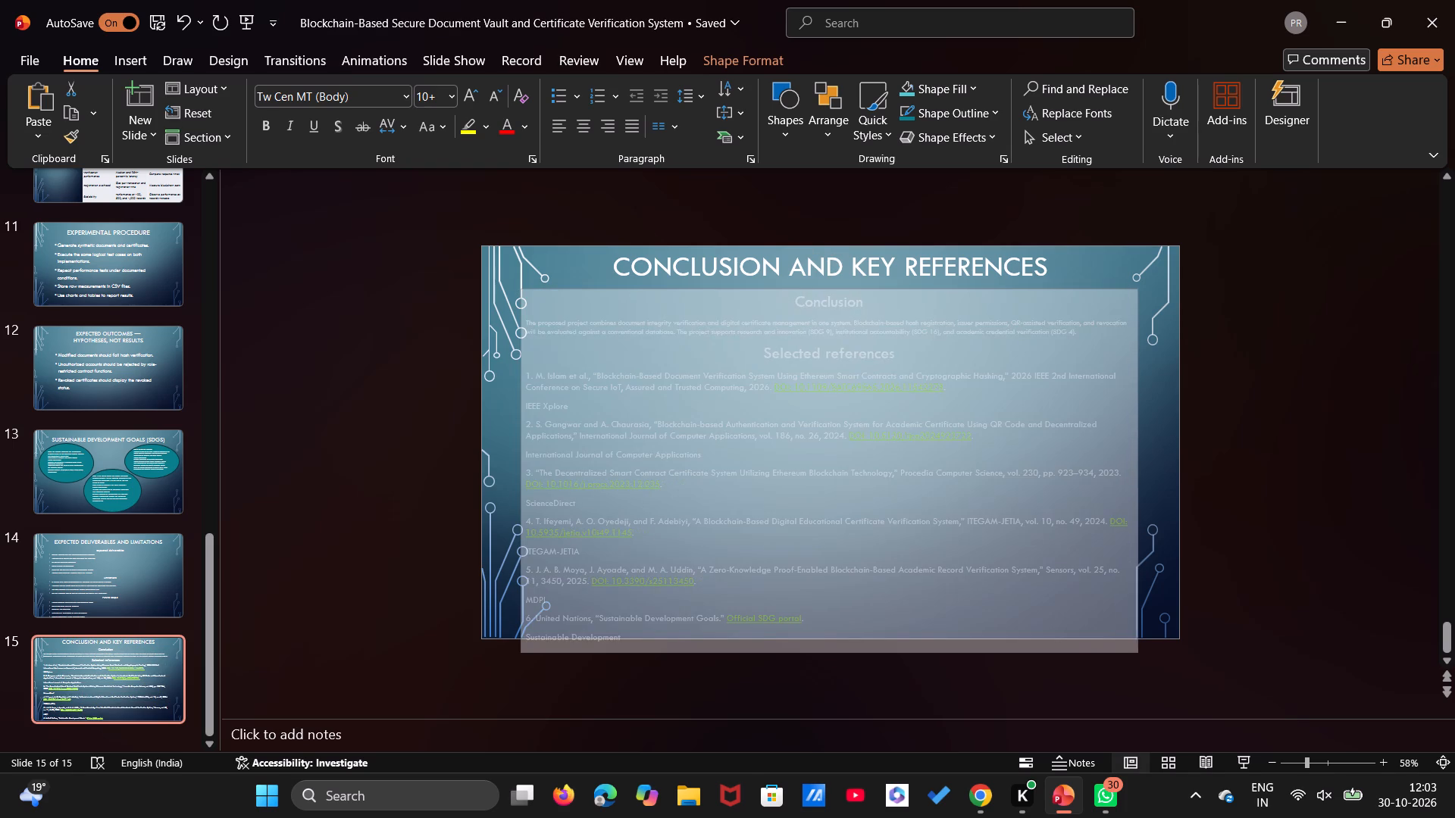
pyautogui.moveTo(1138, 457); pyautogui.dragTo(1138, 457)
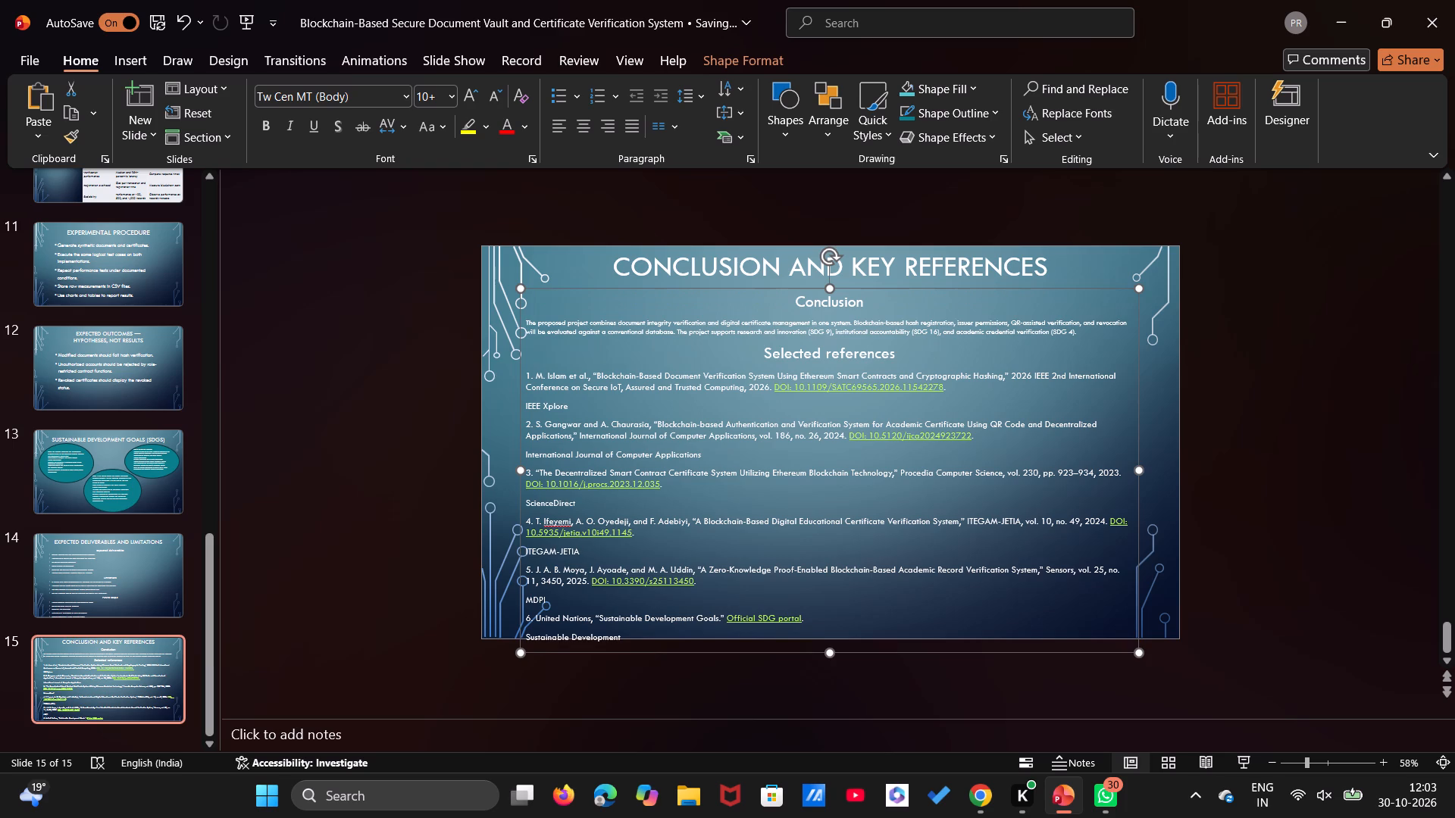
pyautogui.moveTo(1142, 468); pyautogui.dragTo(1153, 464)
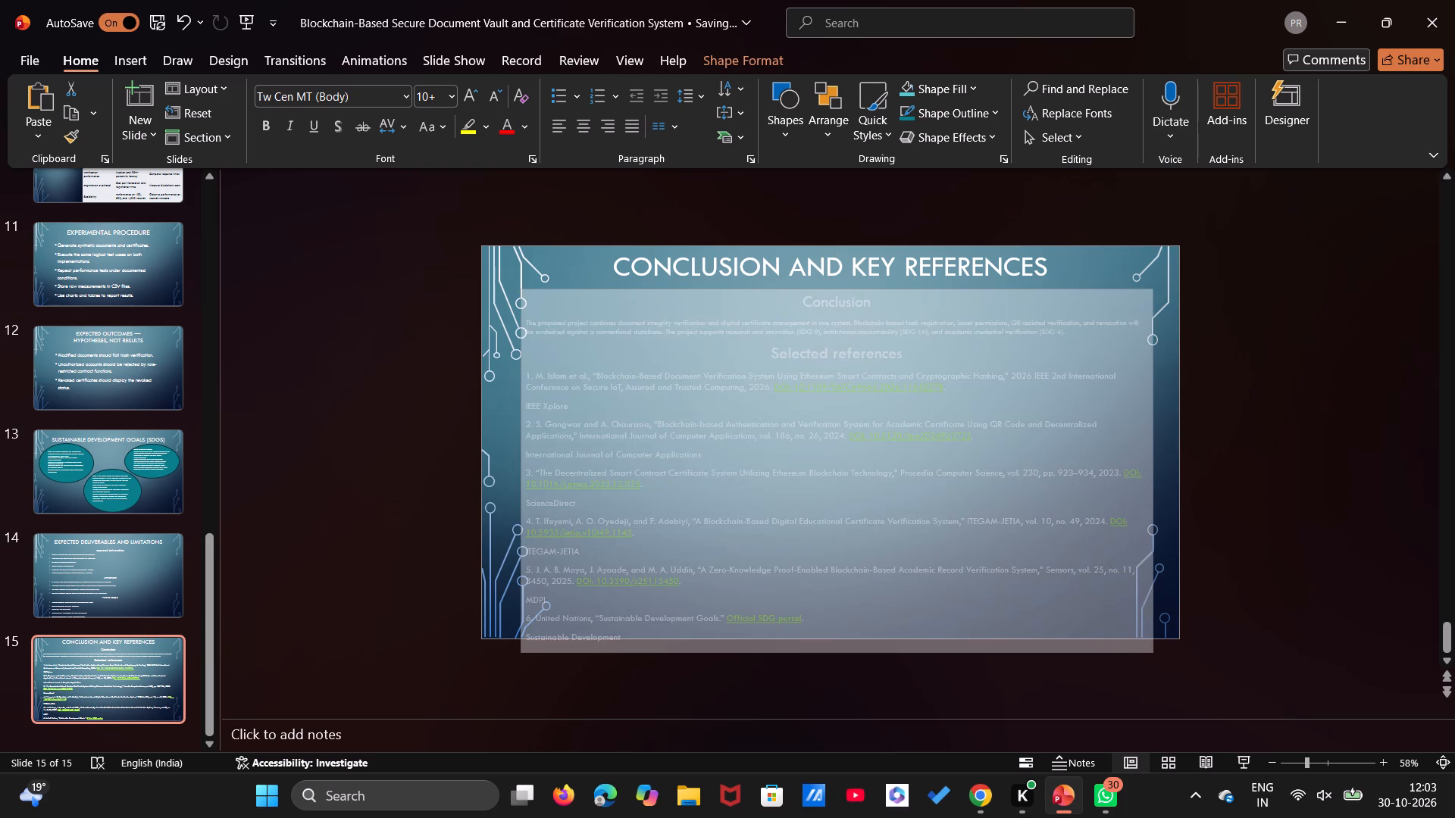
pyautogui.moveTo(1153, 464); pyautogui.dragTo(1154, 464)
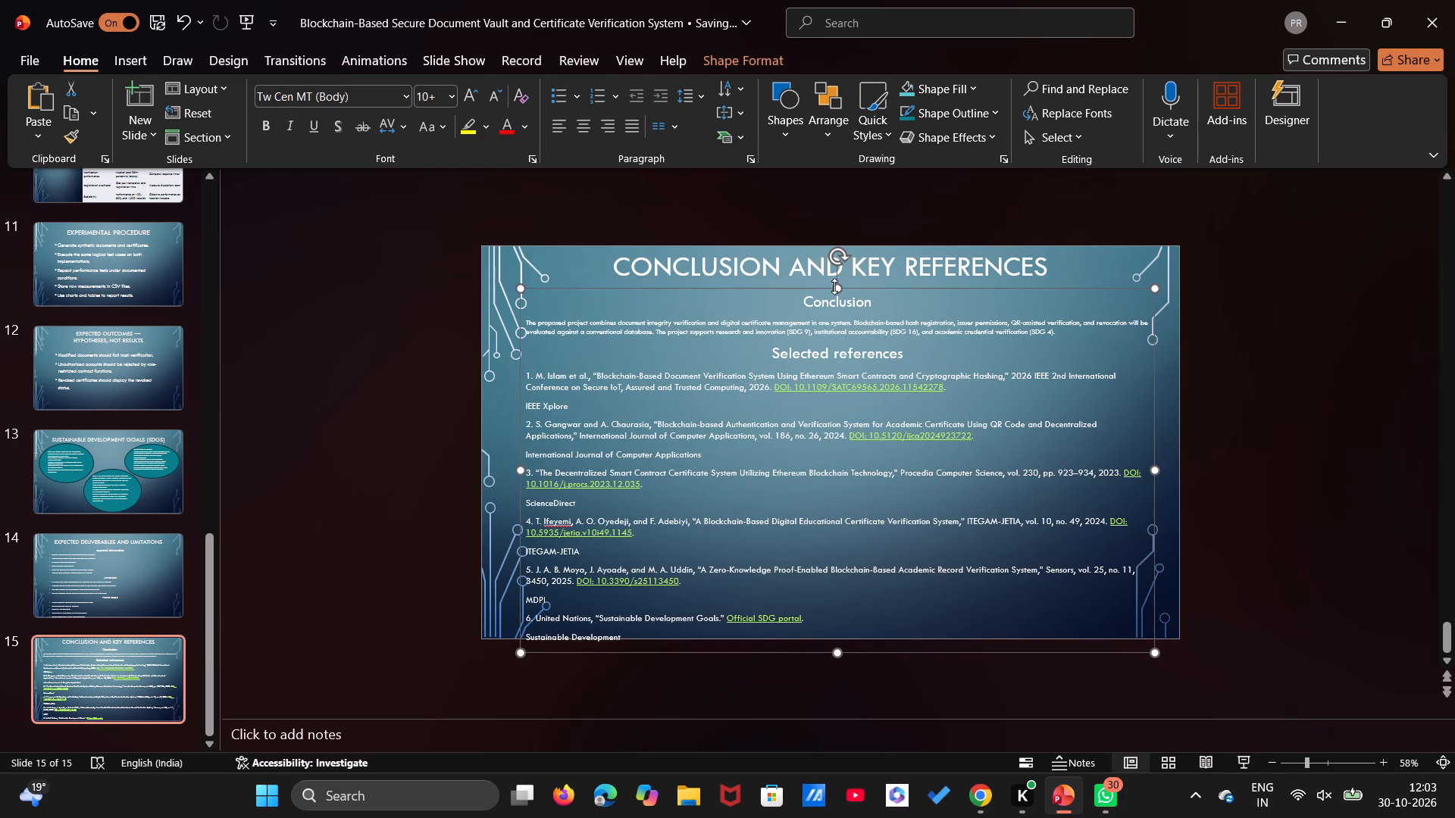
pyautogui.moveTo(835, 286); pyautogui.dragTo(835, 279)
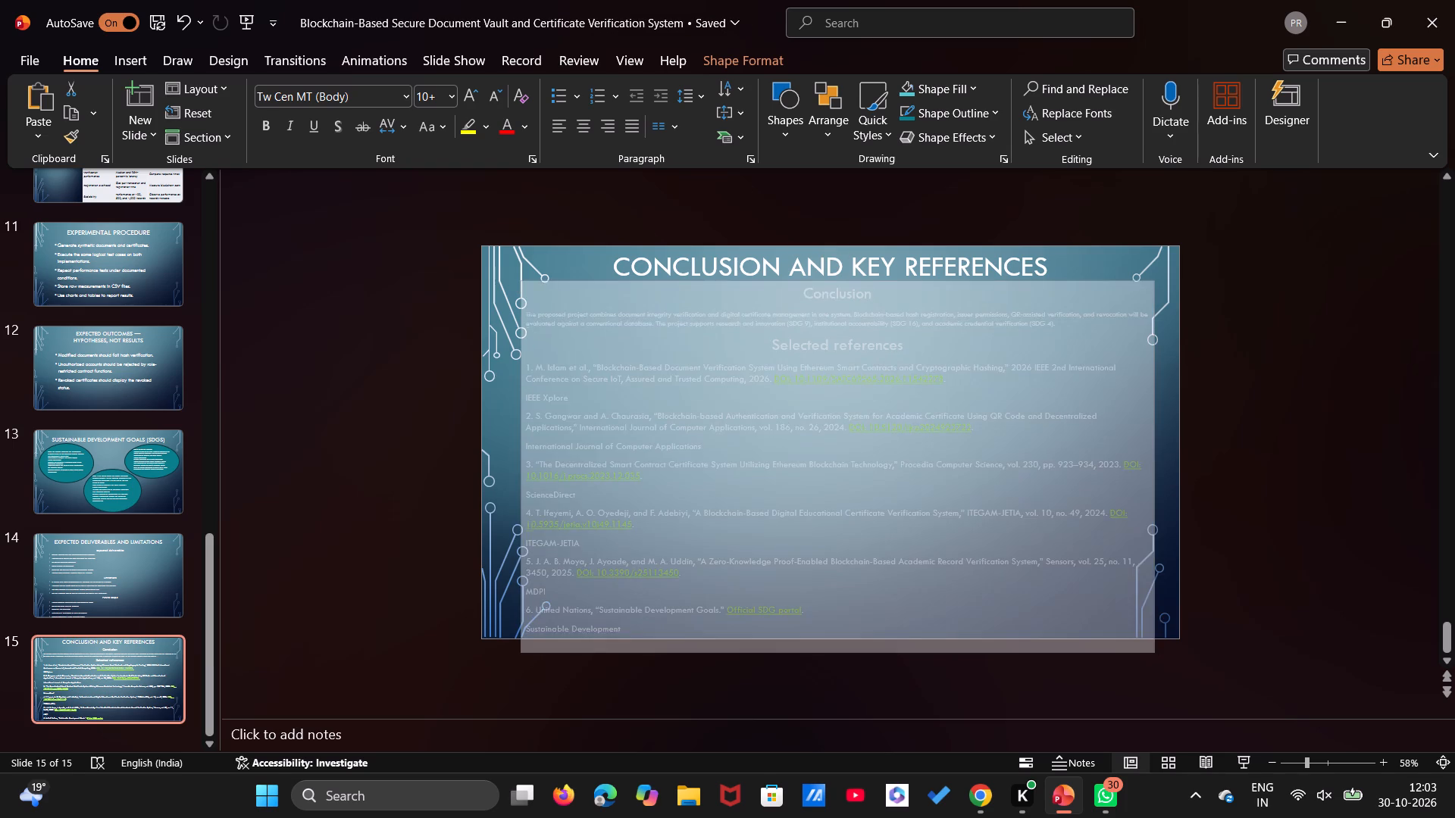
pyautogui.moveTo(835, 279); pyautogui.dragTo(835, 279)
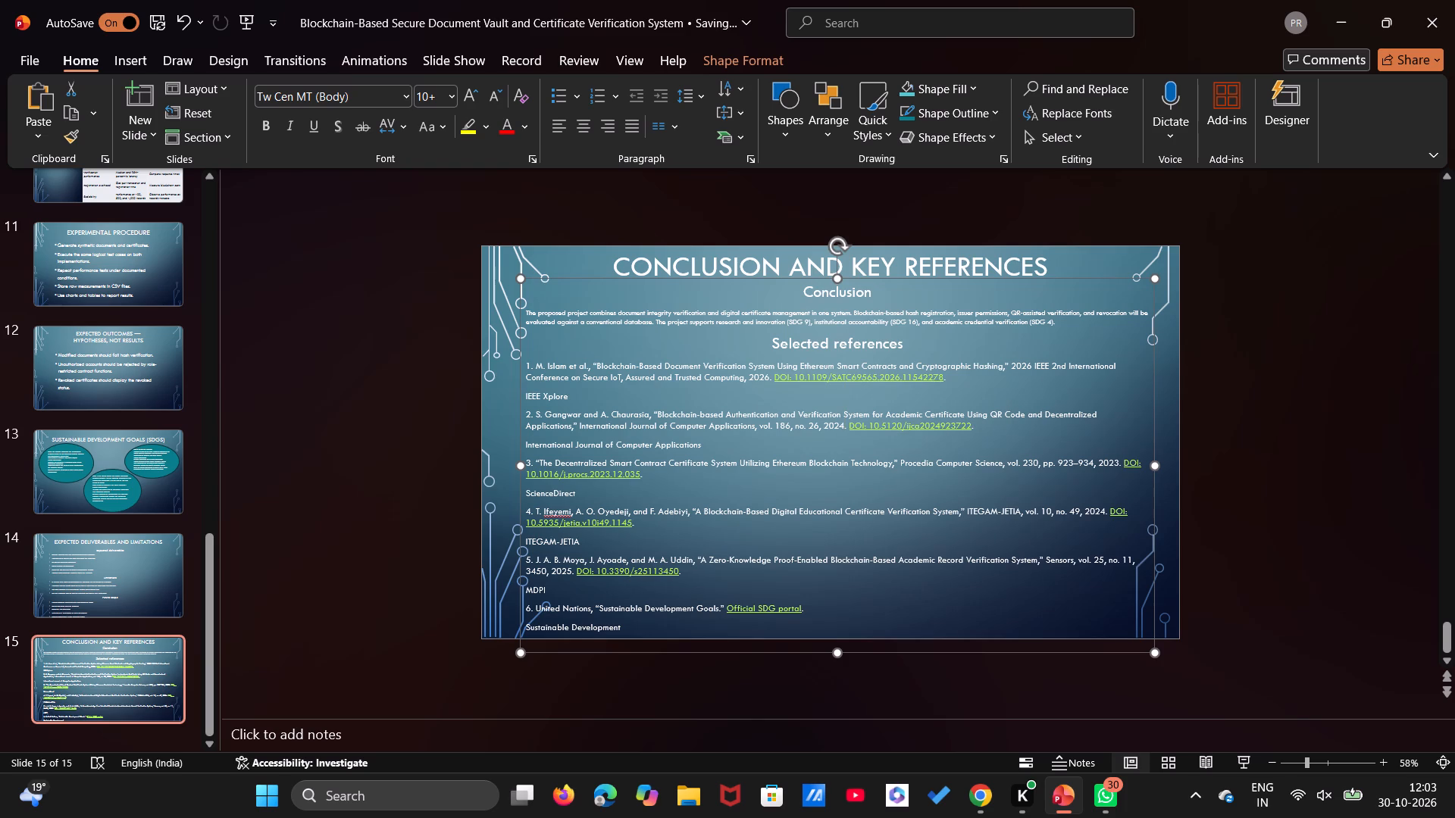
pyautogui.click(1274, 306)
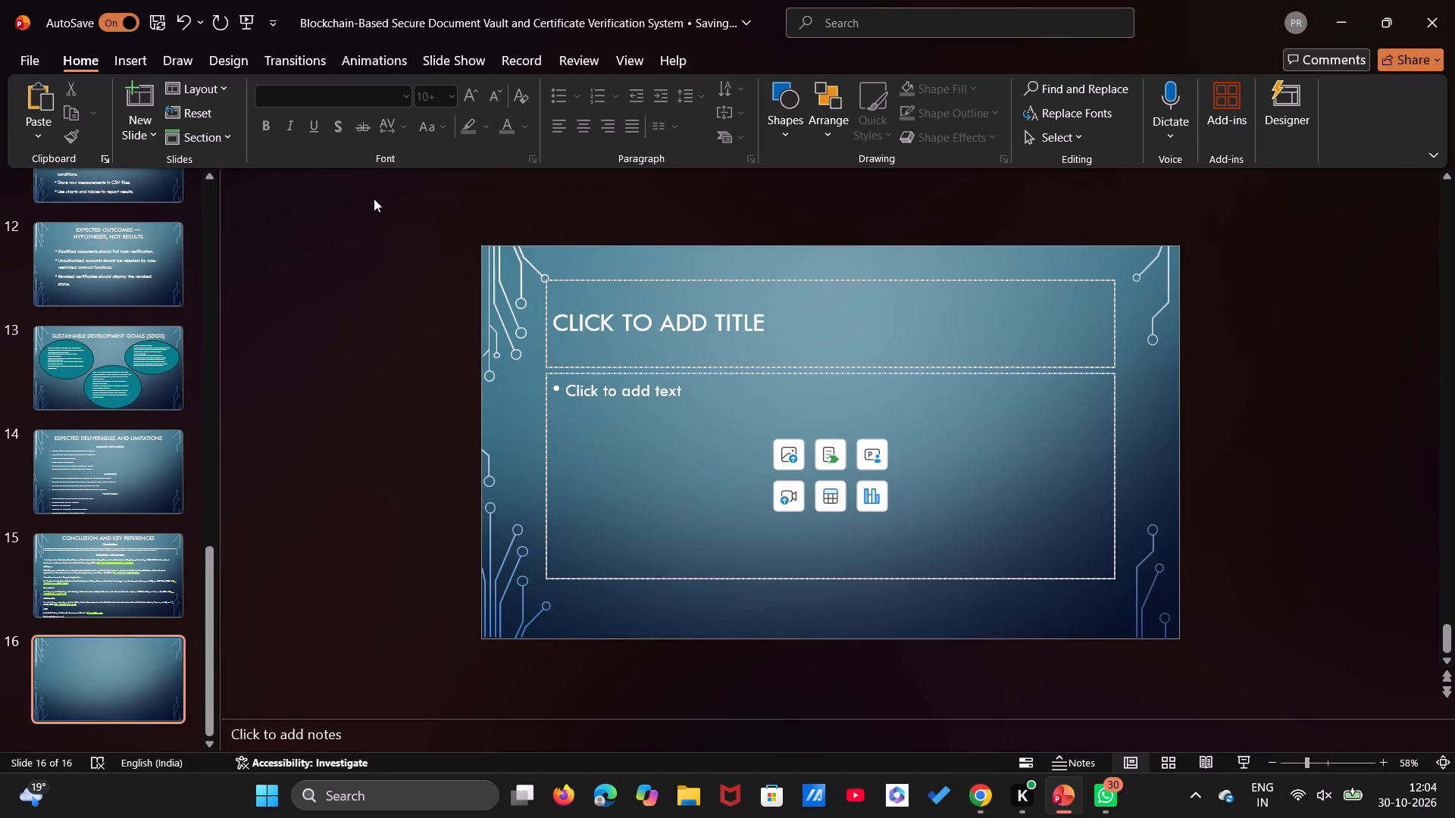
pyautogui.click(156, 130)
pyautogui.click(388, 312)
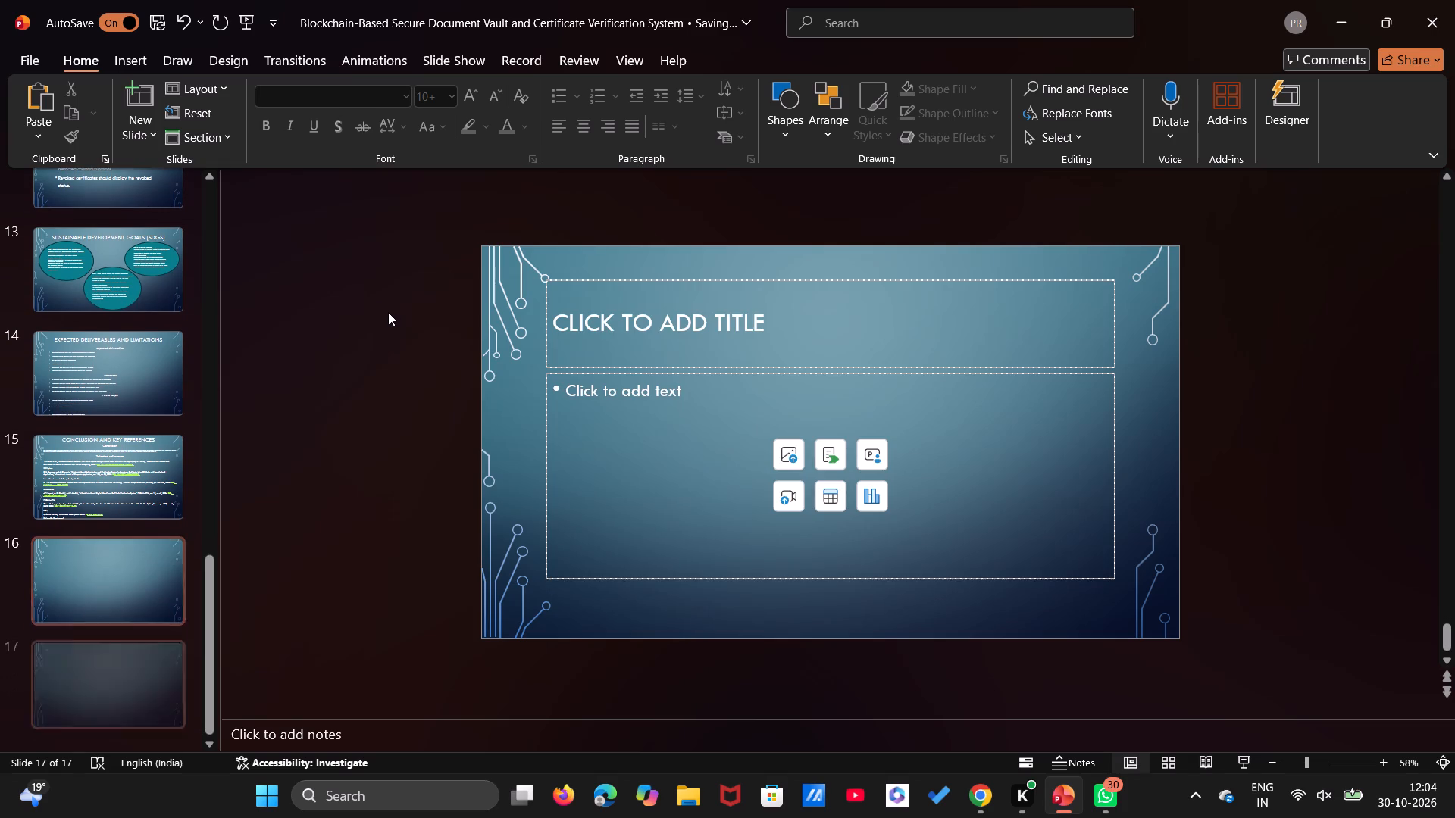
# Cut the empty slide 16 from the presentation.
pyautogui.click(136, 571)
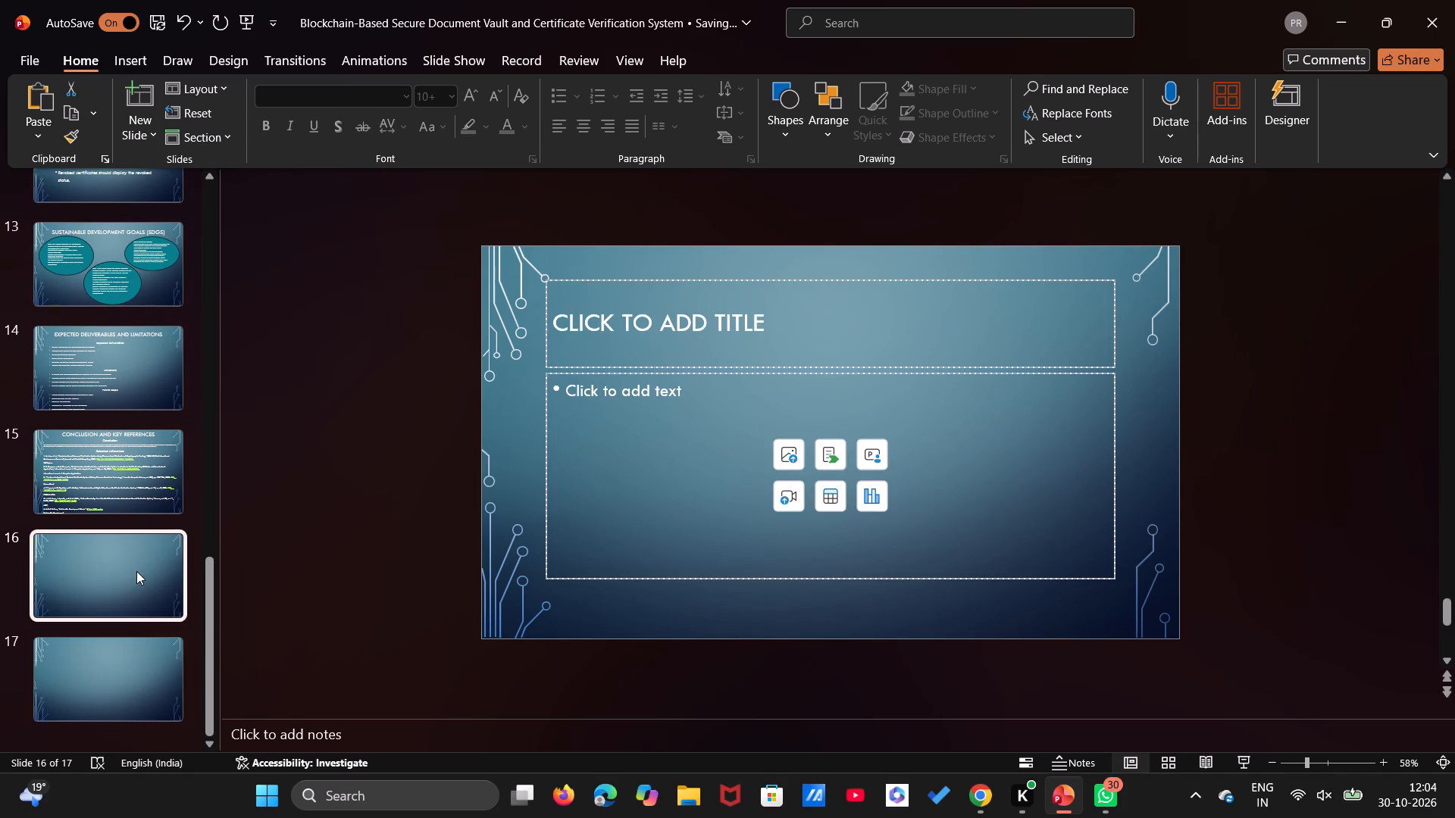
pyautogui.rightClick(136, 571)
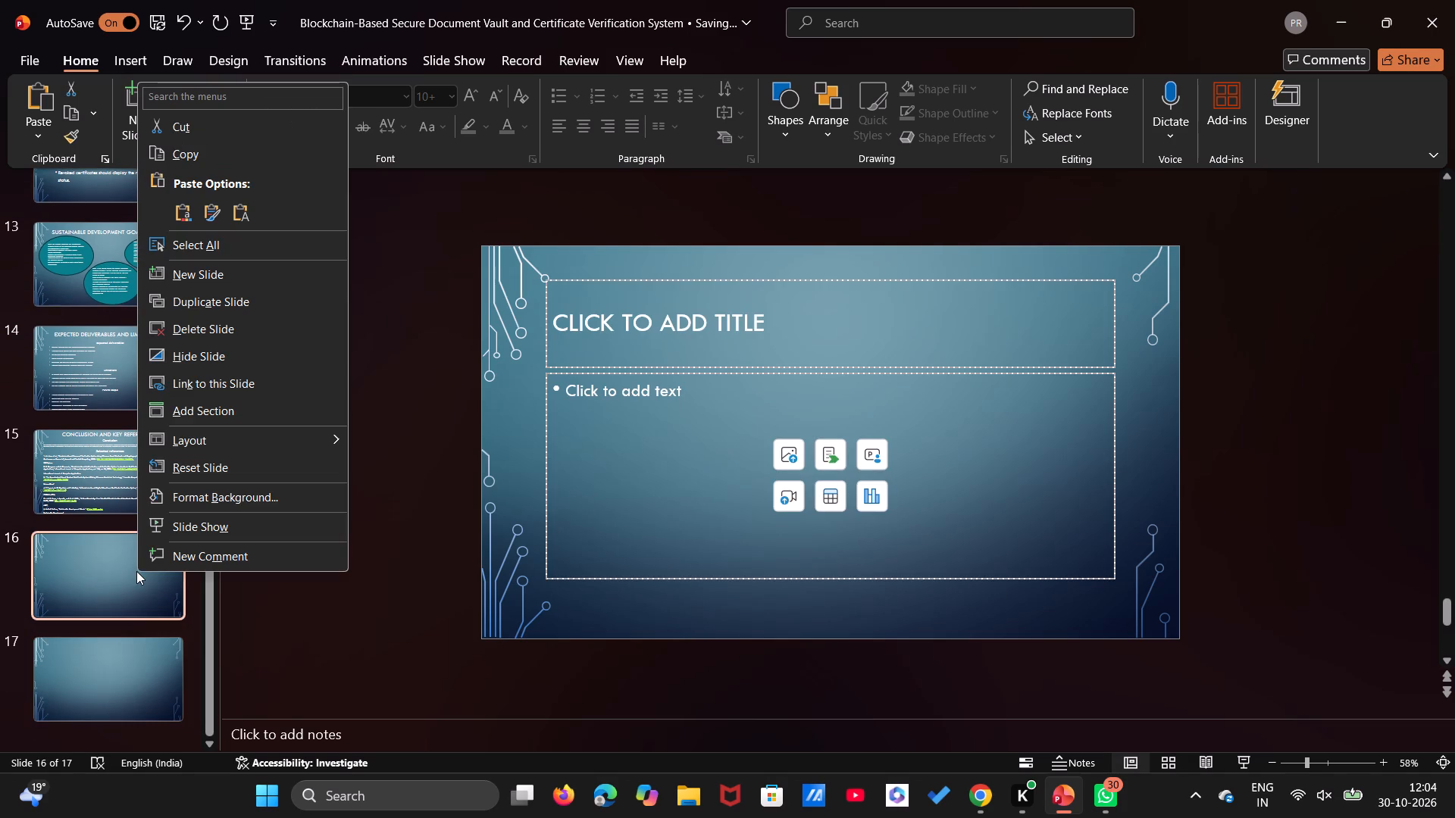
pyautogui.click(187, 129)
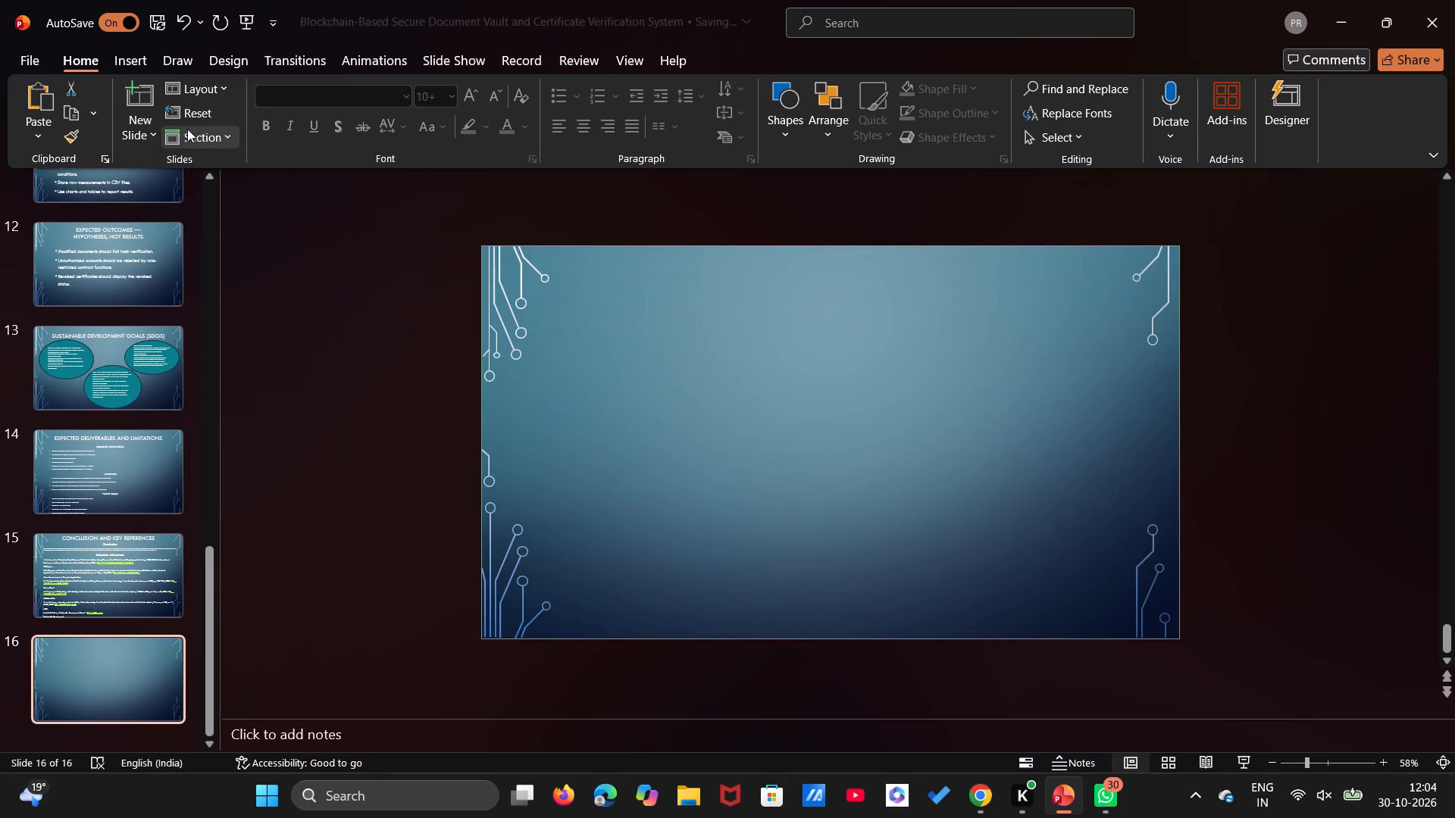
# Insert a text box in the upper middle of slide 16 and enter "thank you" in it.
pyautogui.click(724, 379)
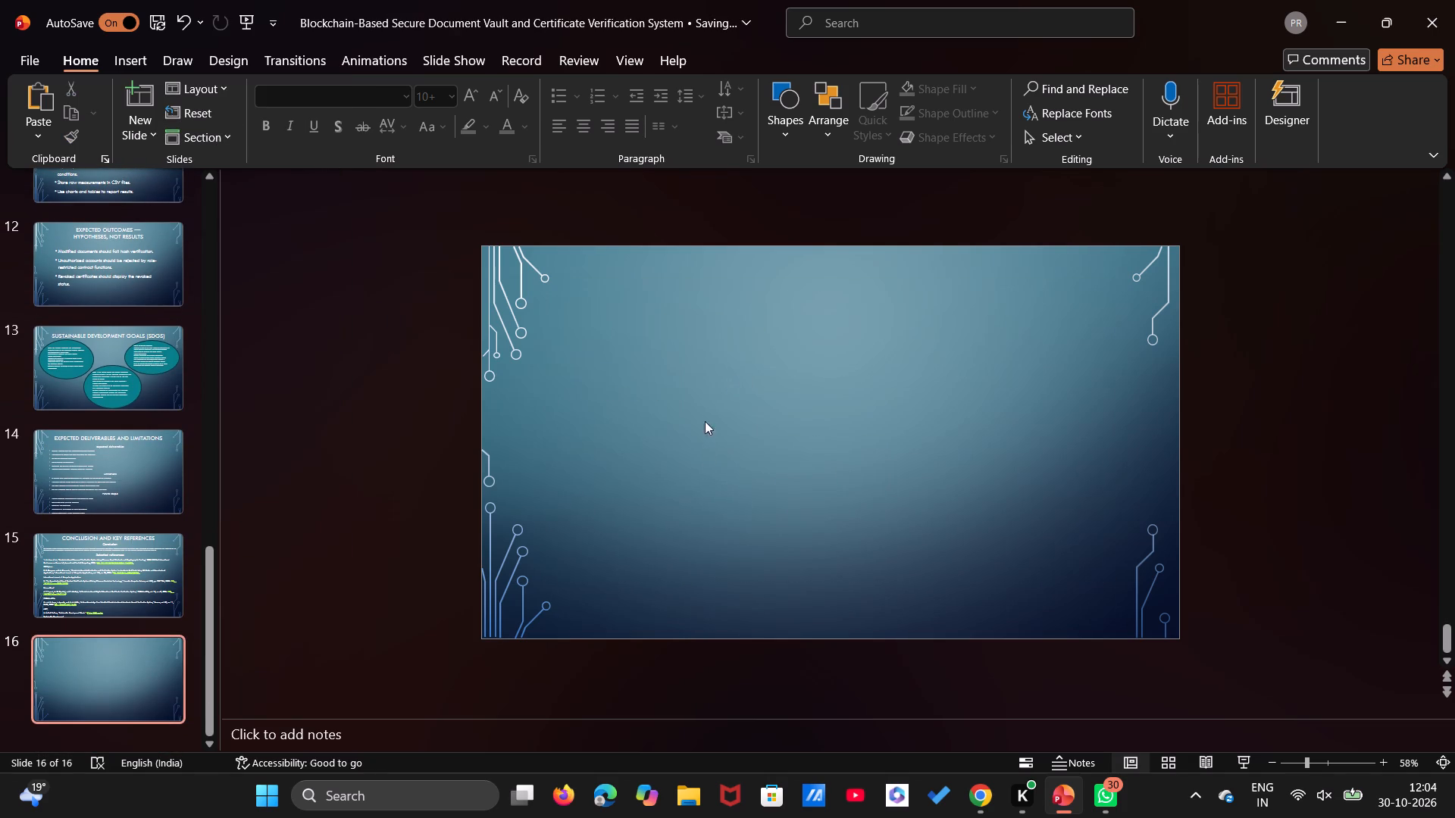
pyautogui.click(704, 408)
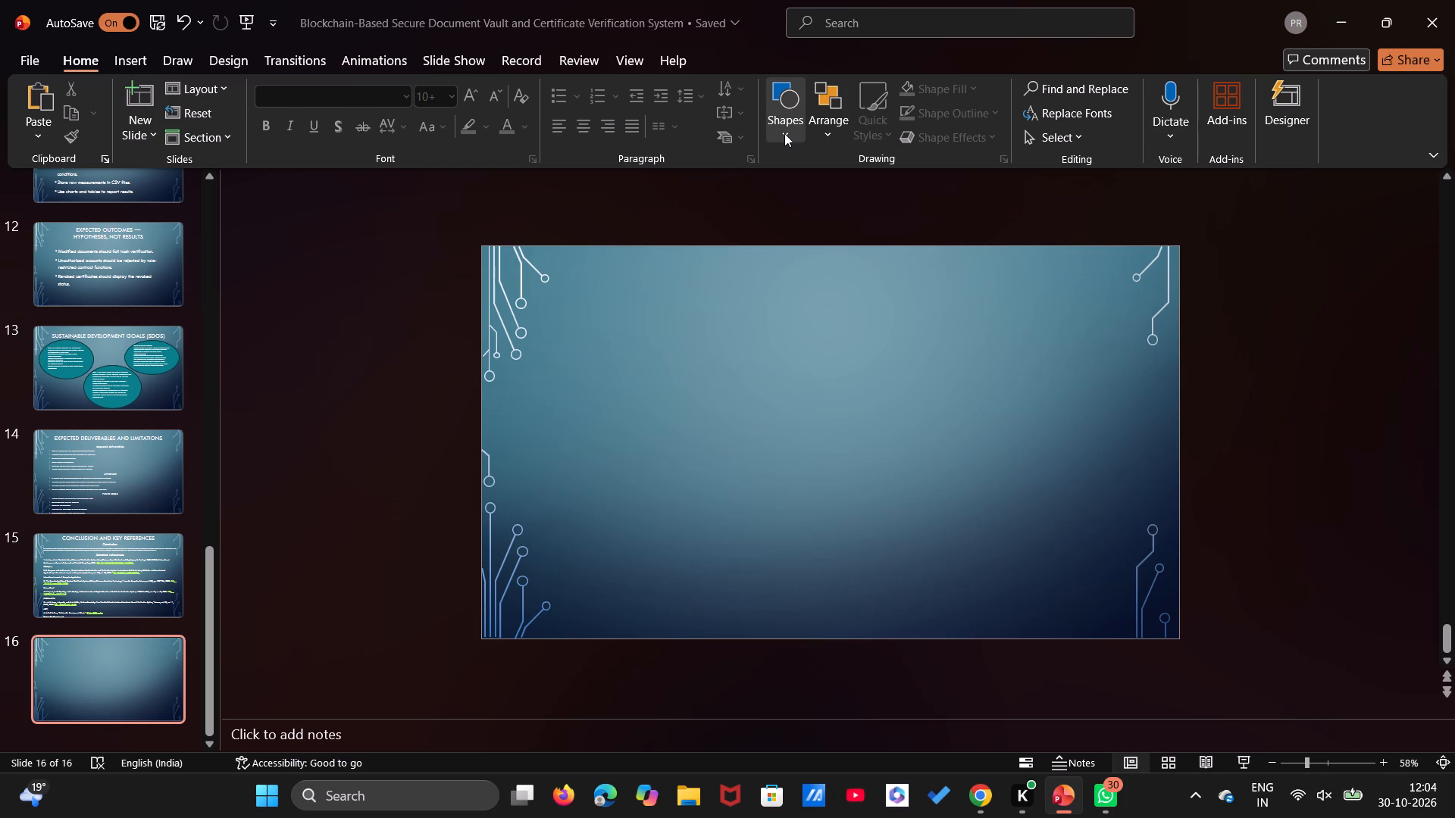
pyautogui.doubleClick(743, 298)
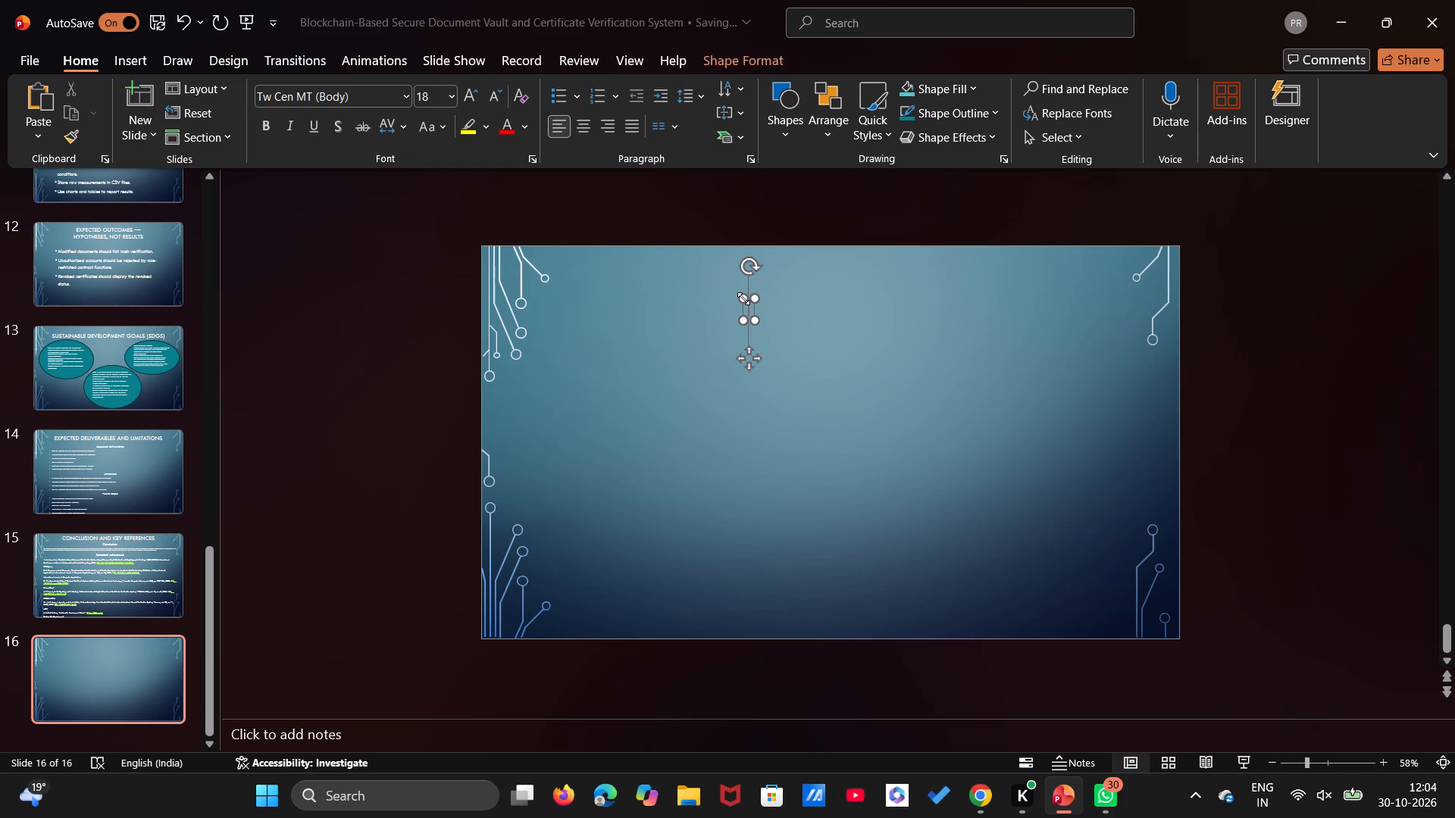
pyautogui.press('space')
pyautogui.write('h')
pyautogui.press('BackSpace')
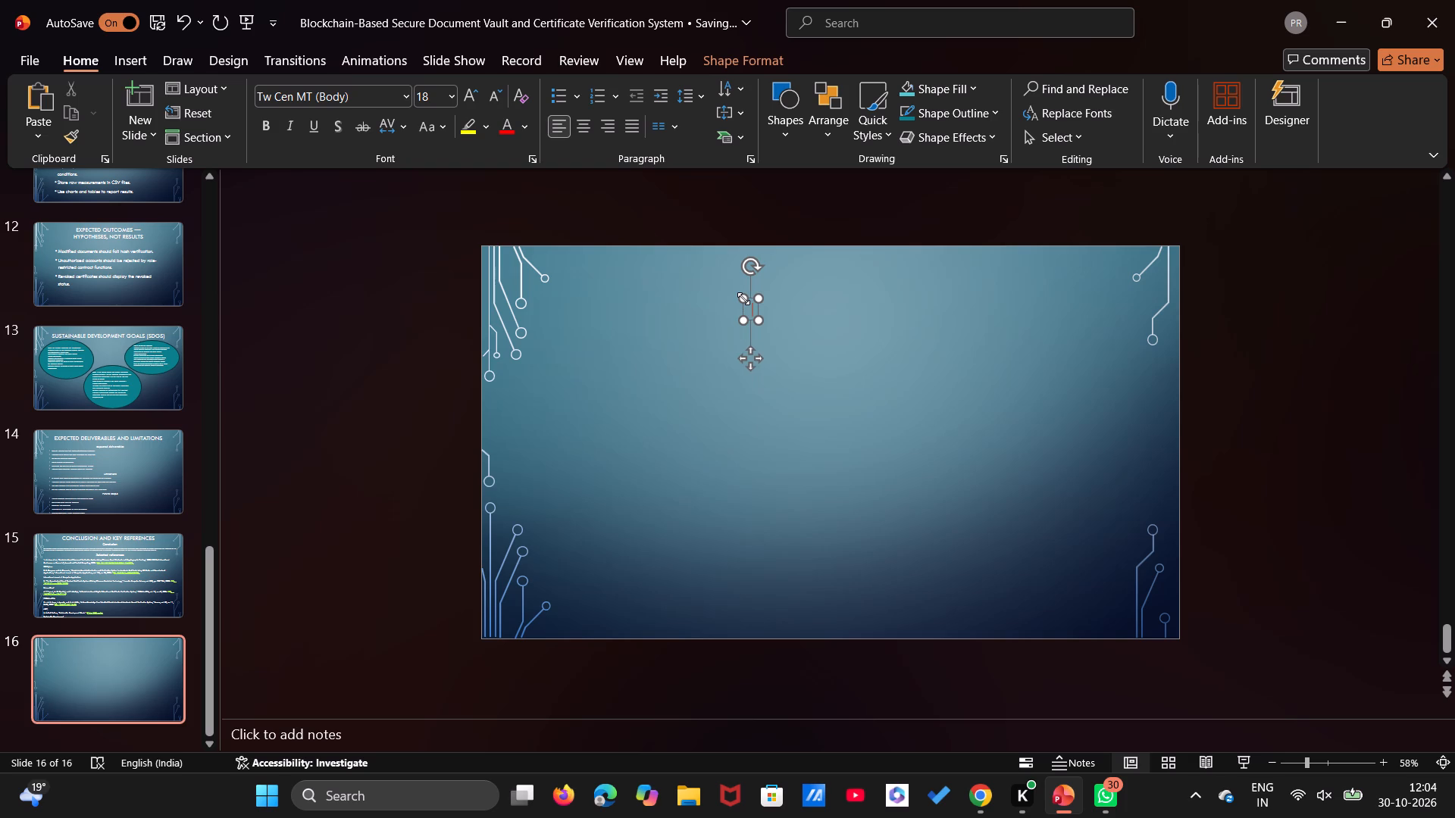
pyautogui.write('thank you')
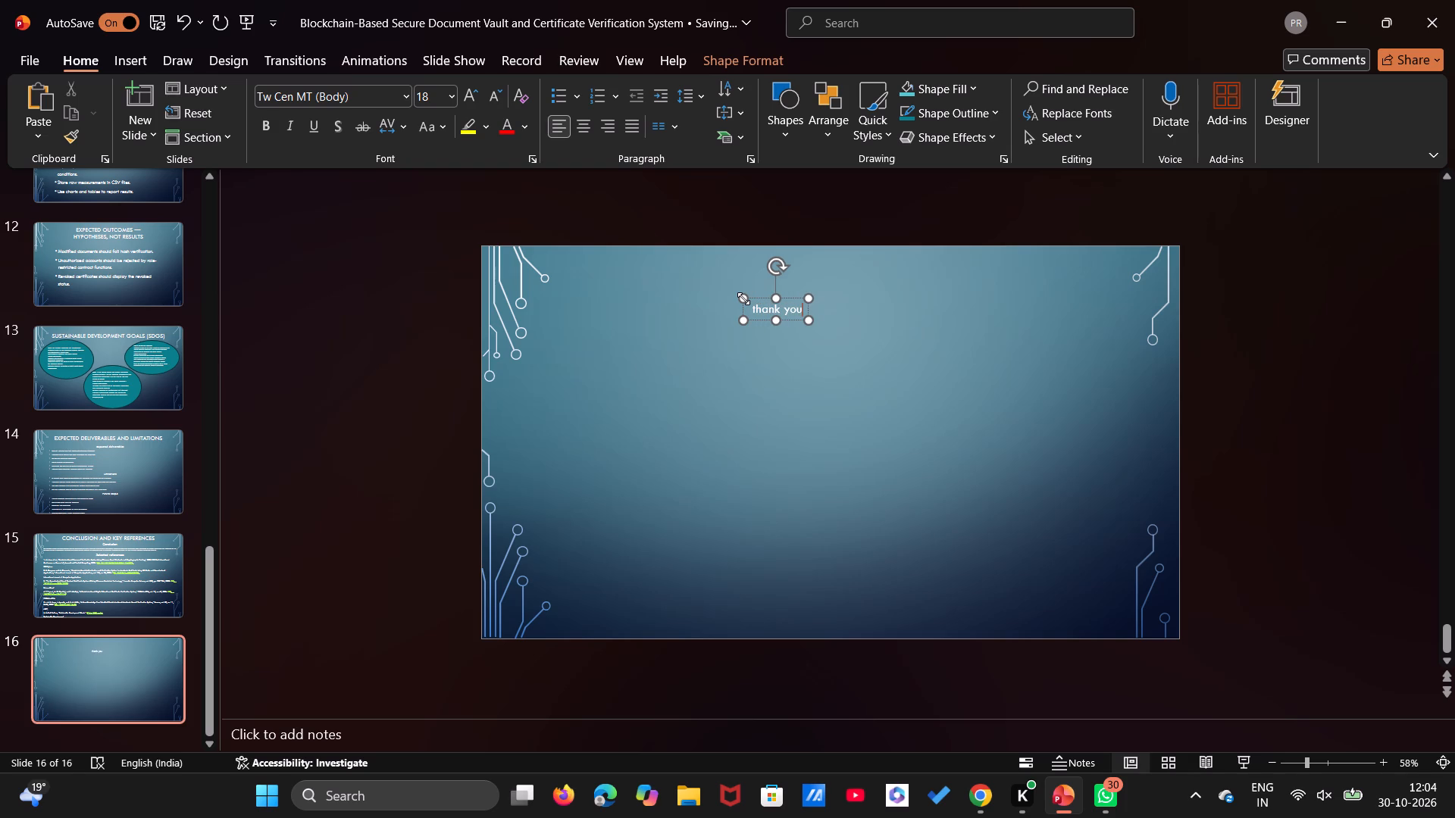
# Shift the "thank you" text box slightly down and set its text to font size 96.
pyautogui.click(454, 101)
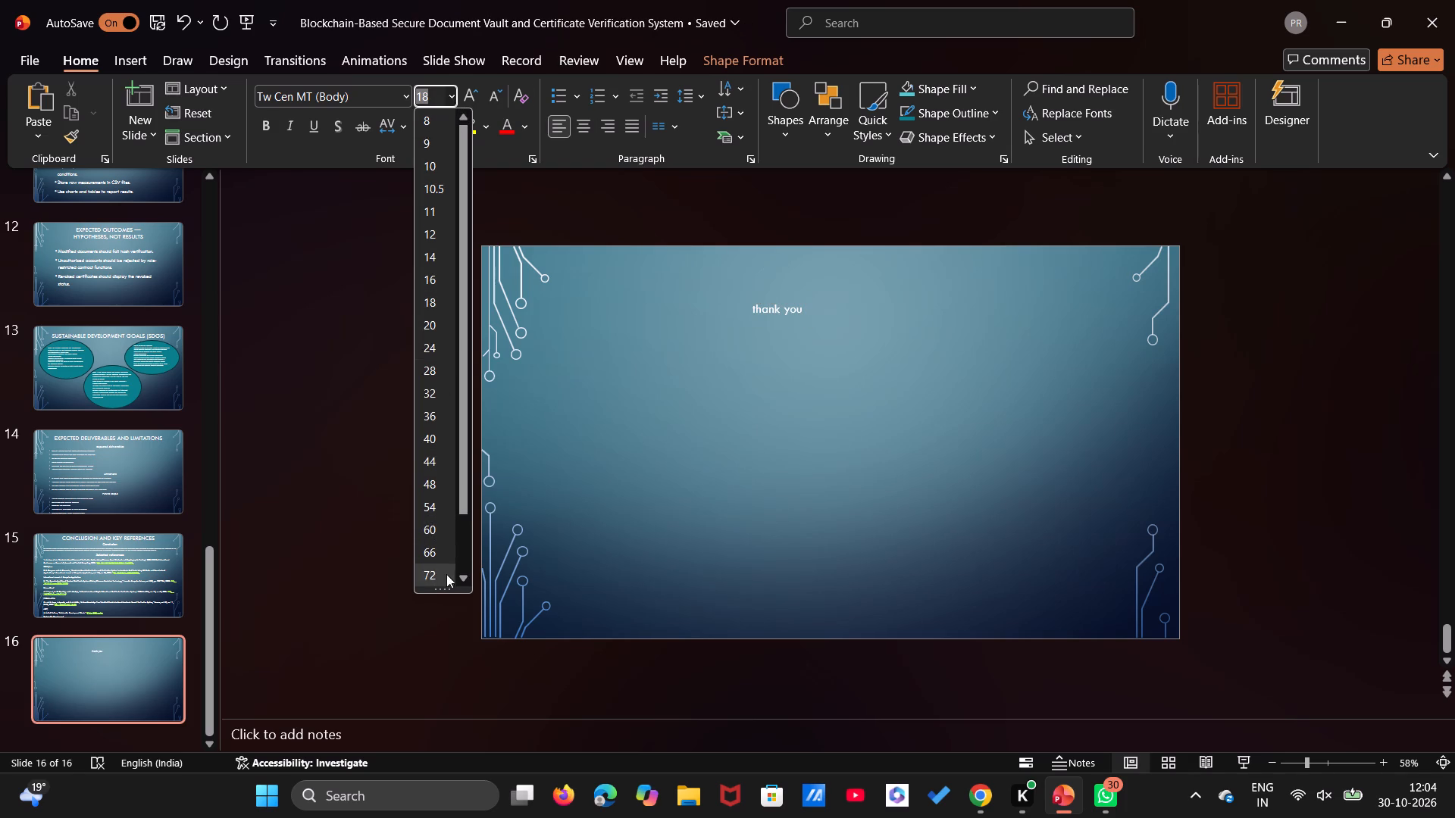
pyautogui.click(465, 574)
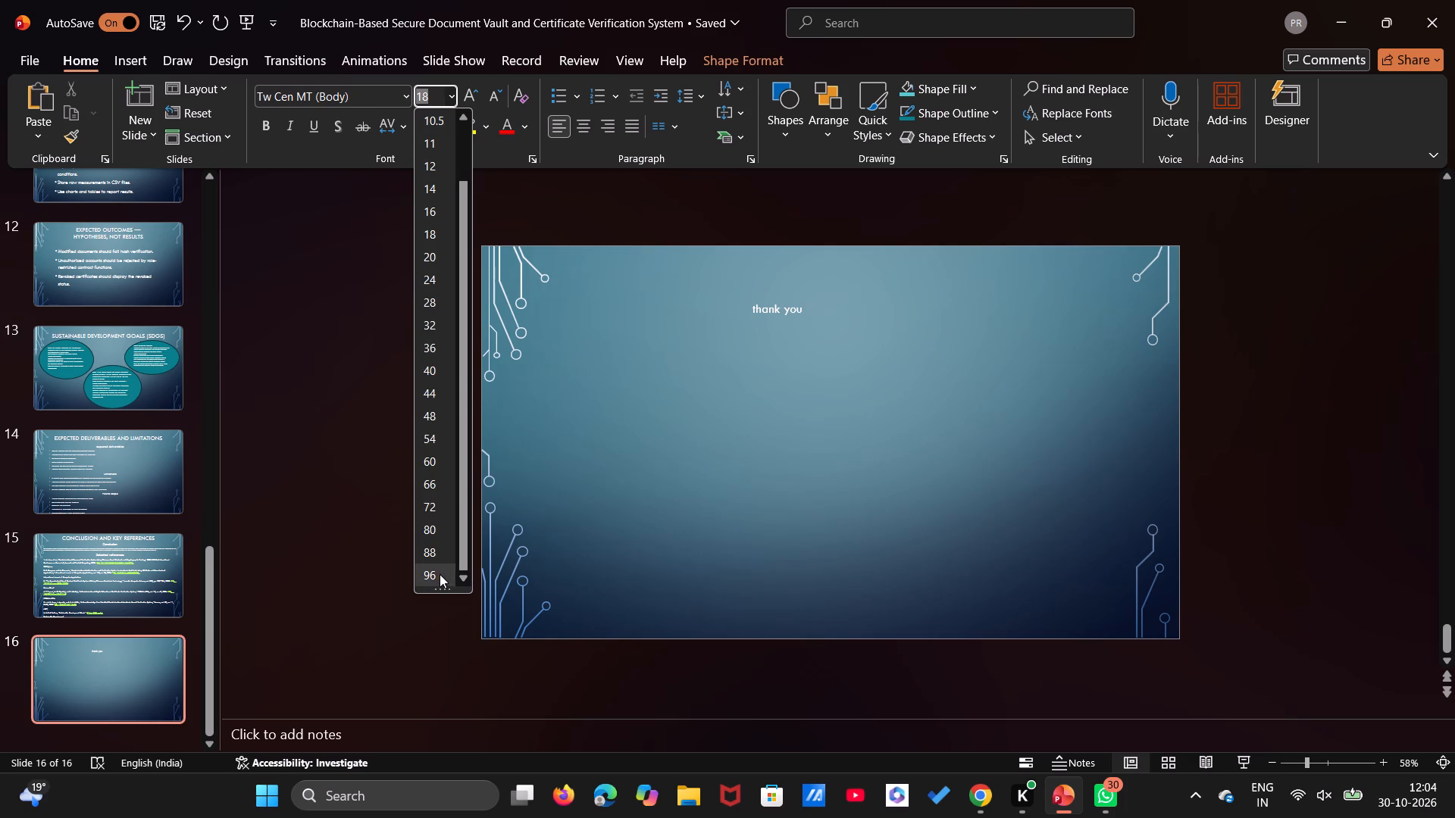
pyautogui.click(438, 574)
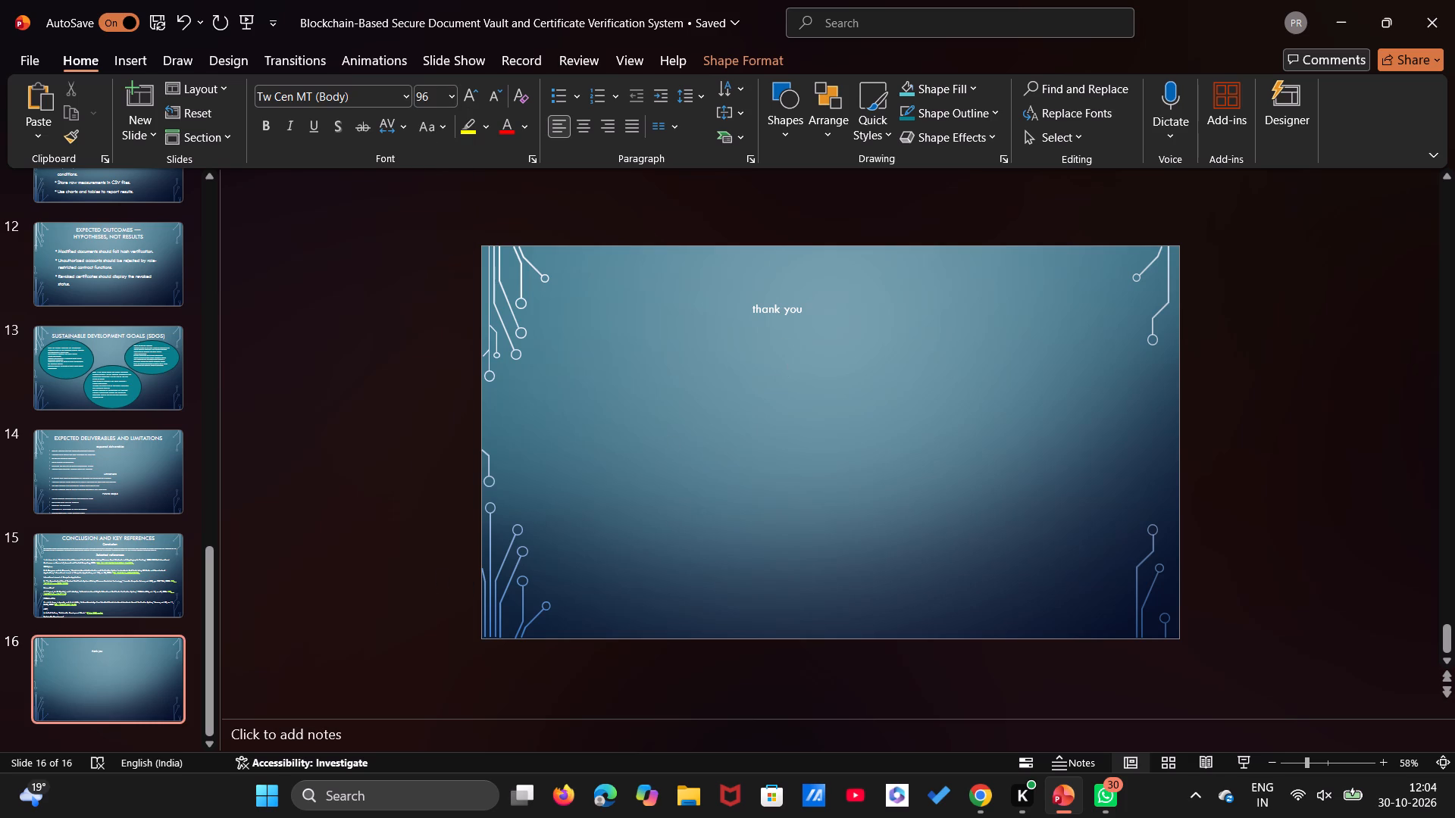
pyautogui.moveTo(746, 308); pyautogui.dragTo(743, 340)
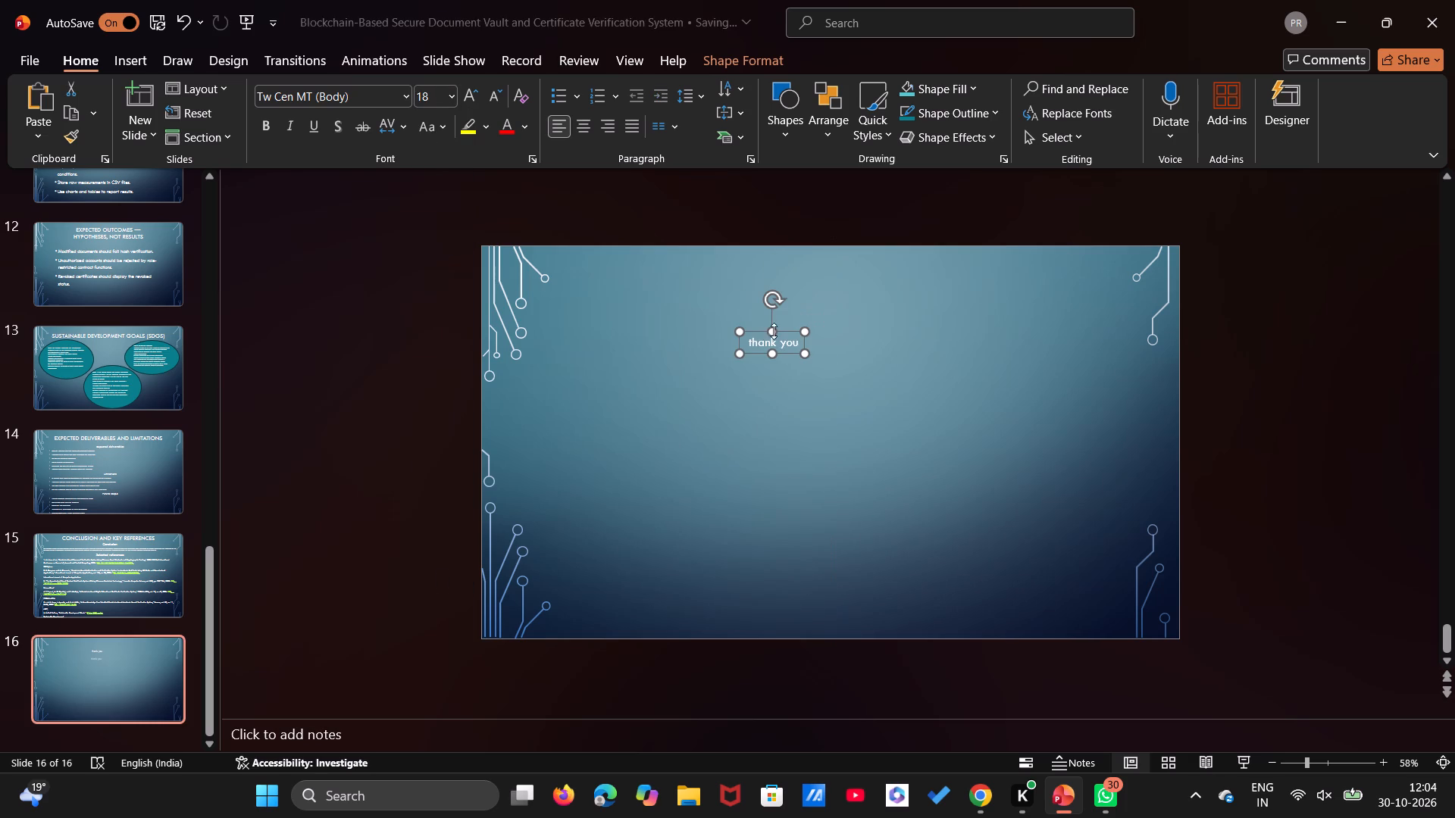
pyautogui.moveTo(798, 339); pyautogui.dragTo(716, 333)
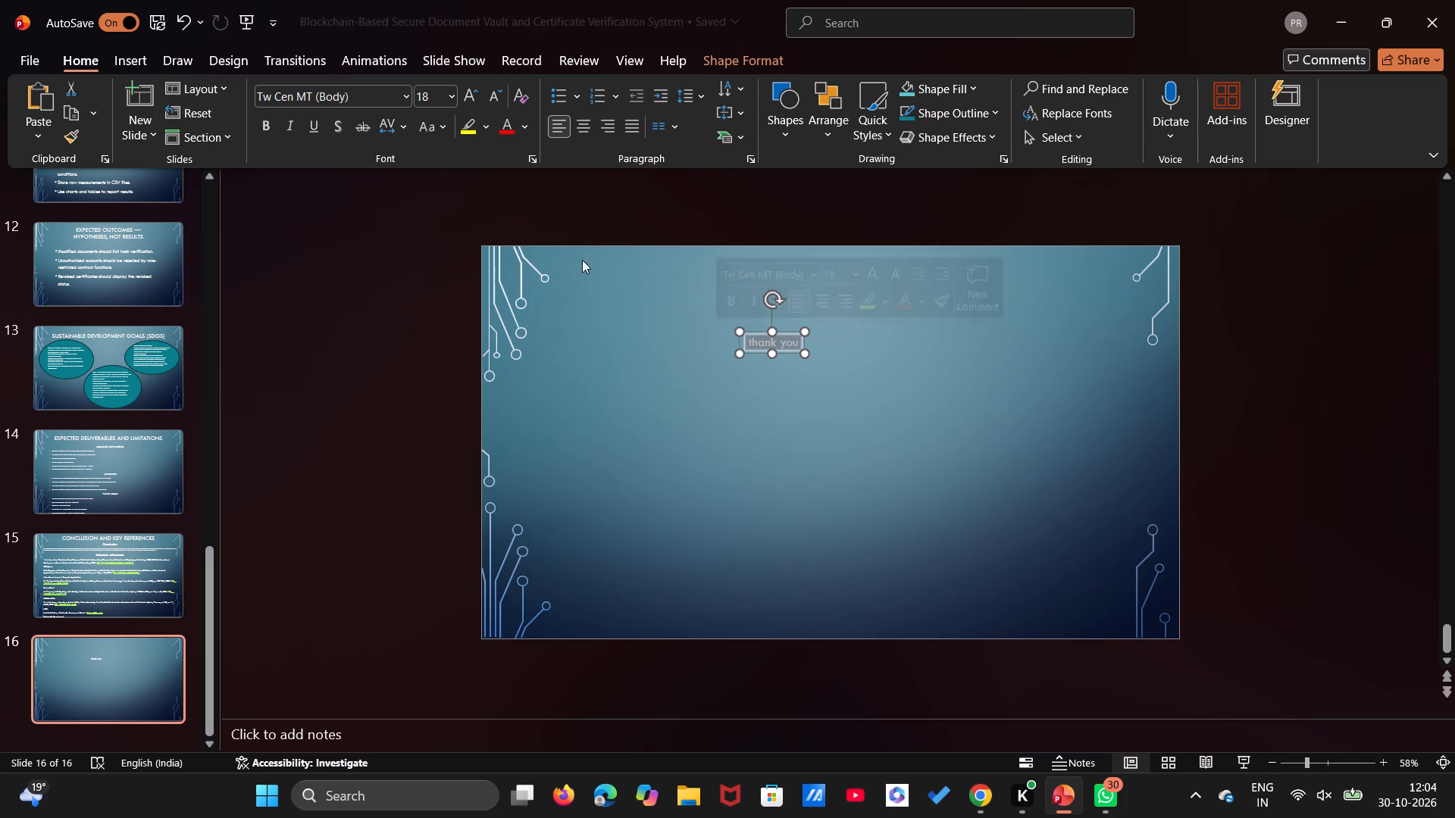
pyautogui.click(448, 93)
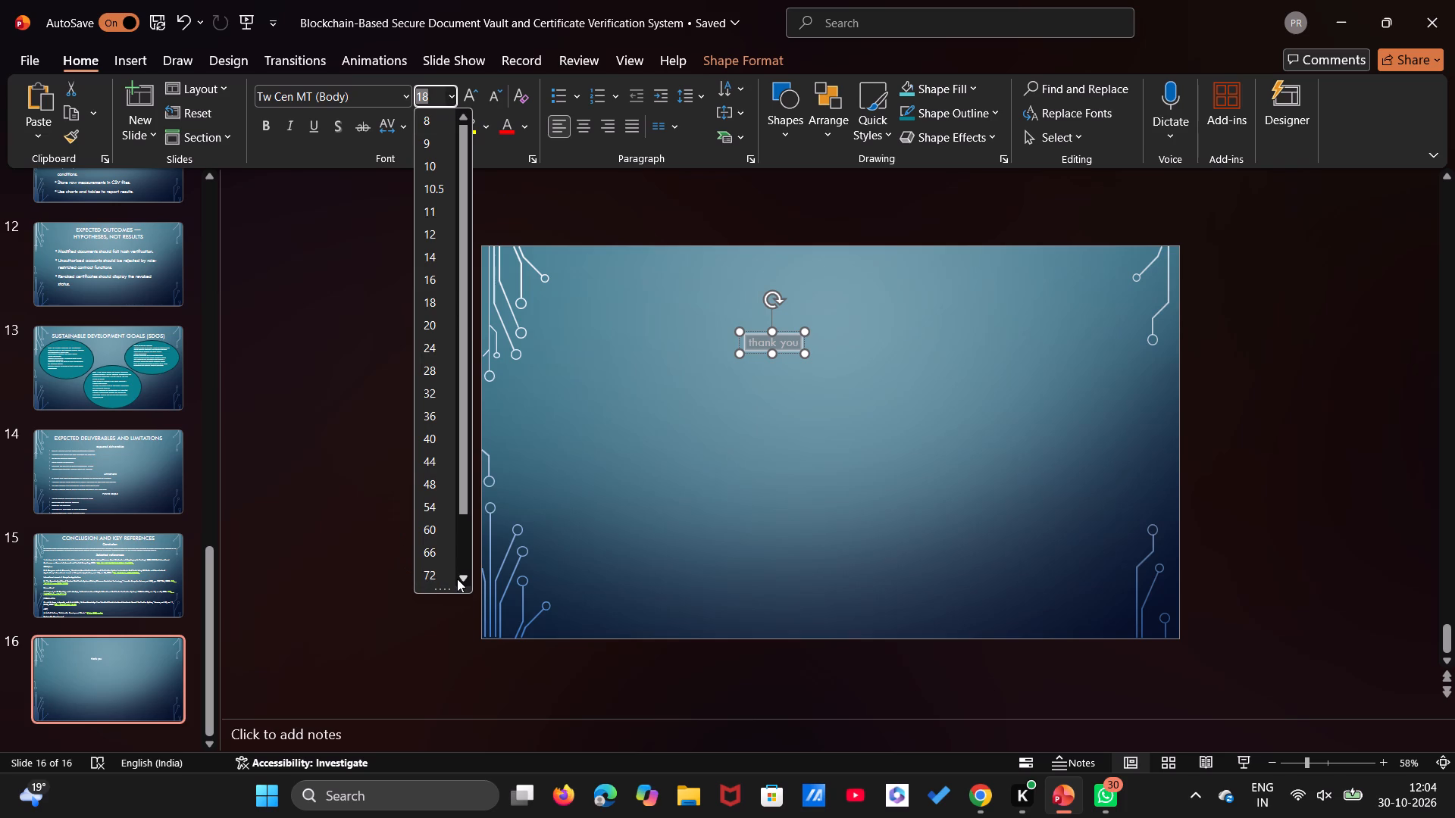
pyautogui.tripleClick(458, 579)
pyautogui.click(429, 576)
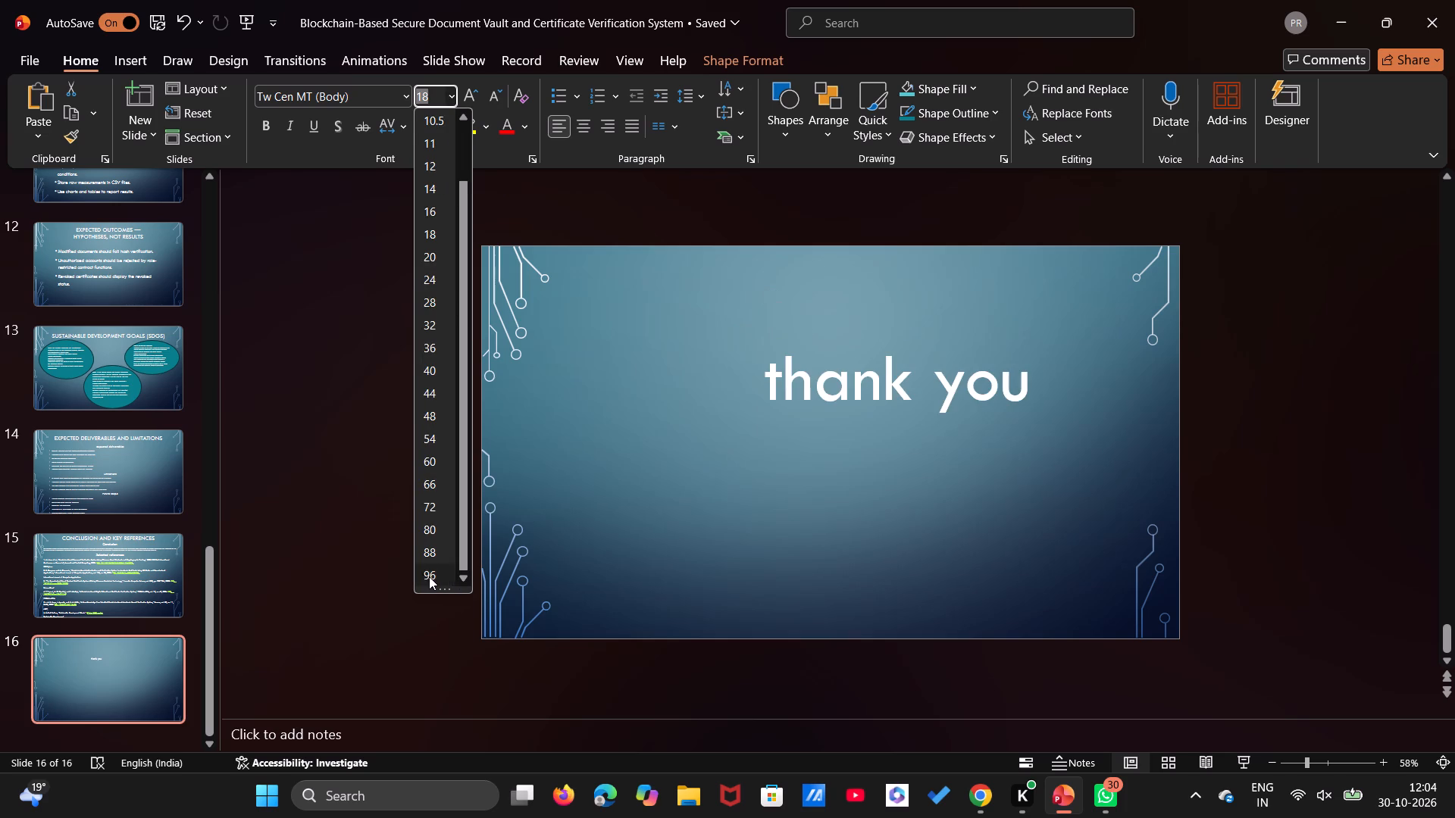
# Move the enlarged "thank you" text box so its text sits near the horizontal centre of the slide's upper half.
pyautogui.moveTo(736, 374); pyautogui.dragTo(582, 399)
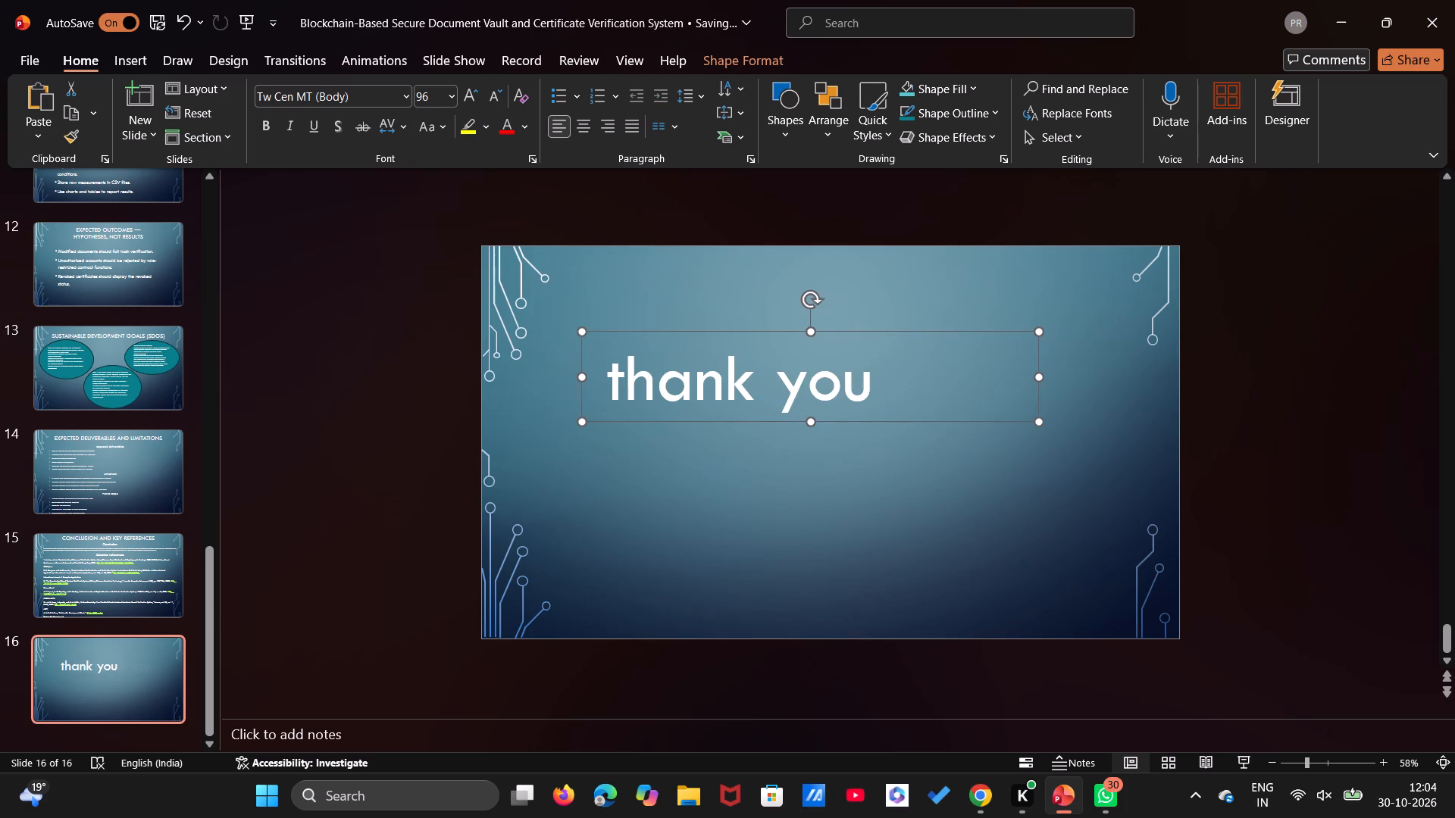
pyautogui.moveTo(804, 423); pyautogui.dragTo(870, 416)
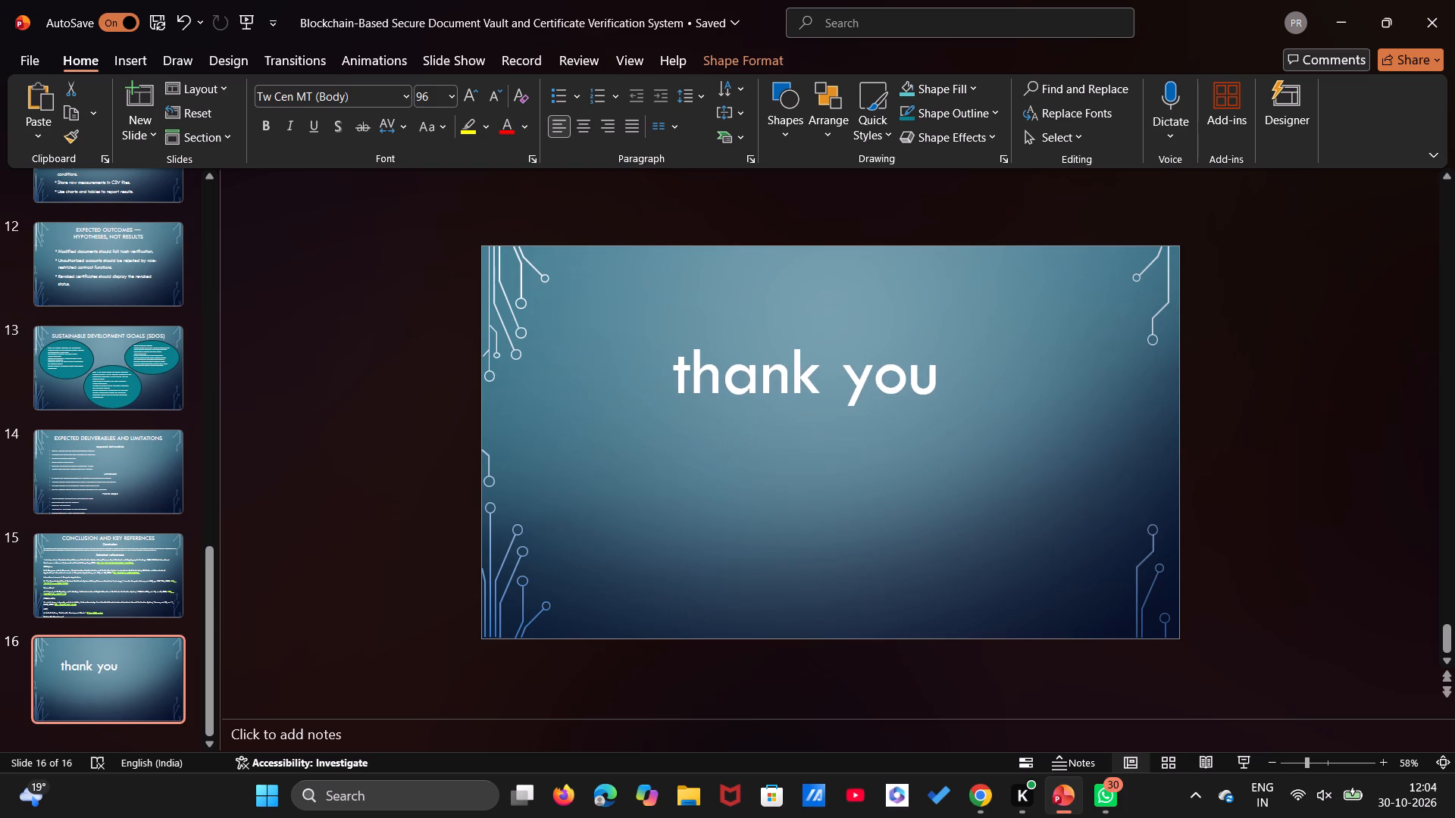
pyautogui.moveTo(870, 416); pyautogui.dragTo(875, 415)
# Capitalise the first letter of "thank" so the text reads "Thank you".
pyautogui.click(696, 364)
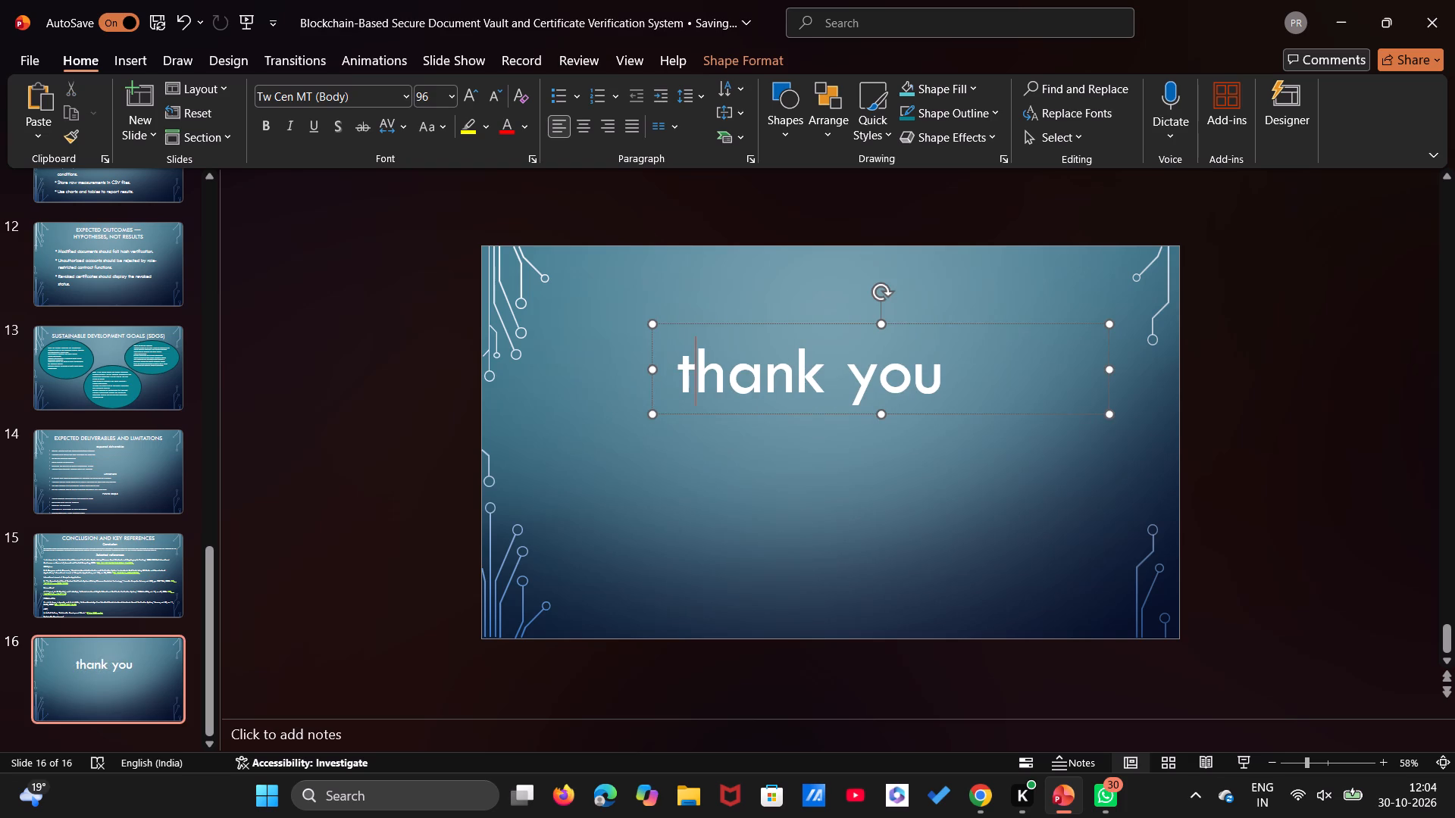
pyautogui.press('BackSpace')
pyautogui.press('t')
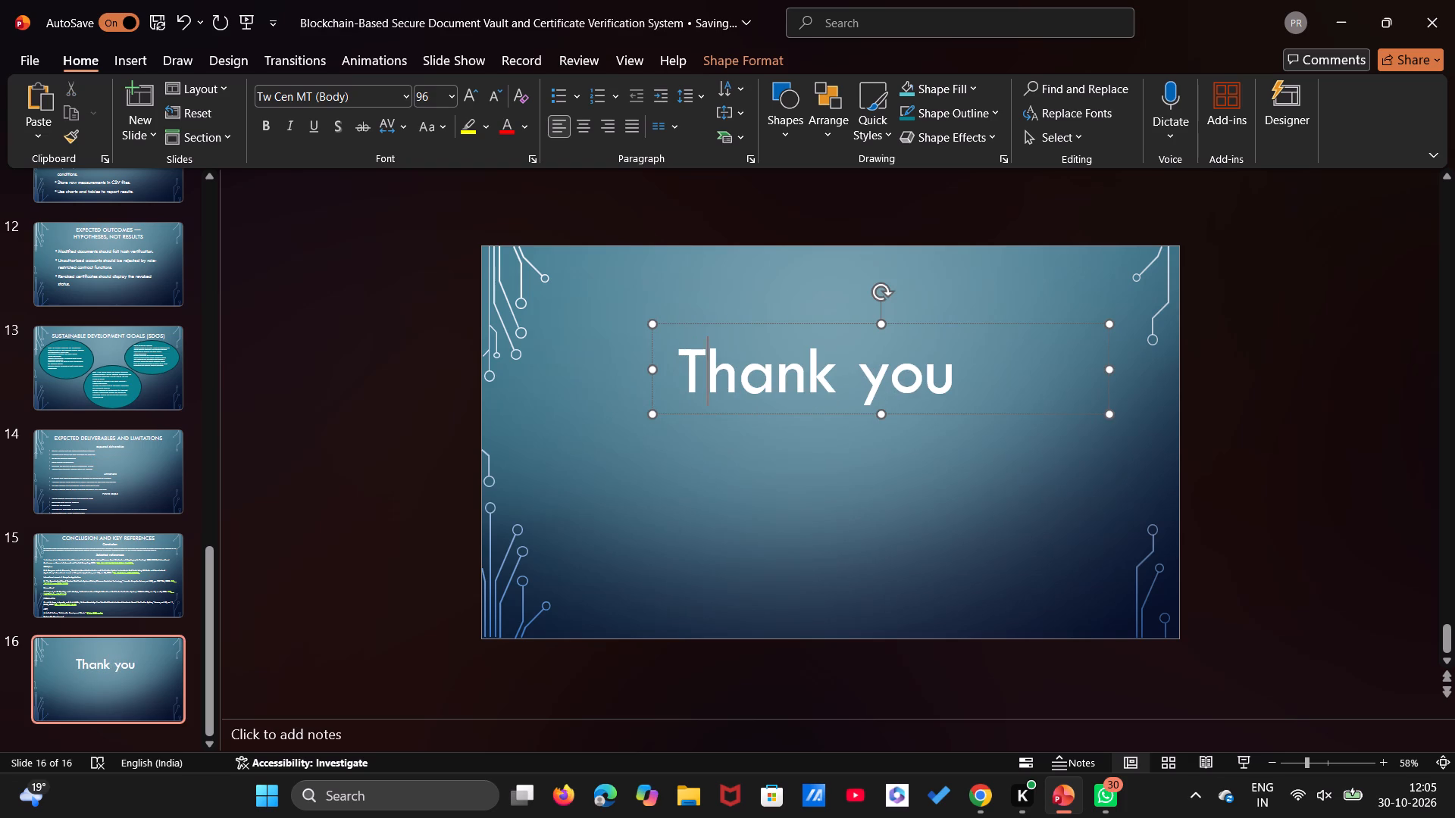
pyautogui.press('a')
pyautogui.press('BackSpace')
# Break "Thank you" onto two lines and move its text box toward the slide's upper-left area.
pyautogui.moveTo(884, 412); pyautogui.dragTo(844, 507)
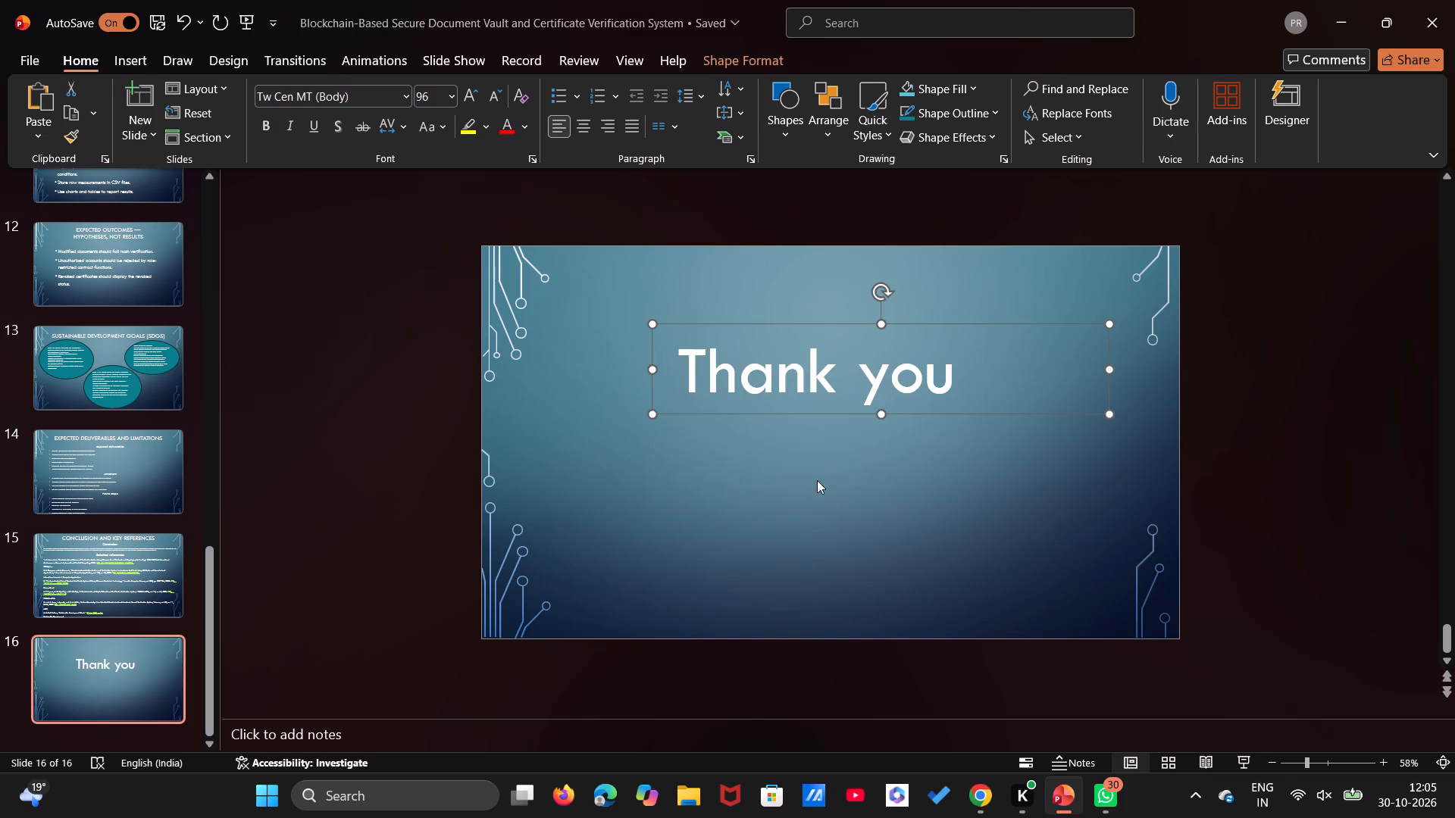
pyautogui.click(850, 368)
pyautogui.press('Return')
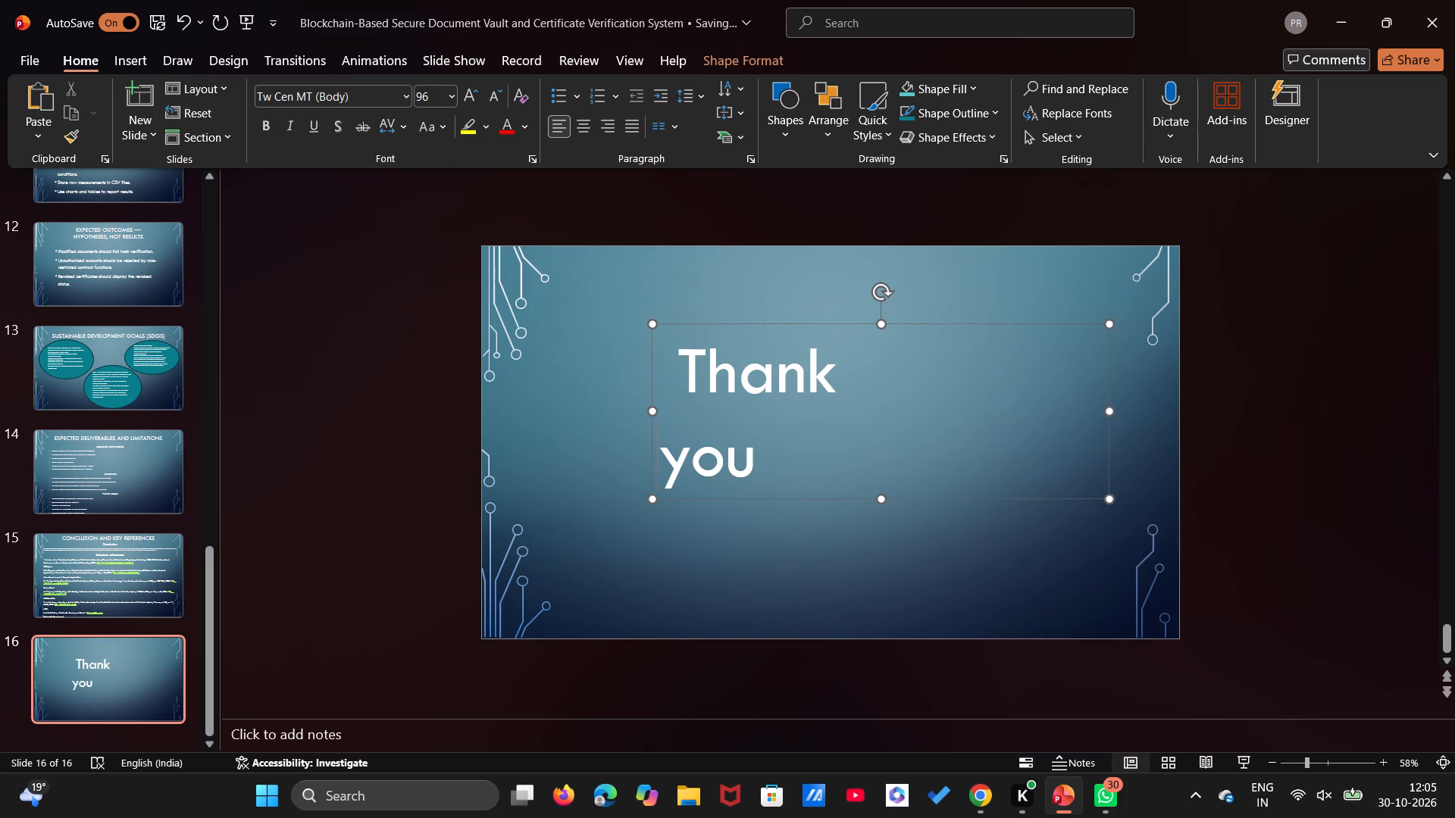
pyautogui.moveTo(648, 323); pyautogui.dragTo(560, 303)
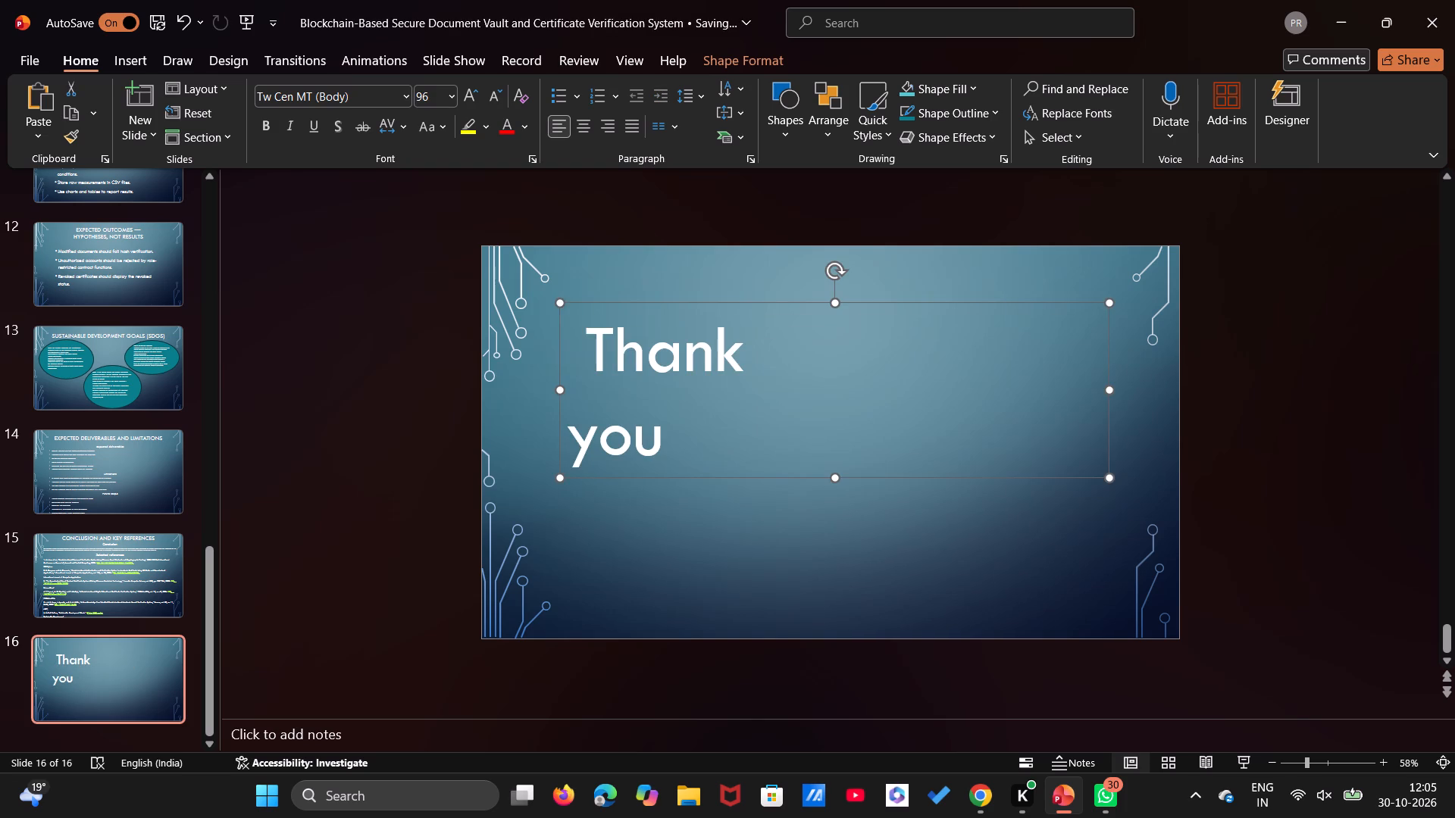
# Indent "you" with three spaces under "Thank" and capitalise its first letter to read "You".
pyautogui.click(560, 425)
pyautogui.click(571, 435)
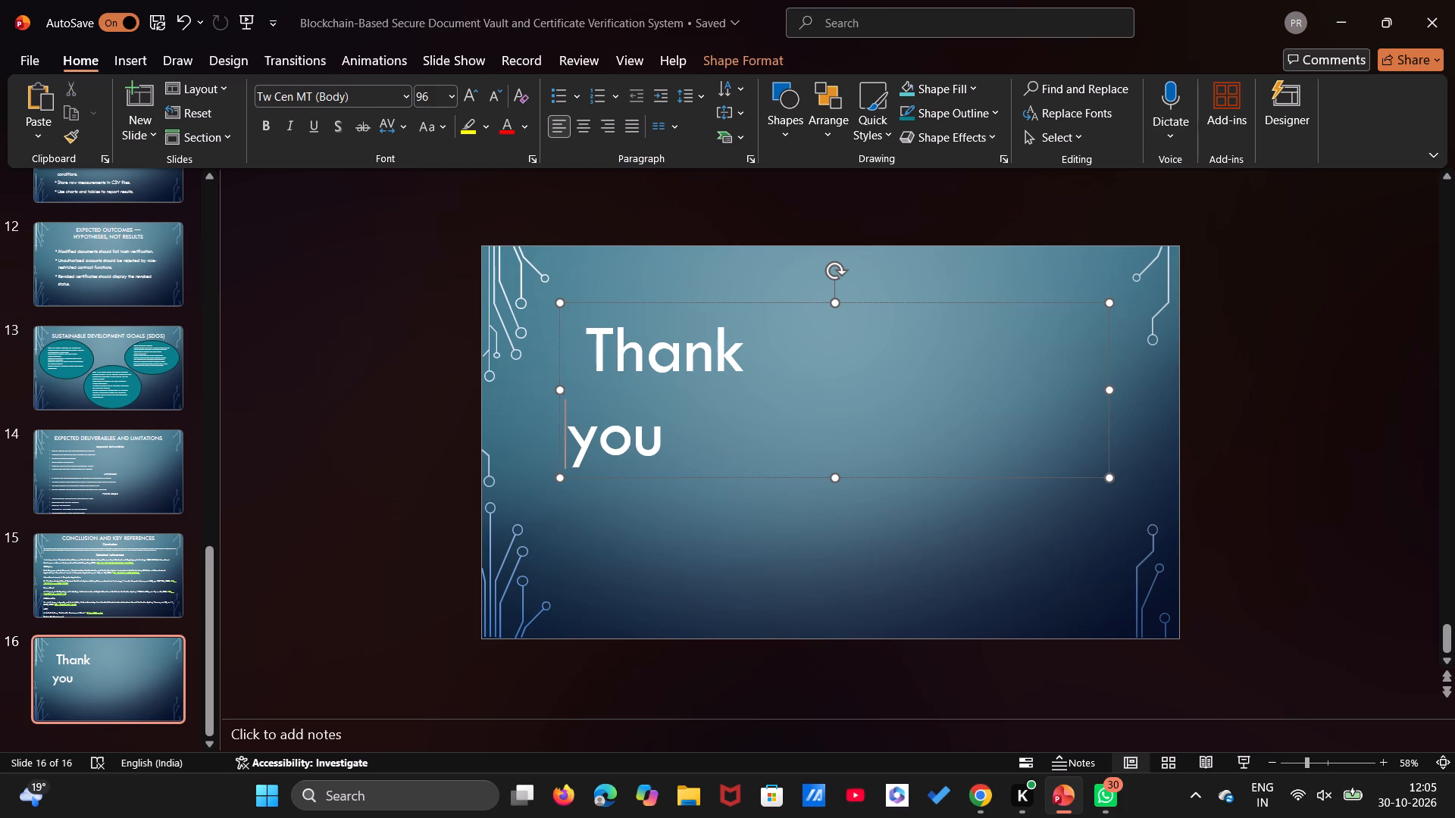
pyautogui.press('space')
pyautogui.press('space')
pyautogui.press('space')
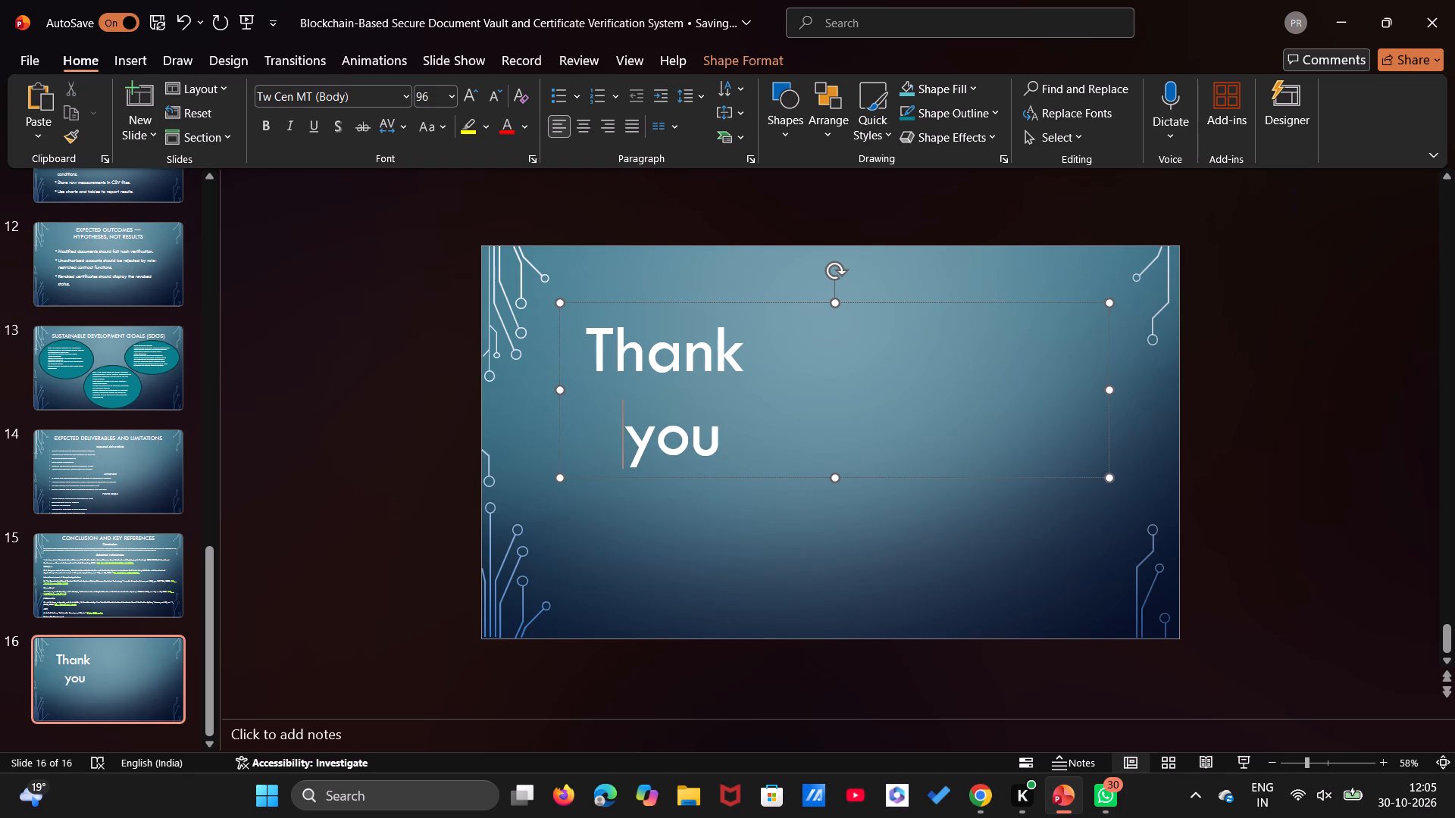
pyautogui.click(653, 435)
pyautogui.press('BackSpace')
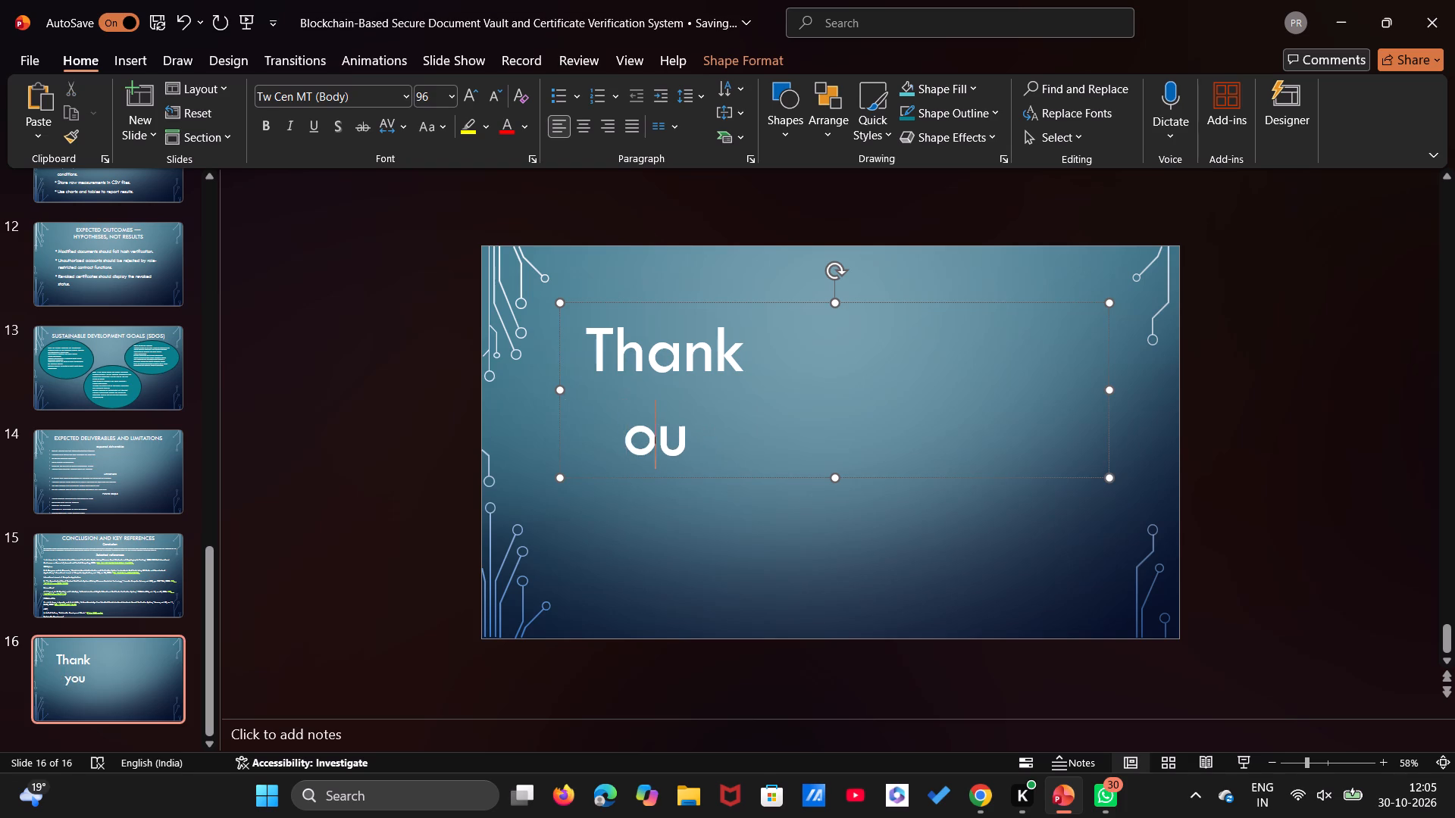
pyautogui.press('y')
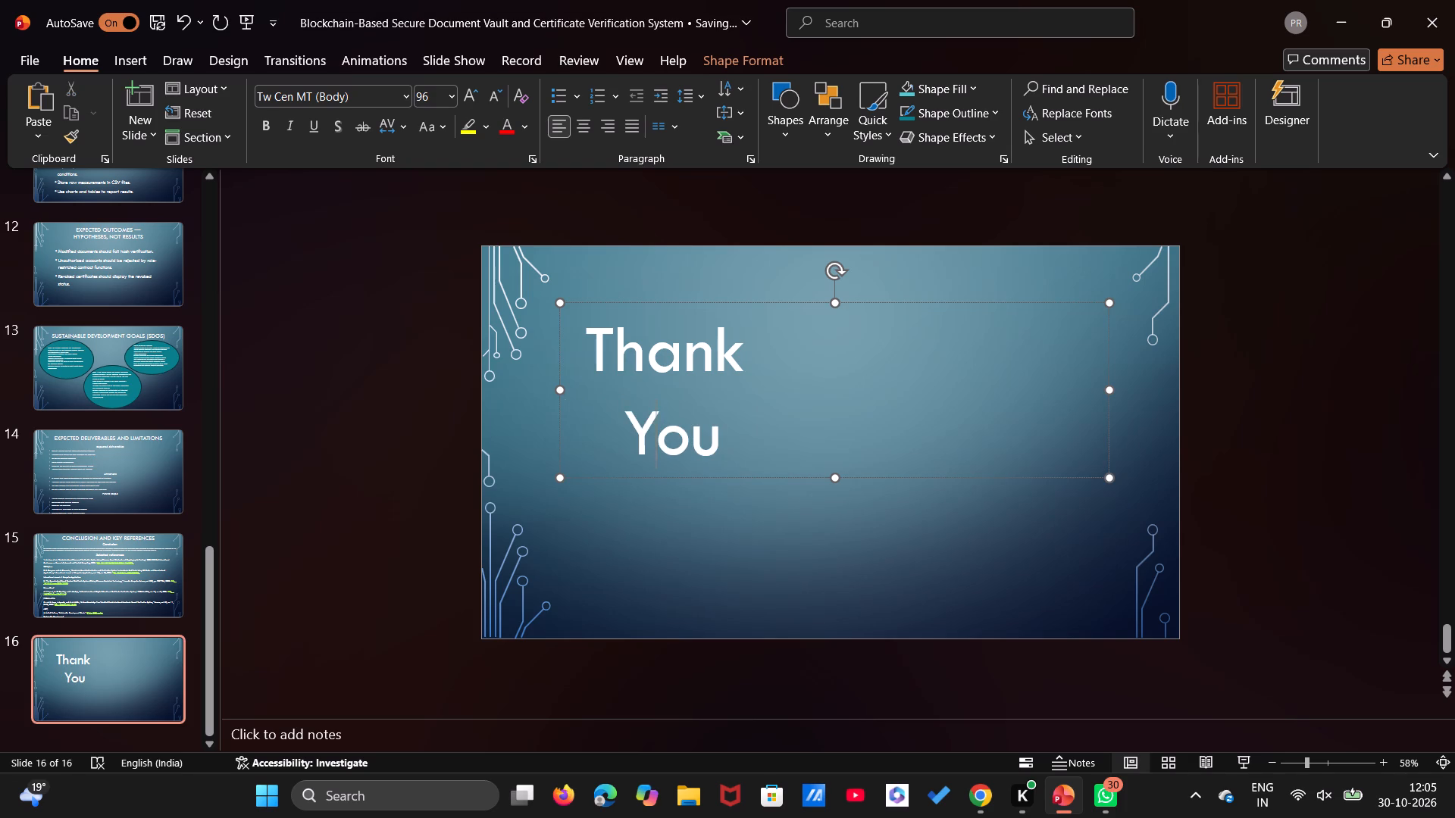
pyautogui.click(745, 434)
# Delete slide 16, the "Thank You" slide.
pyautogui.rightClick(164, 681)
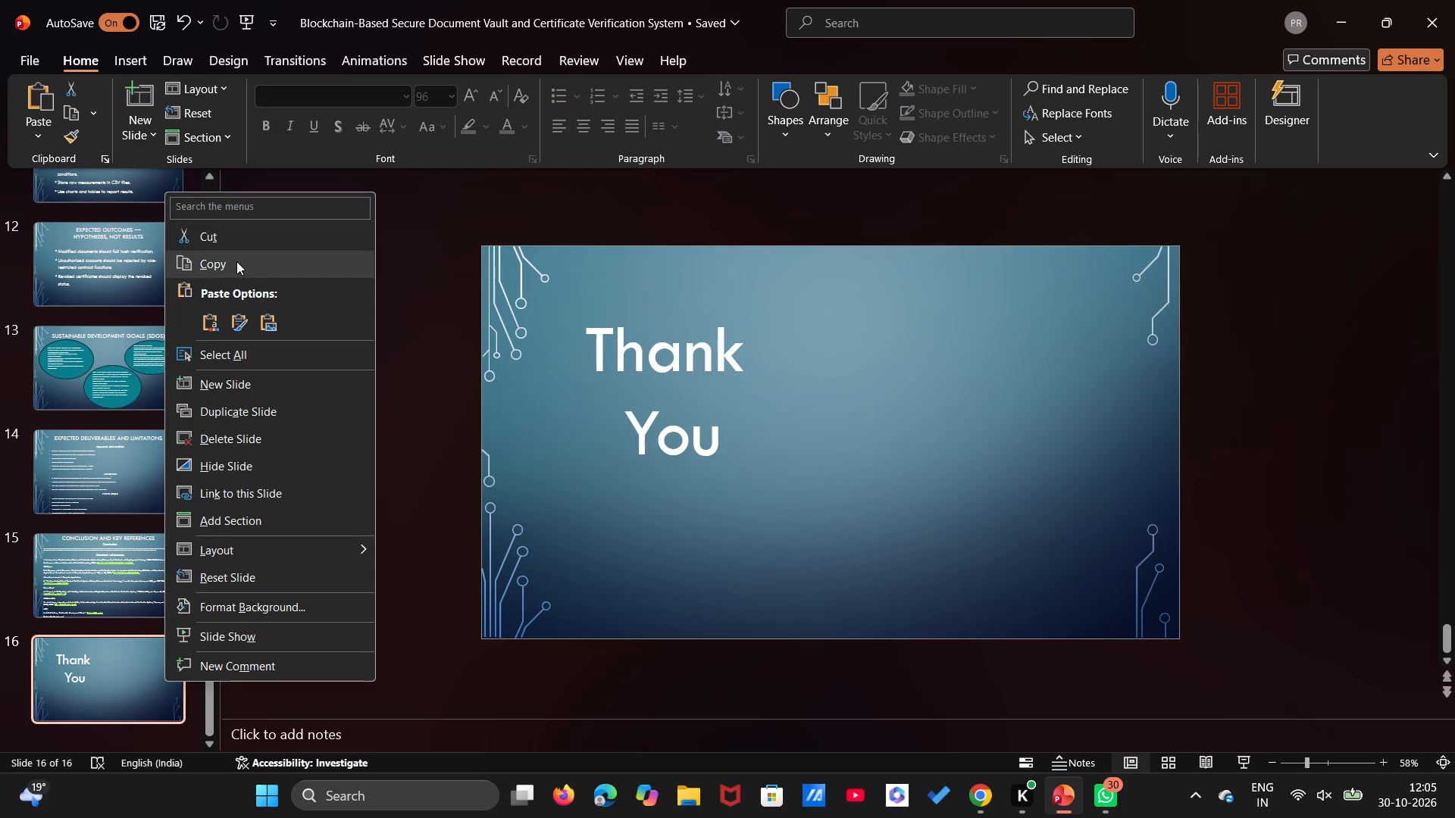
pyautogui.click(247, 430)
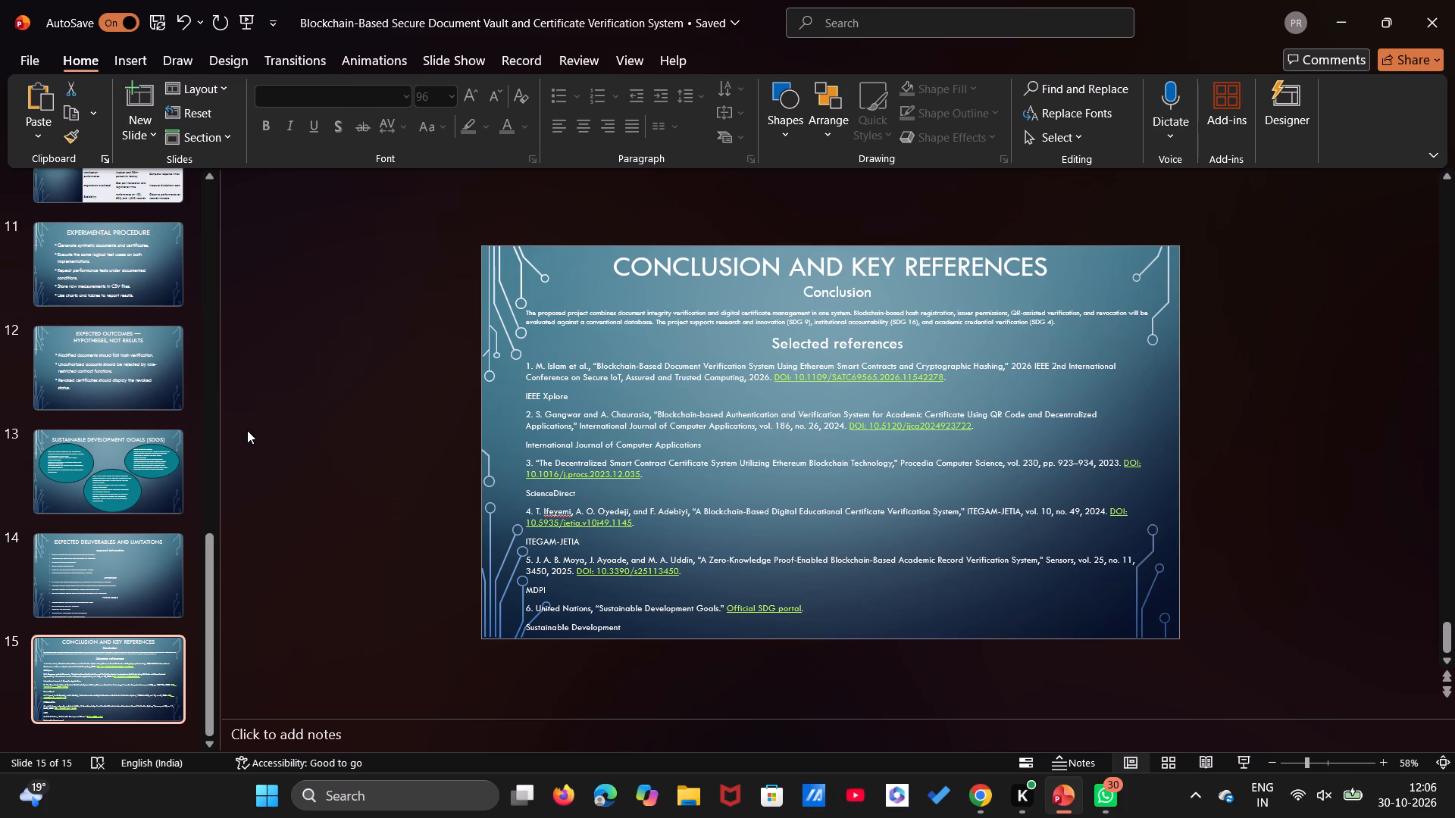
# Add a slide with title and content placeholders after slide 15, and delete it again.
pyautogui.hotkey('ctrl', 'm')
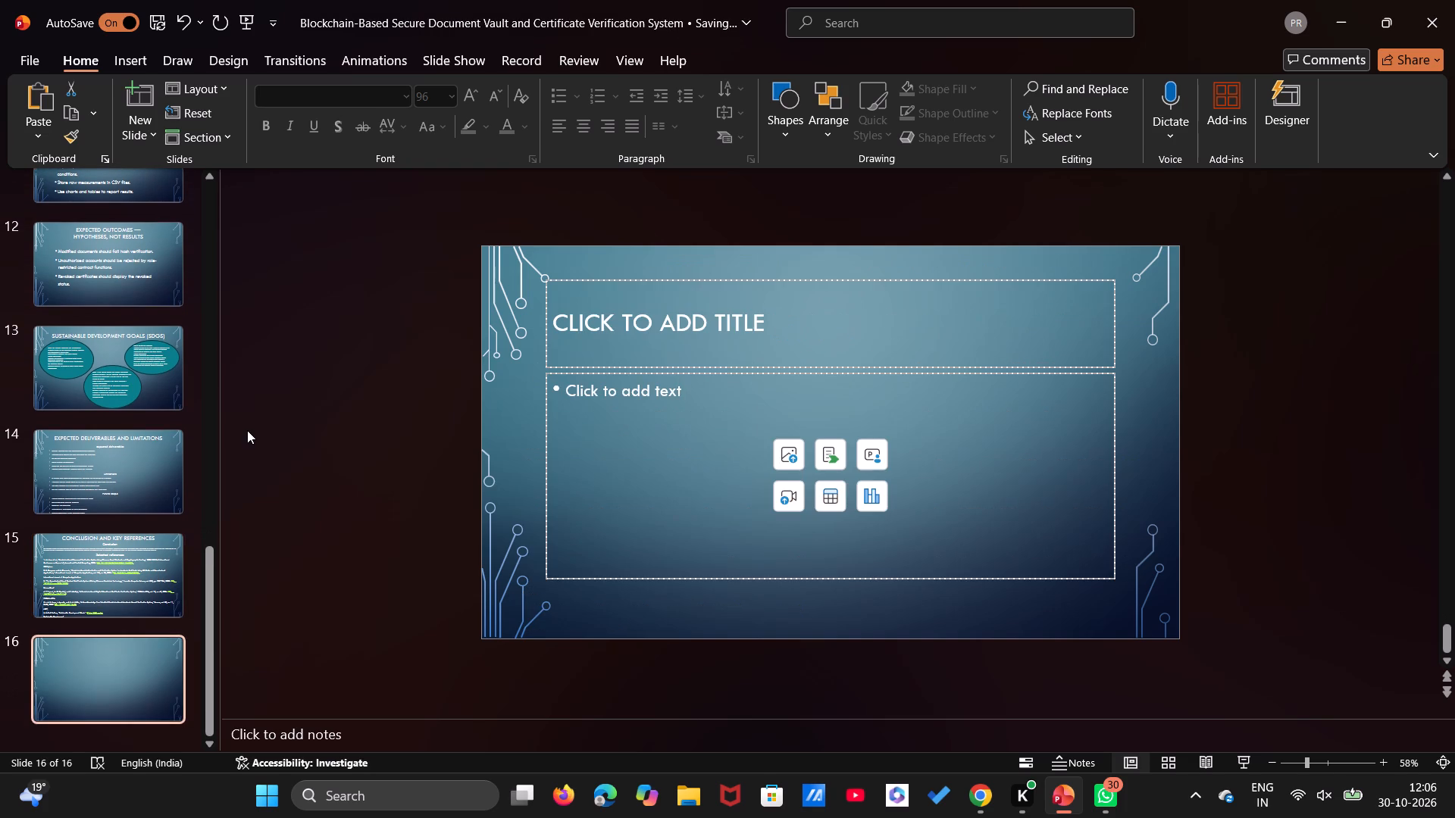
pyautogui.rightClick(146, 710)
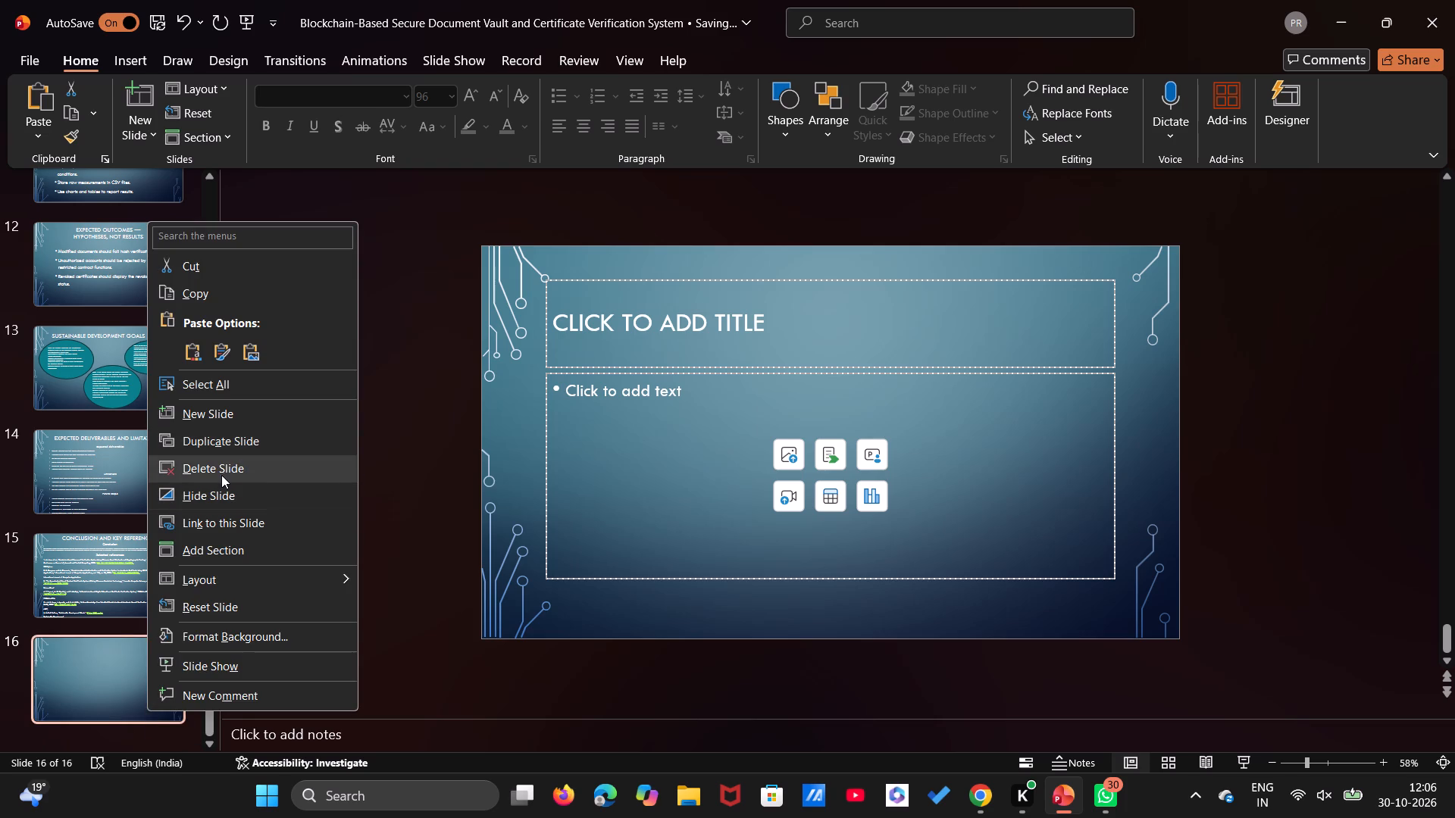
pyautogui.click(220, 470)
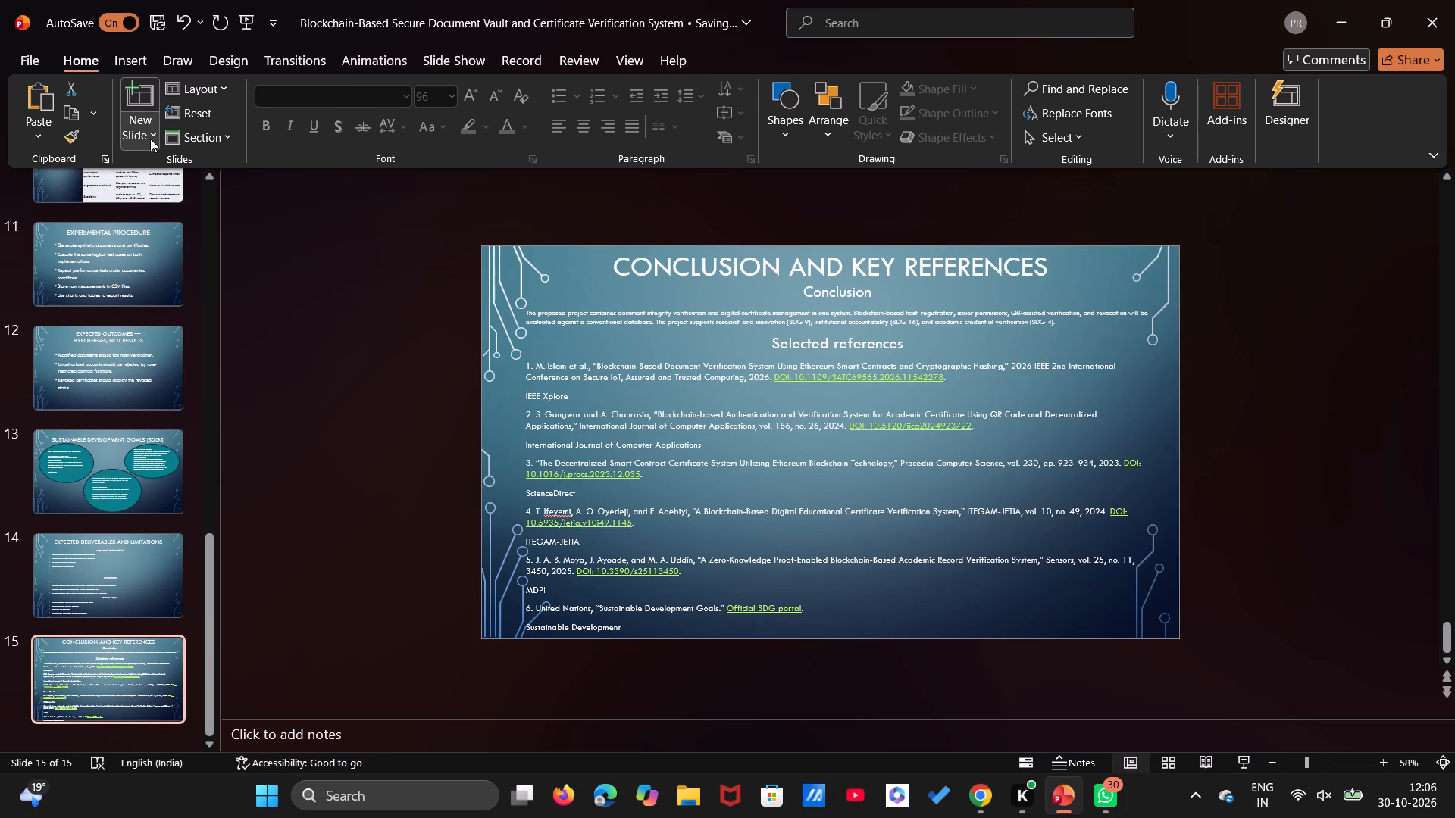
# Insert a new slide with the Blank layout after slide 15.
pyautogui.click(150, 139)
pyautogui.click(376, 312)
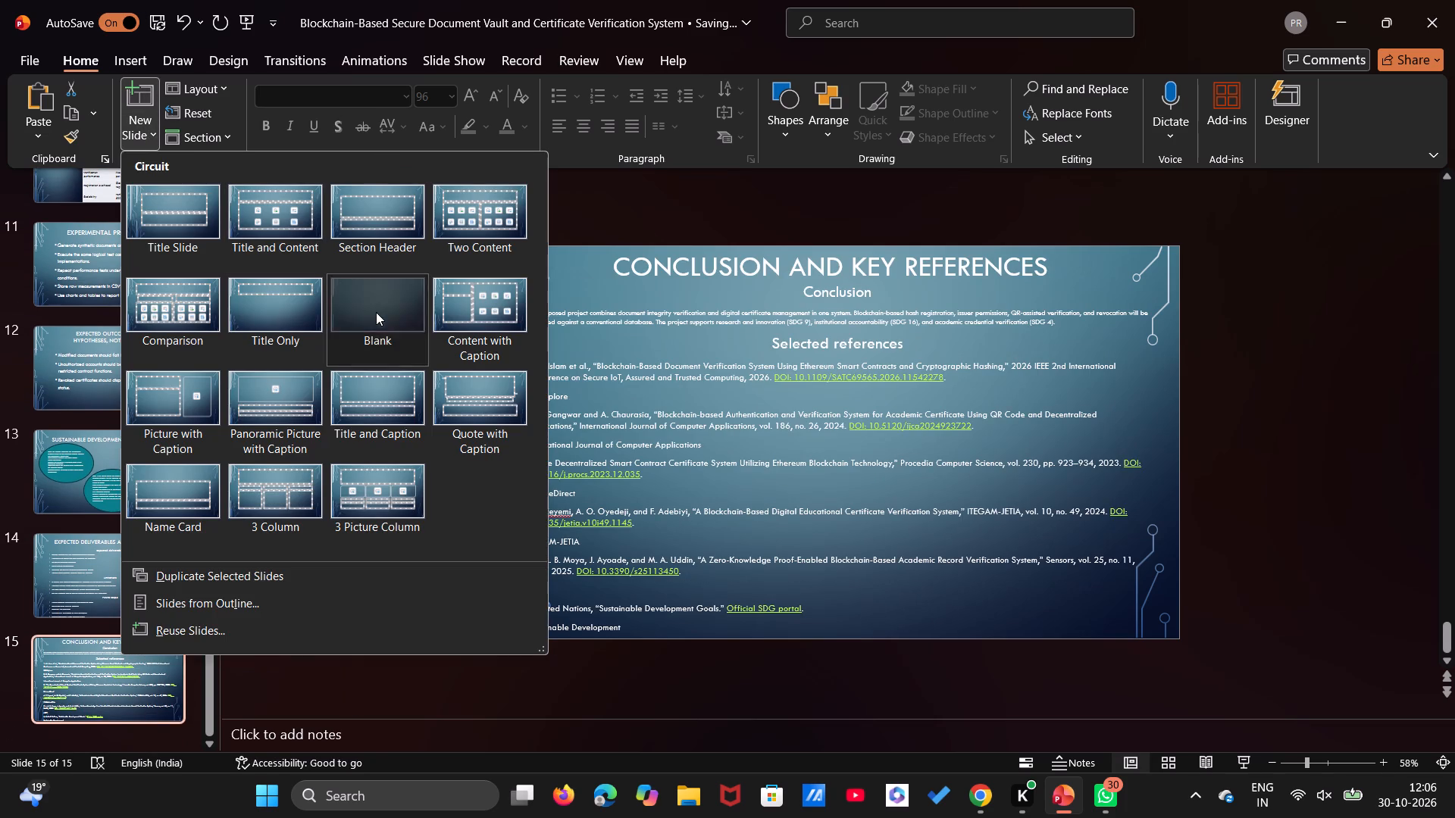
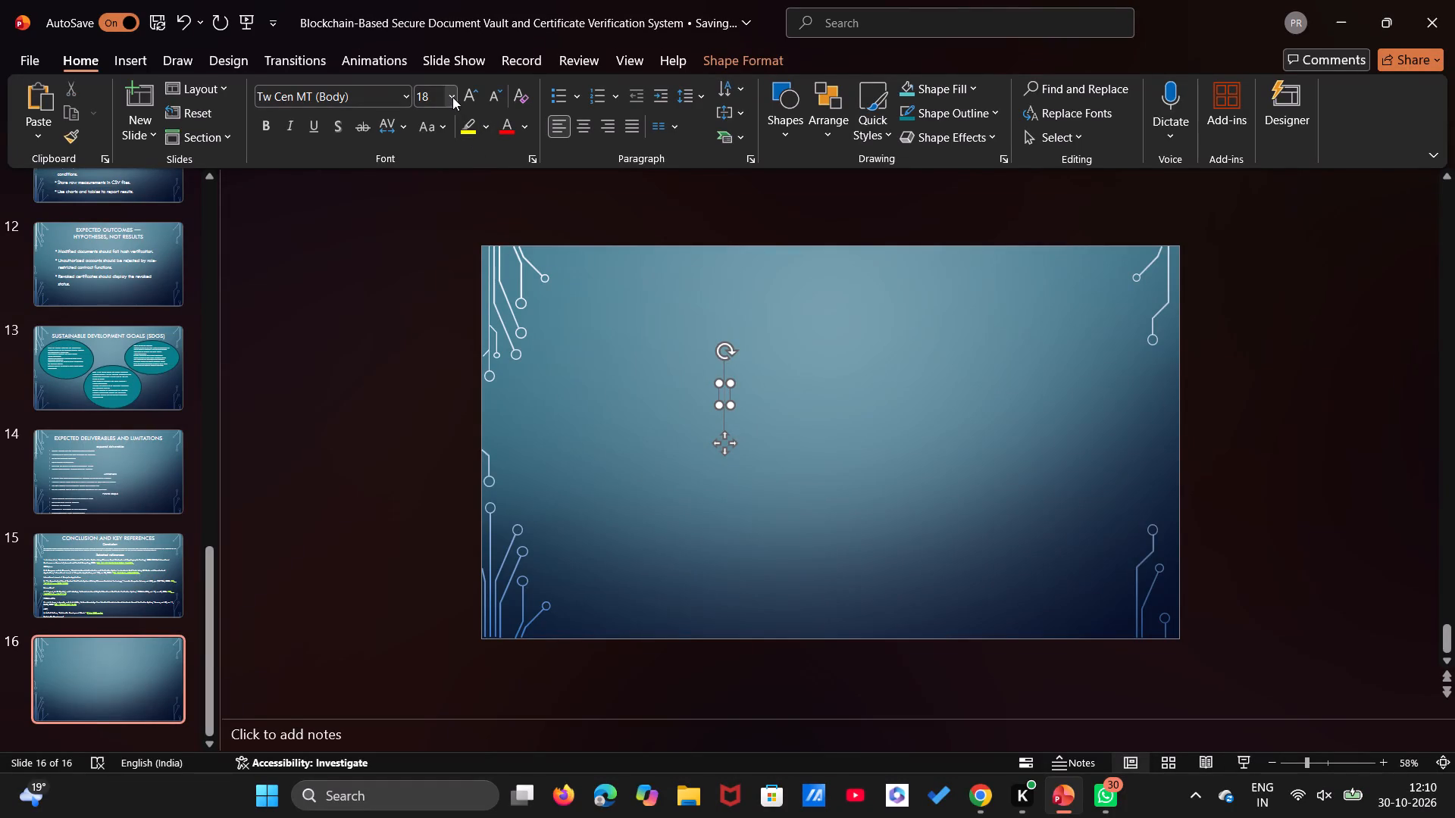
# Set the new text box's font size to 96 and enter "THANK YOU" followed by an empty line.
pyautogui.click(452, 96)
pyautogui.tripleClick(463, 573)
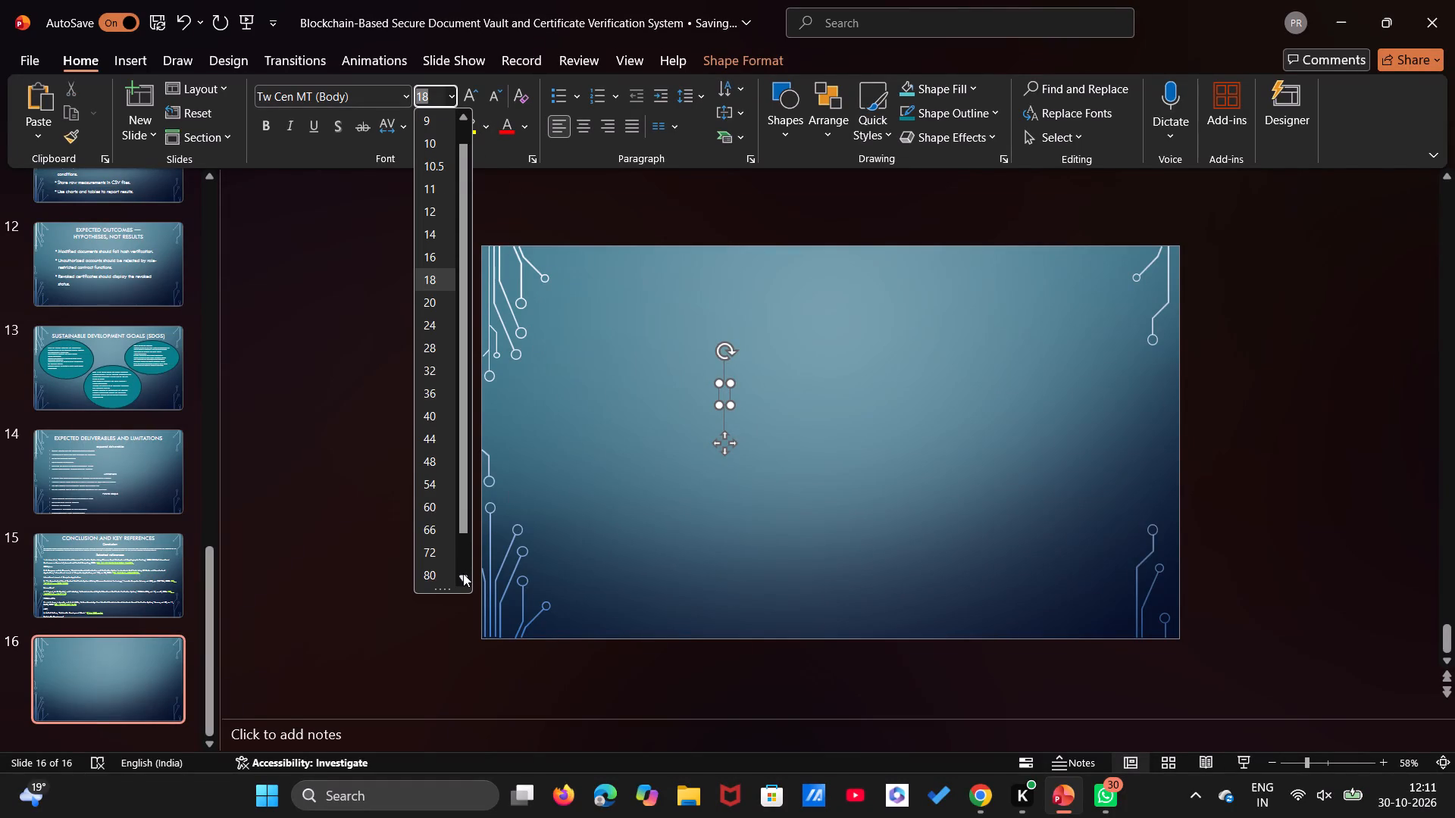
pyautogui.click(463, 573)
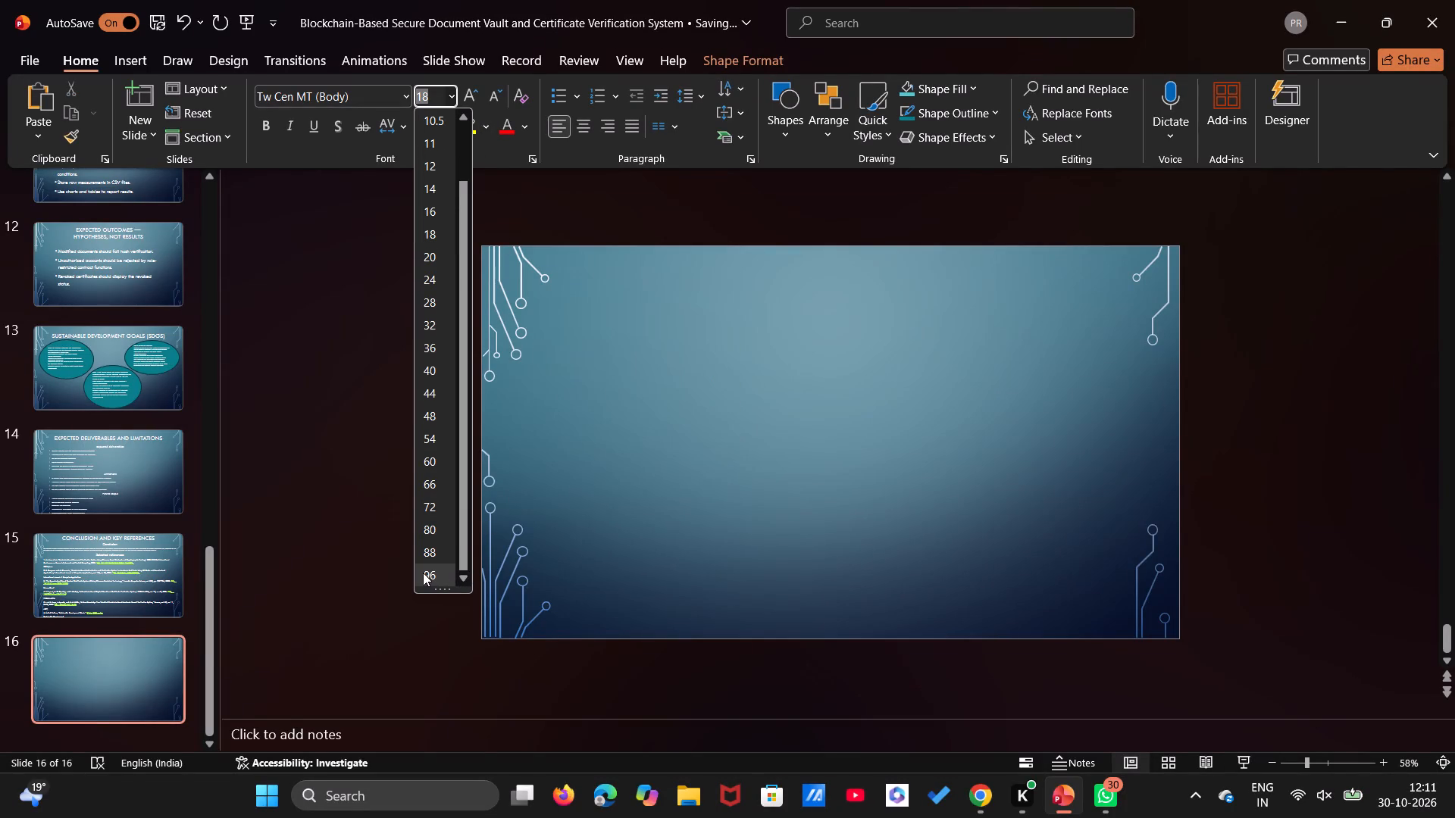
pyautogui.click(423, 573)
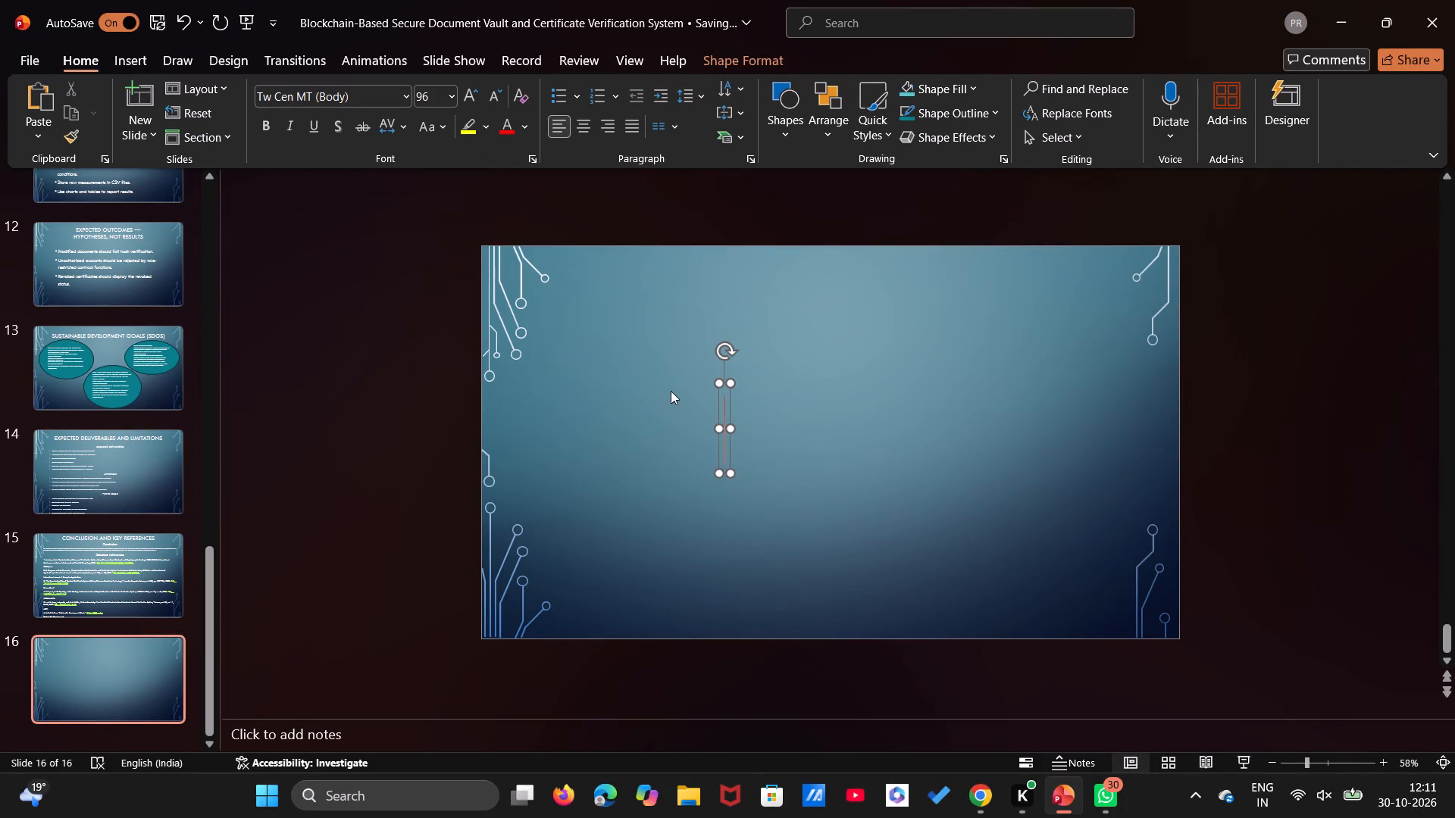
pyautogui.write('THANK YOU')
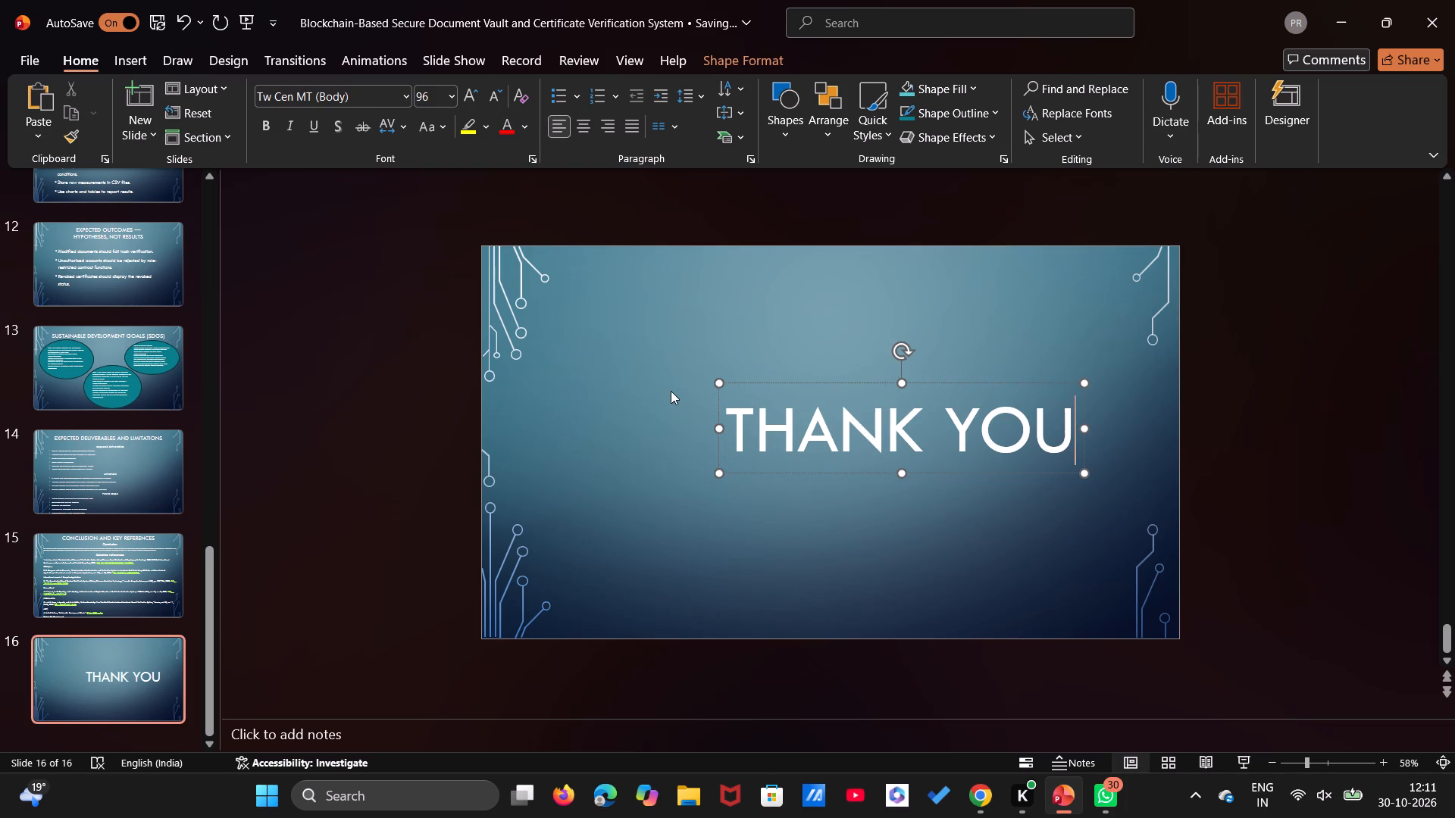
pyautogui.press('Return')
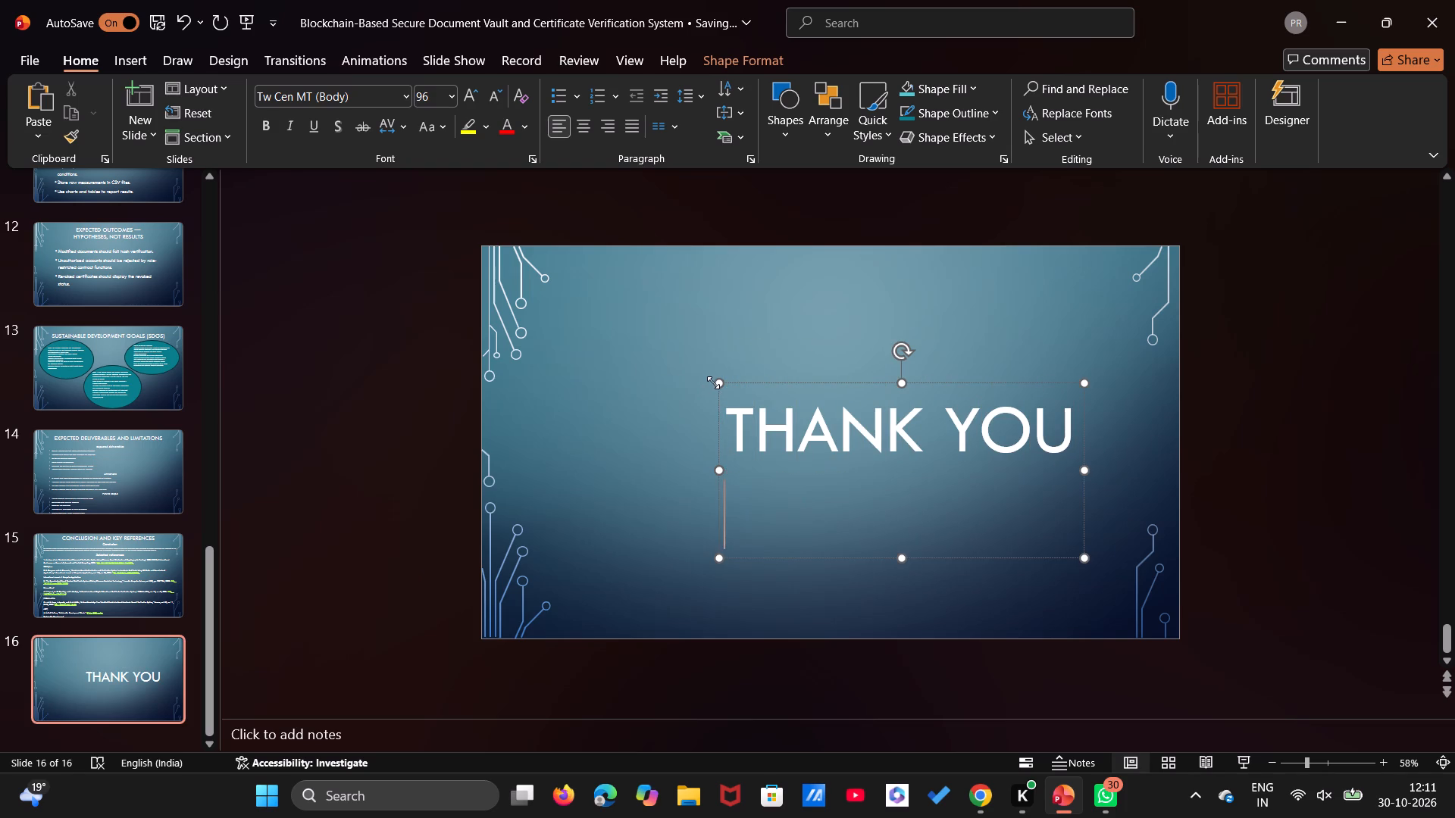
# Extend the "THANK YOU" text box up and to the left towards the slide's centre, and try to reduce its height.
pyautogui.moveTo(715, 382); pyautogui.dragTo(584, 349)
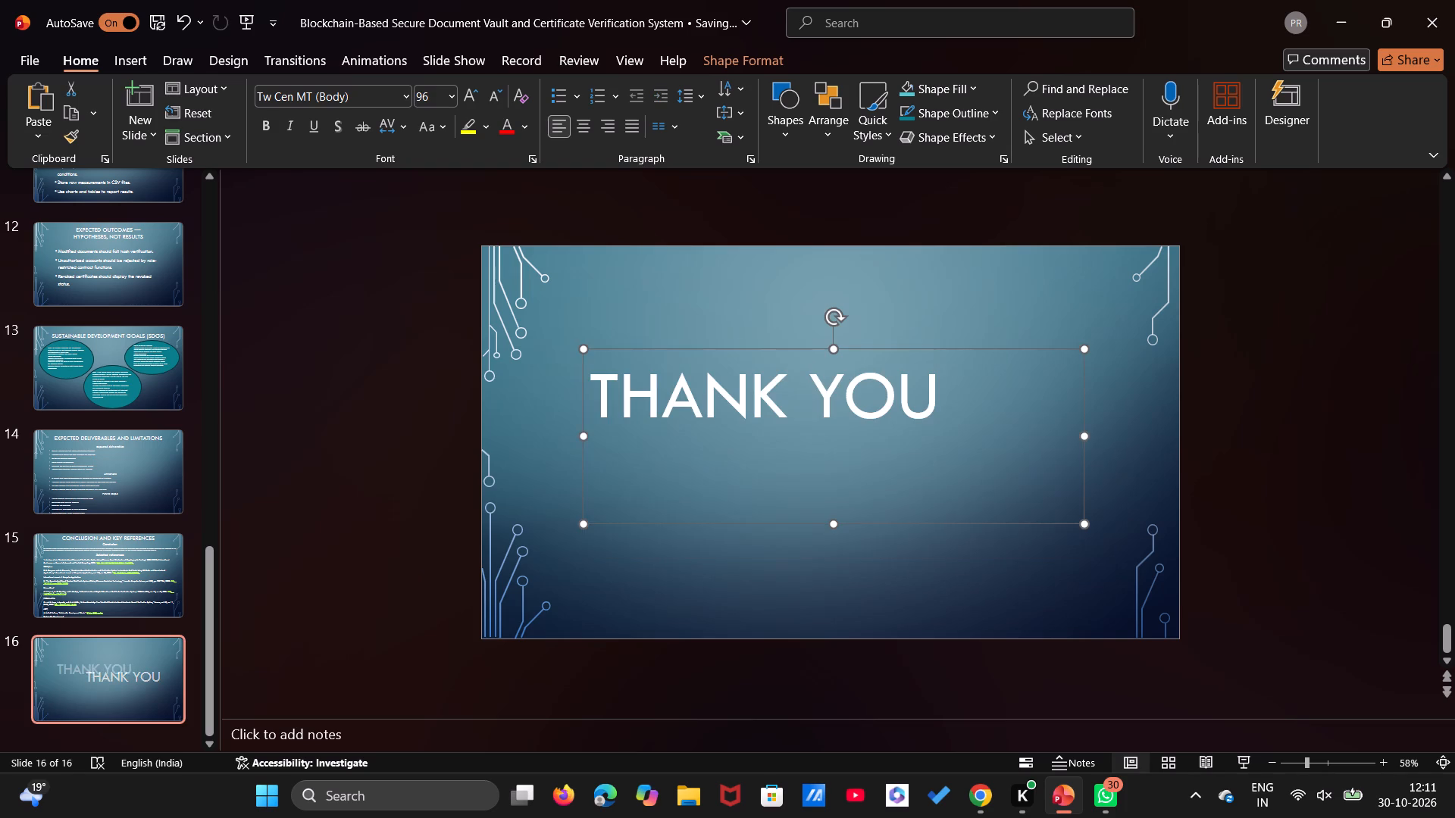
pyautogui.moveTo(830, 523); pyautogui.dragTo(854, 465)
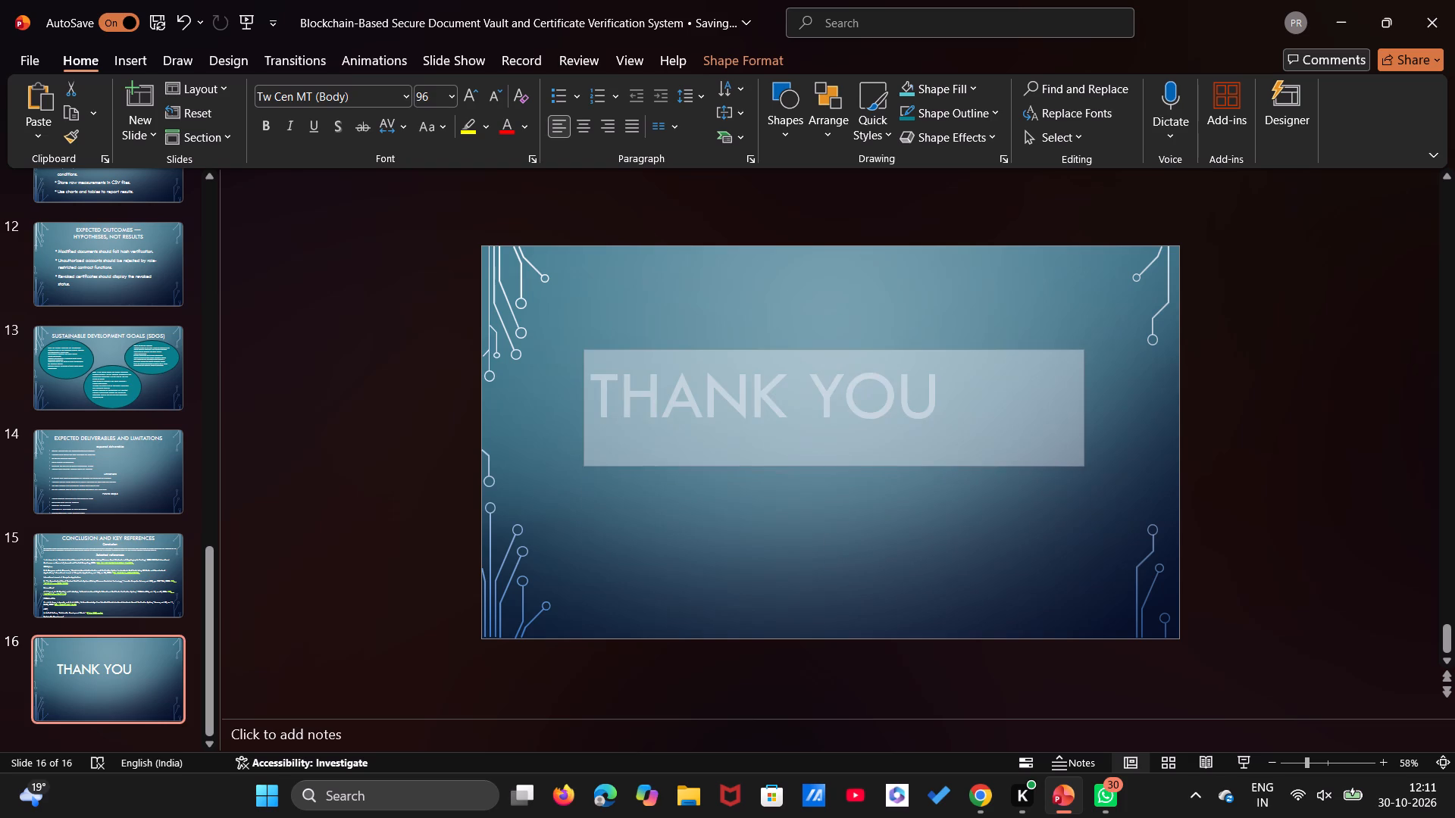
pyautogui.moveTo(854, 465); pyautogui.dragTo(857, 445)
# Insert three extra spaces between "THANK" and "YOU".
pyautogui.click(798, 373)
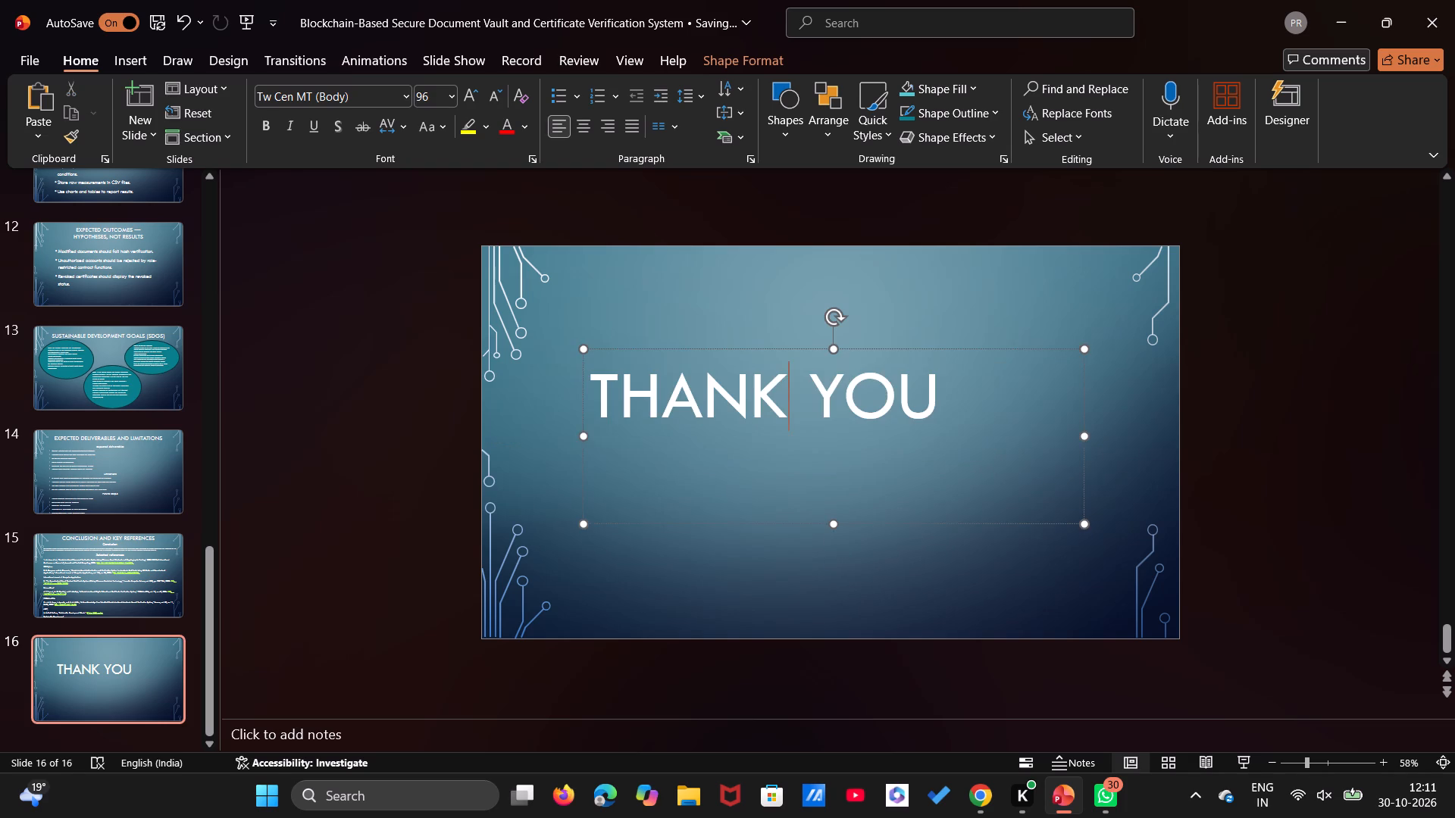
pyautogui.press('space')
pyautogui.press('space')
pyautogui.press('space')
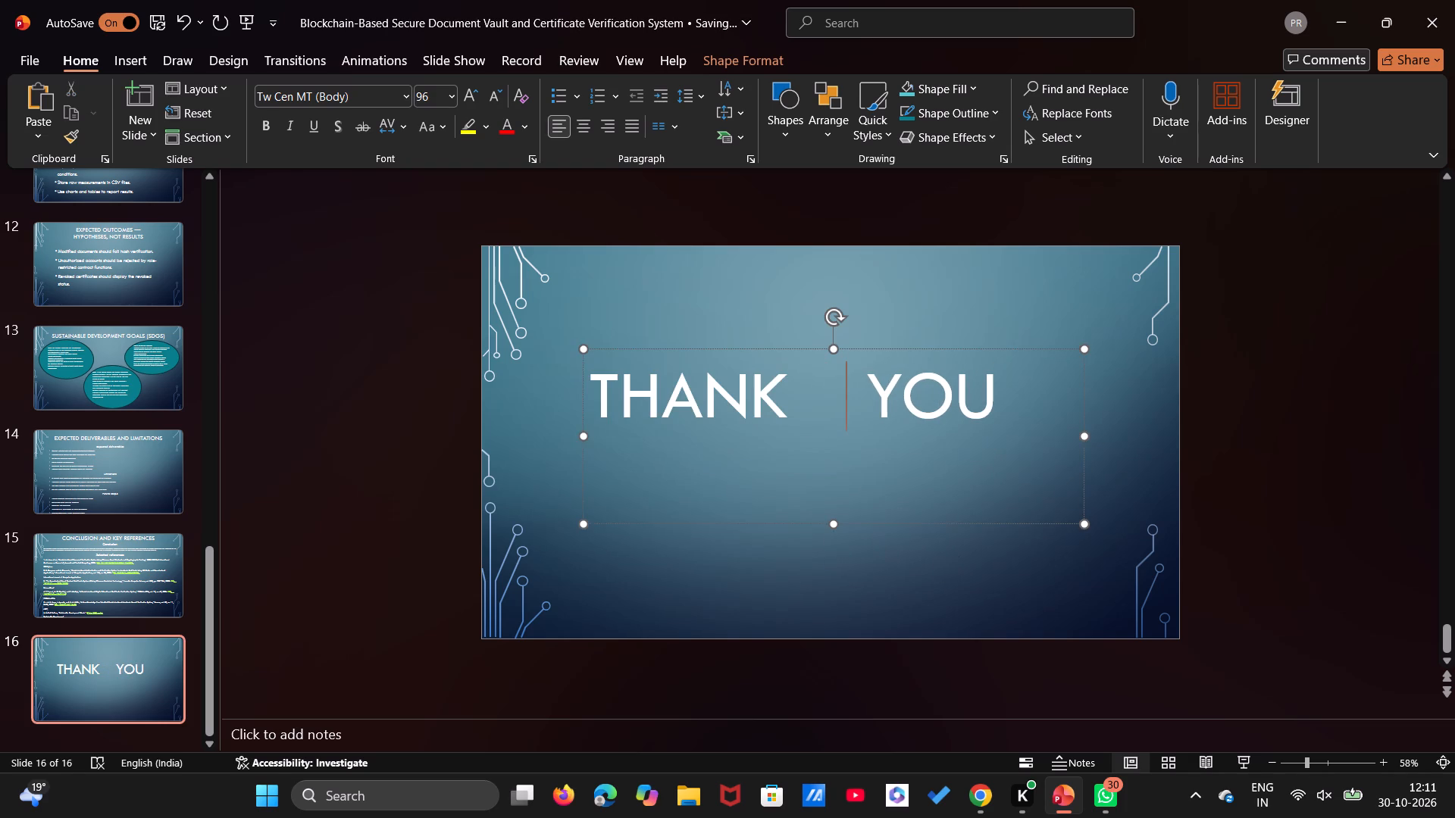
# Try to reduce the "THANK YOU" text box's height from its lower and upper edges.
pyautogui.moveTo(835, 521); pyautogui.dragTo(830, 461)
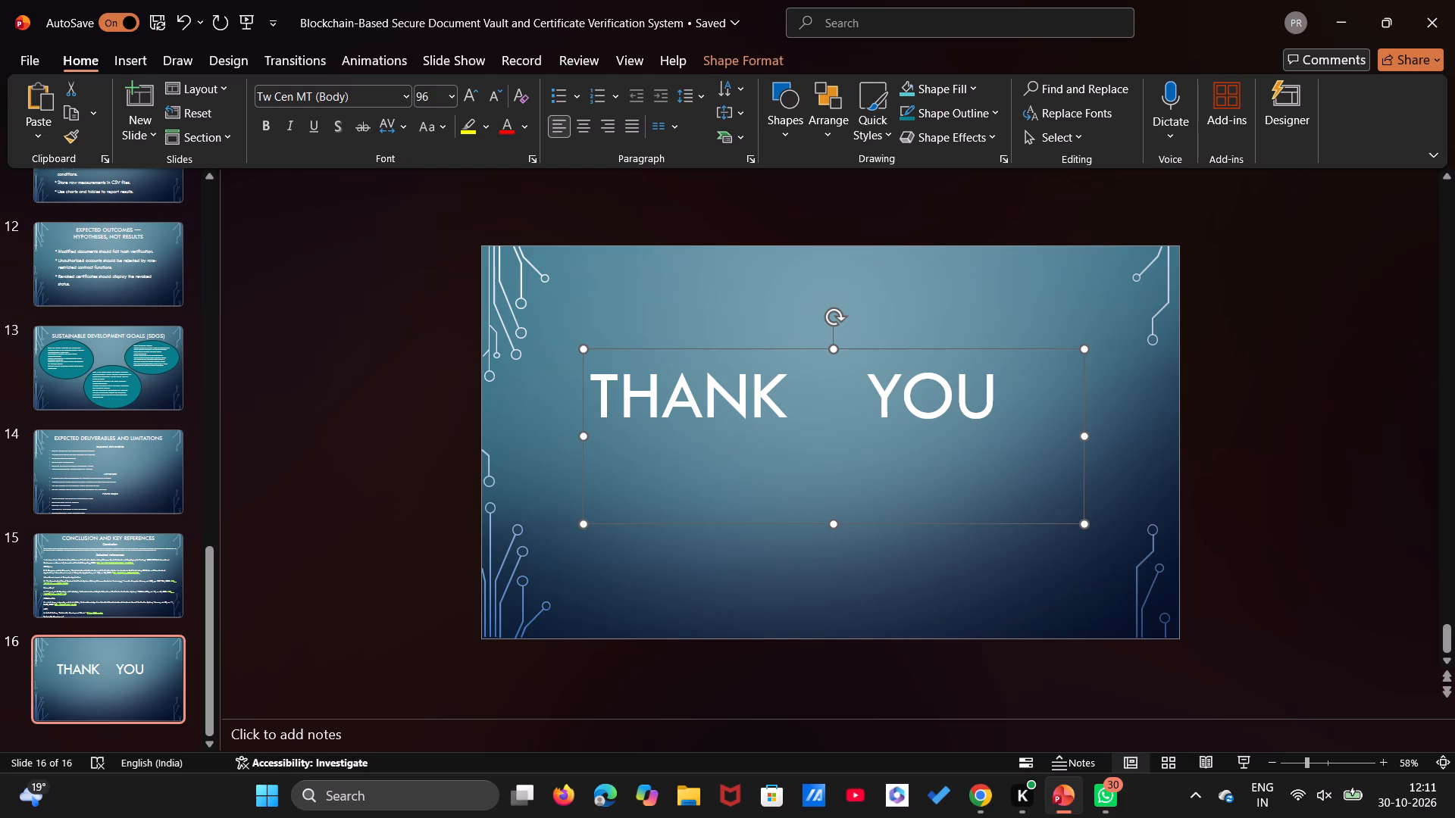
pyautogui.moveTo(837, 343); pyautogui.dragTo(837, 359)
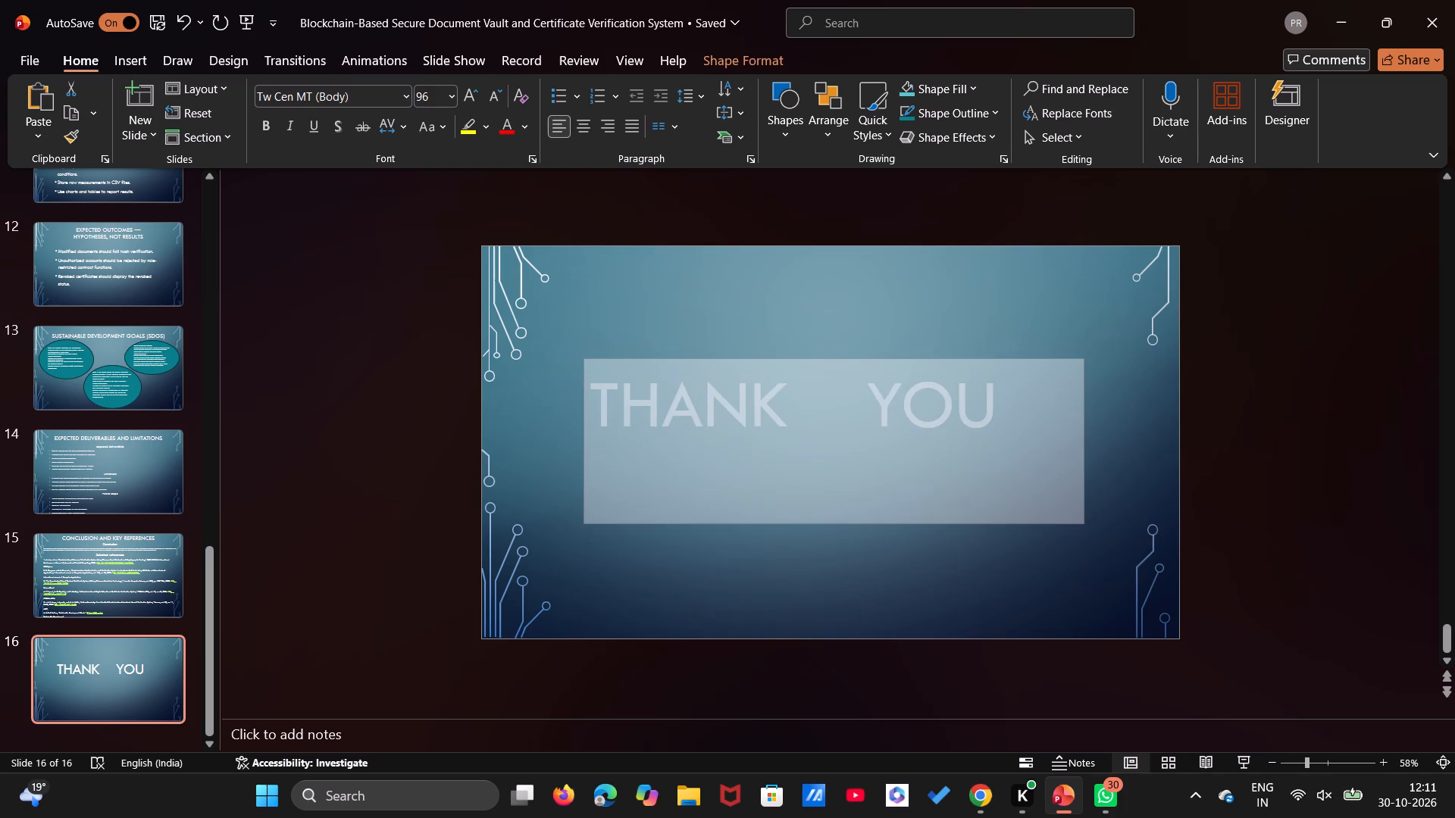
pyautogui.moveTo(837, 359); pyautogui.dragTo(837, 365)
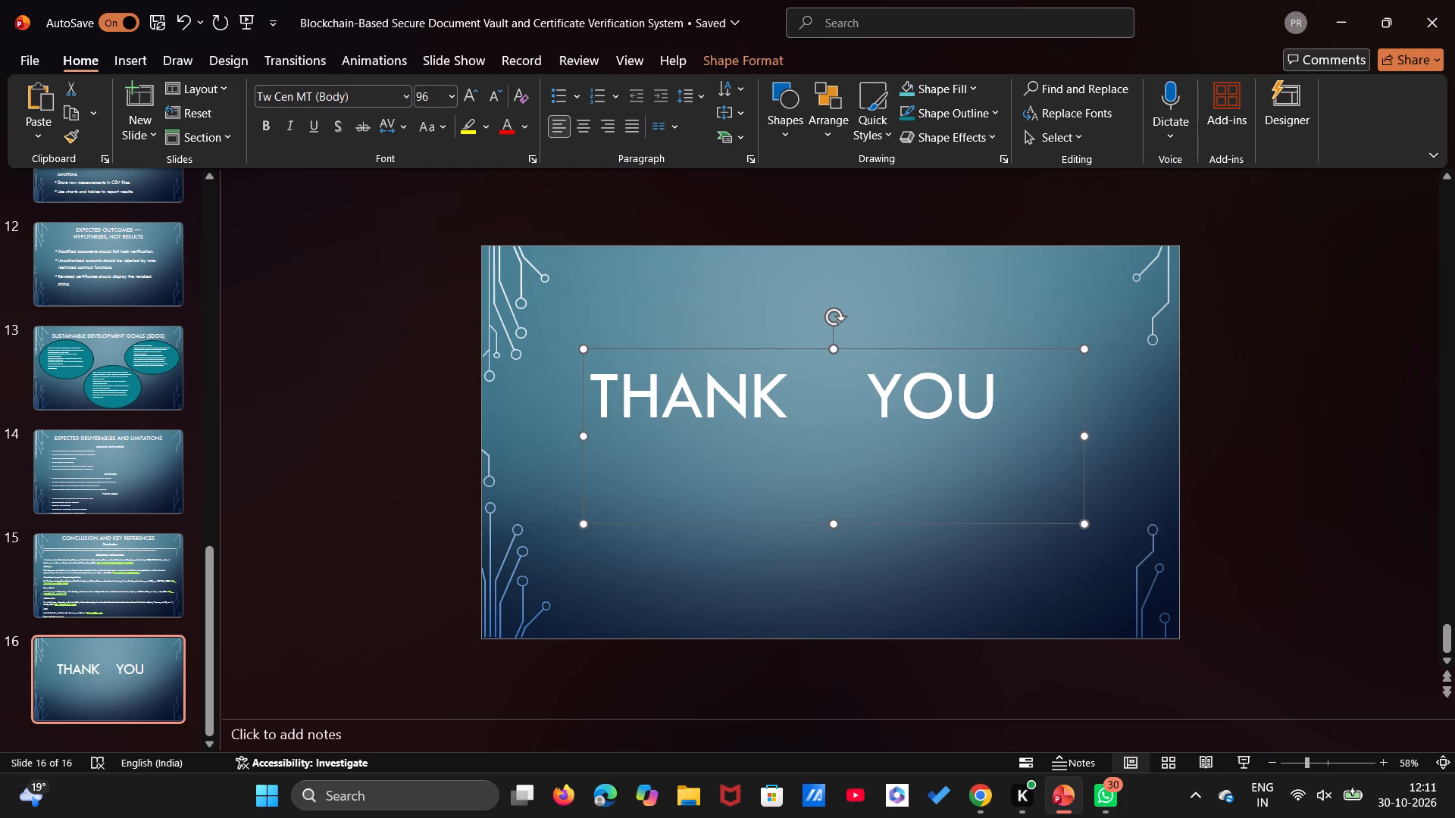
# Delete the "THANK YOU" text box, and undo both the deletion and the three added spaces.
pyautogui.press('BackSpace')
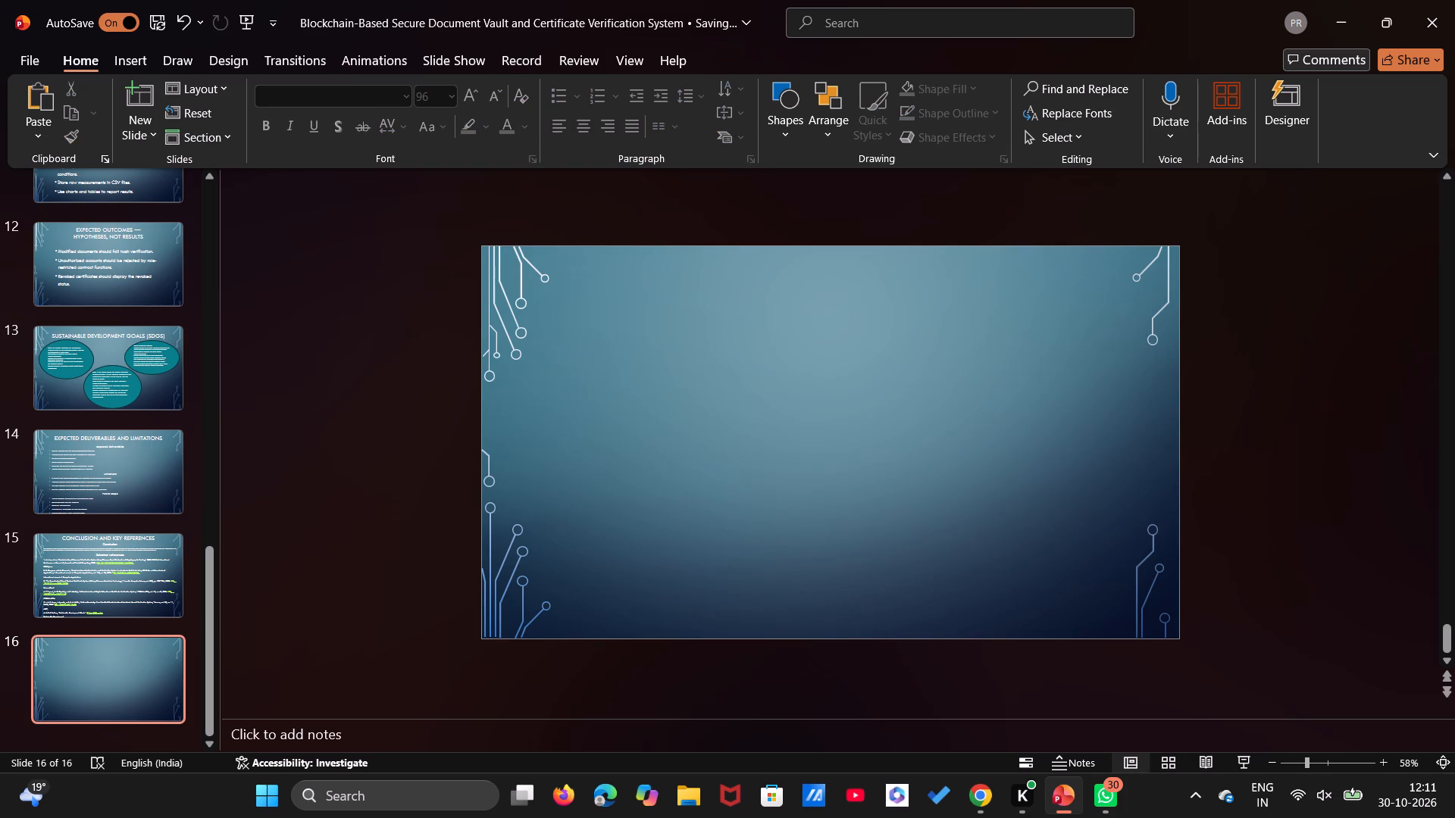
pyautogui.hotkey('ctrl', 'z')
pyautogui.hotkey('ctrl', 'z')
# Add one extra space between "THANK" and "YOU", centre the text, and try to reduce the text box's height.
pyautogui.press('space')
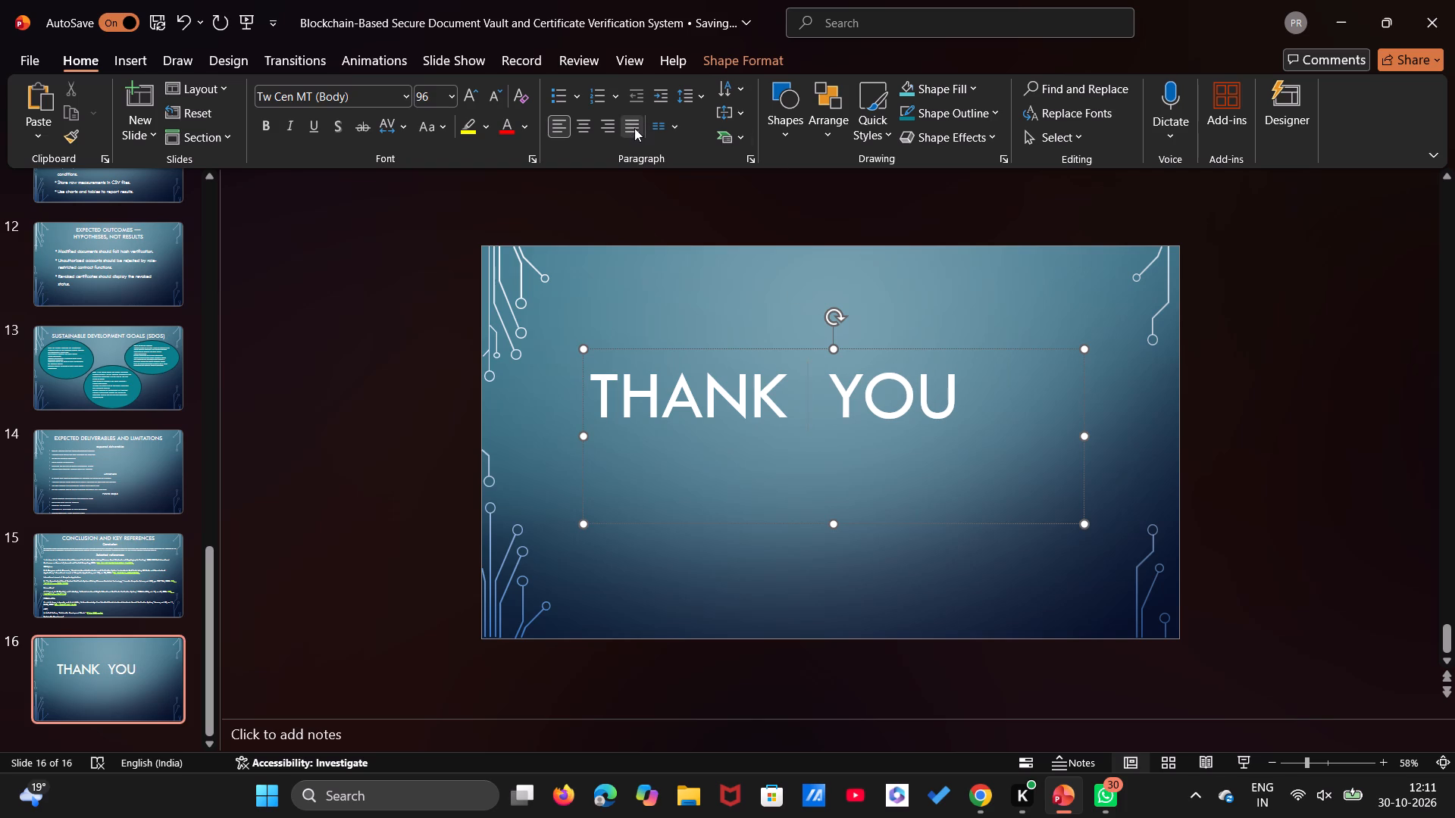
pyautogui.click(593, 126)
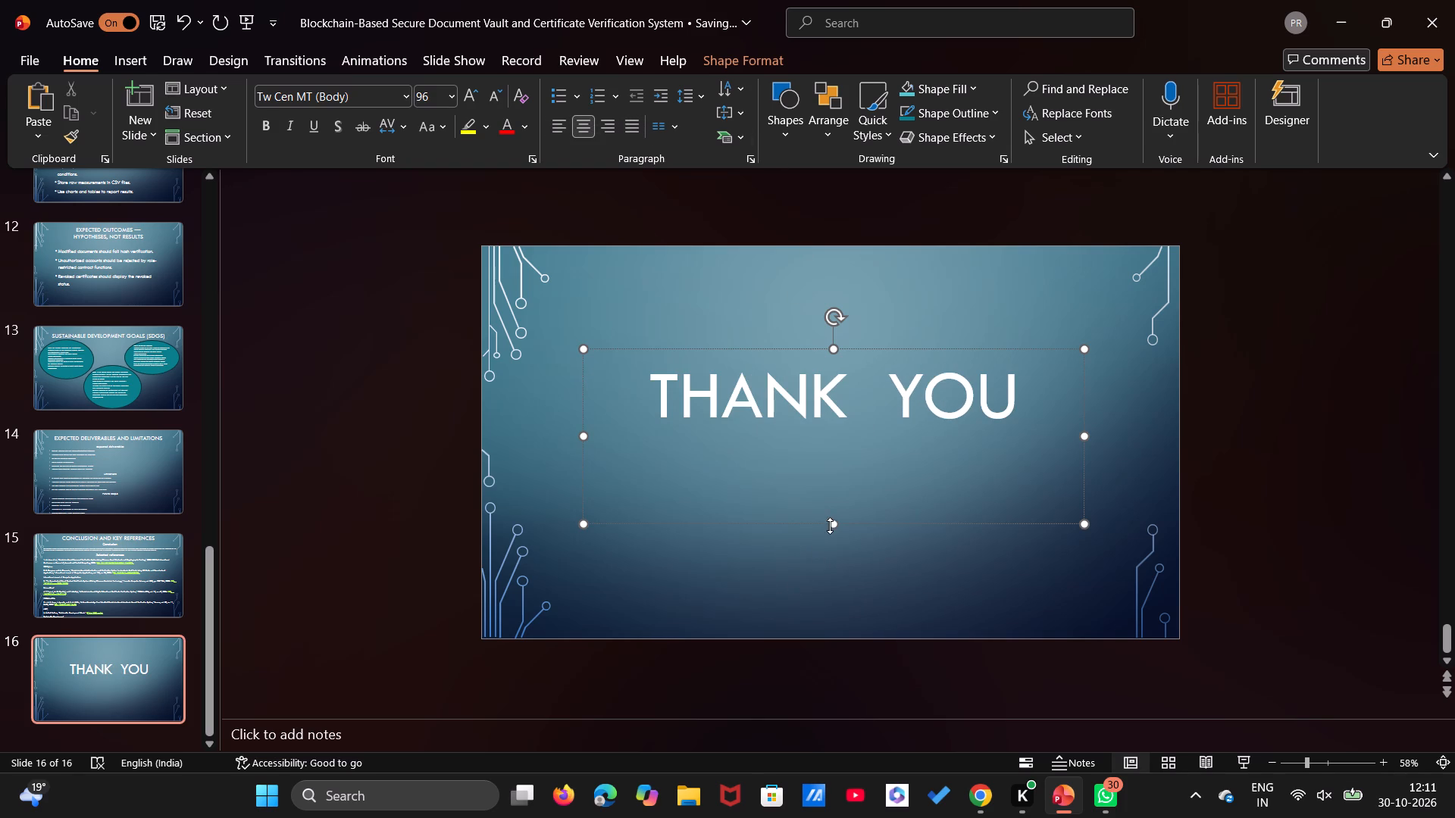
pyautogui.moveTo(830, 526); pyautogui.dragTo(829, 454)
pyautogui.click(1135, 268)
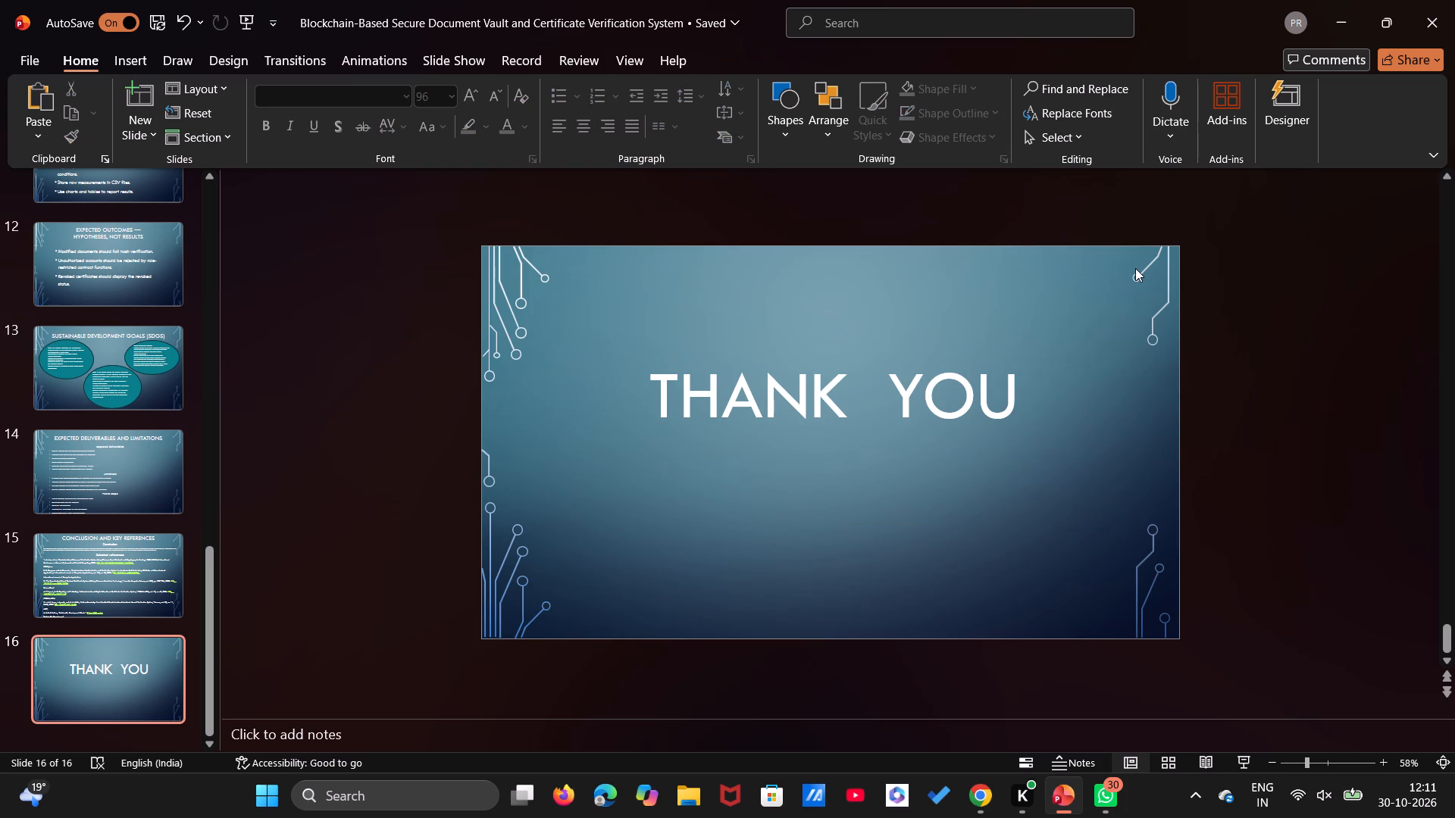